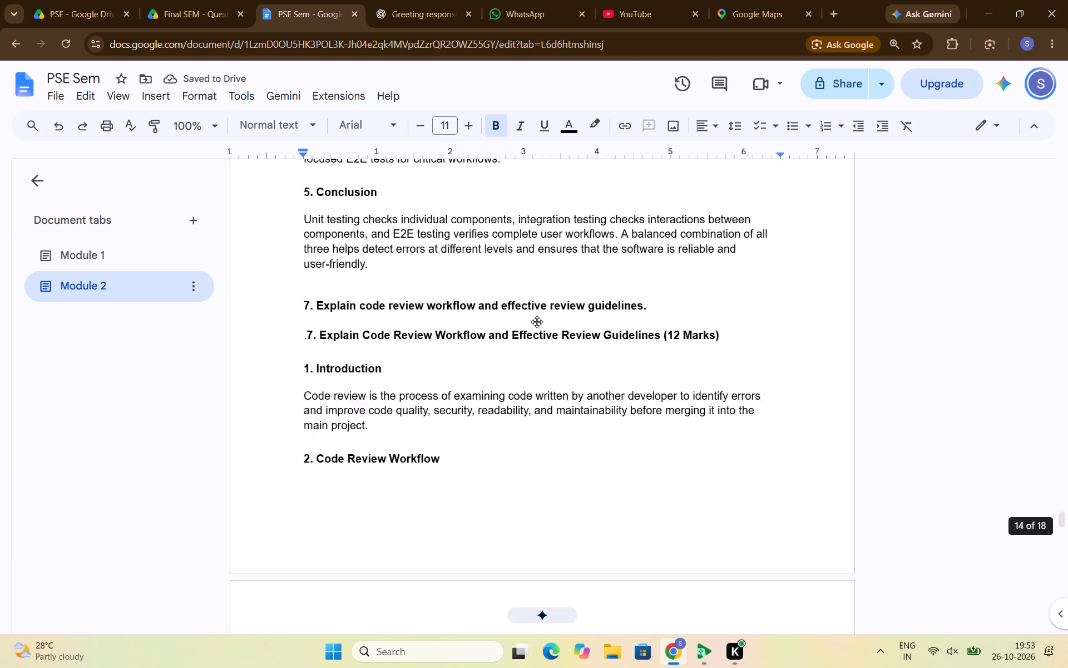
{"action": "scroll", "coordinate": [537, 322], "scroll_direction": "up", "scroll_amount": 19}
{"action": "scroll", "coordinate": [537, 322], "scroll_direction": "up", "scroll_amount": 18}
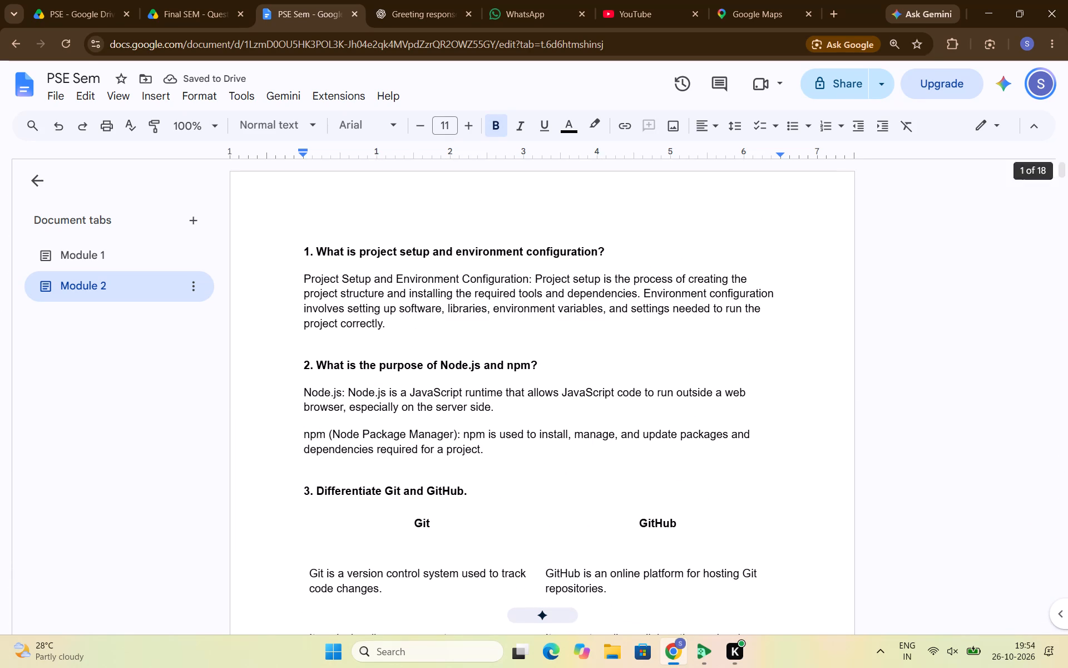
{"action": "triple_click", "coordinate": [315, 394]}
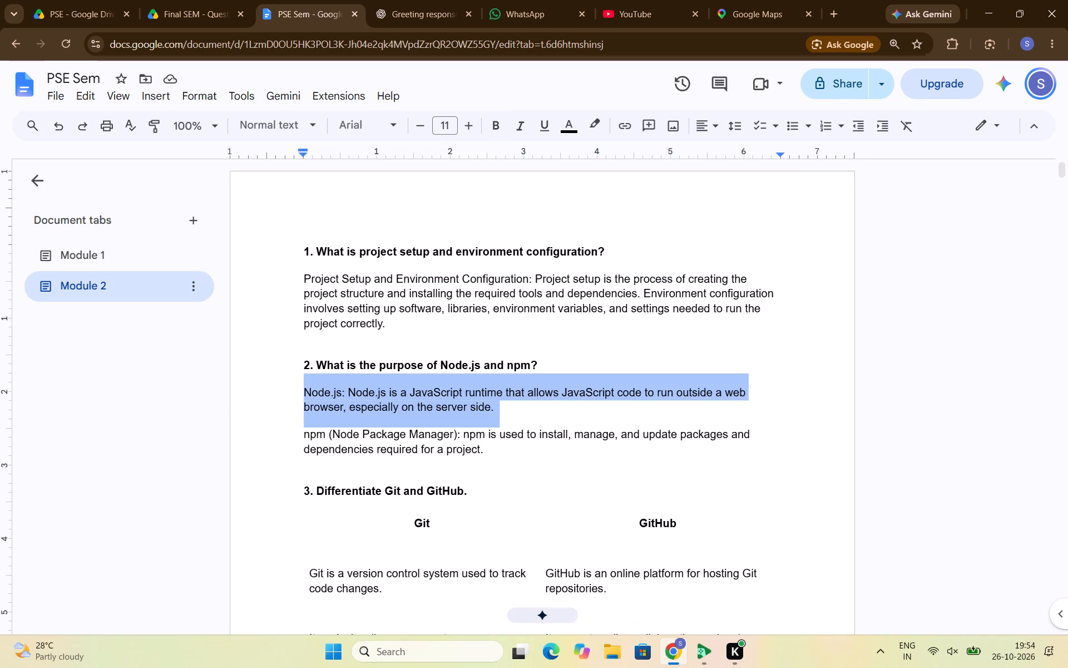
{"action": "left_click", "coordinate": [315, 394]}
{"action": "left_click_drag", "start_coordinate": [303, 392], "coordinate": [318, 394]}
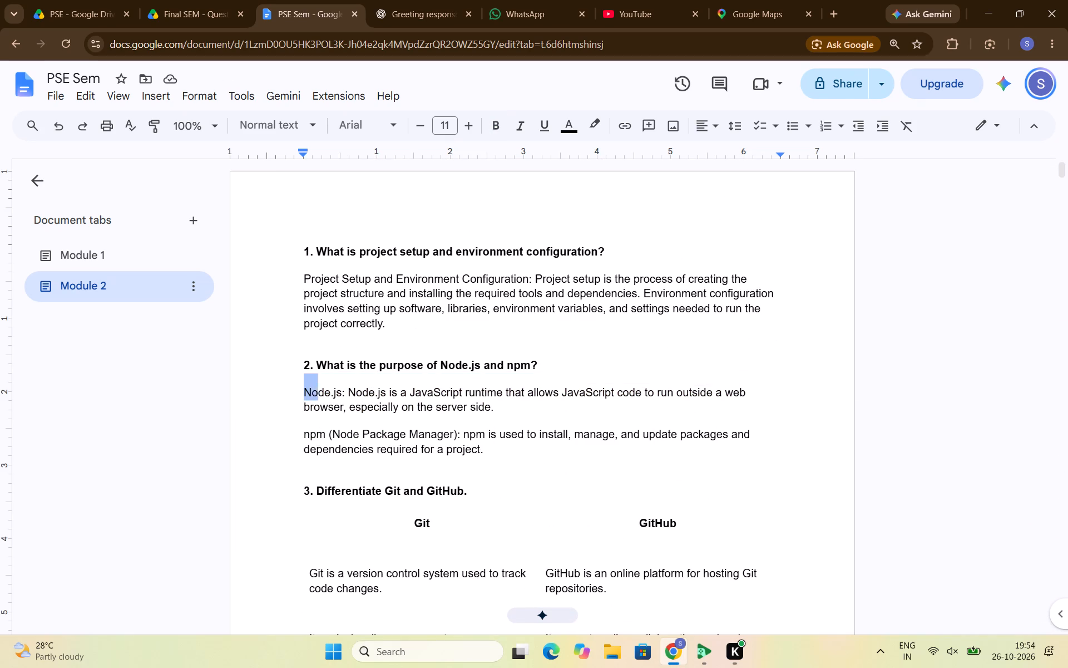
{"action": "left_click_drag", "start_coordinate": [318, 394], "coordinate": [344, 393]}
{"action": "key", "text": "ctrl+b"}
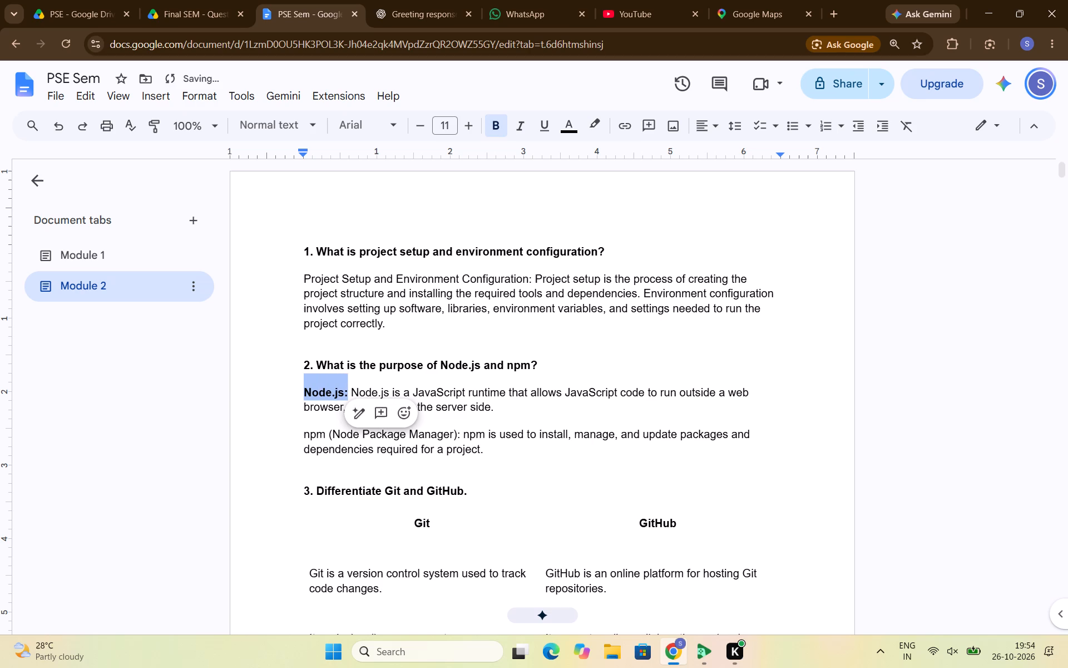
{"action": "left_click_drag", "start_coordinate": [307, 433], "coordinate": [453, 435]}
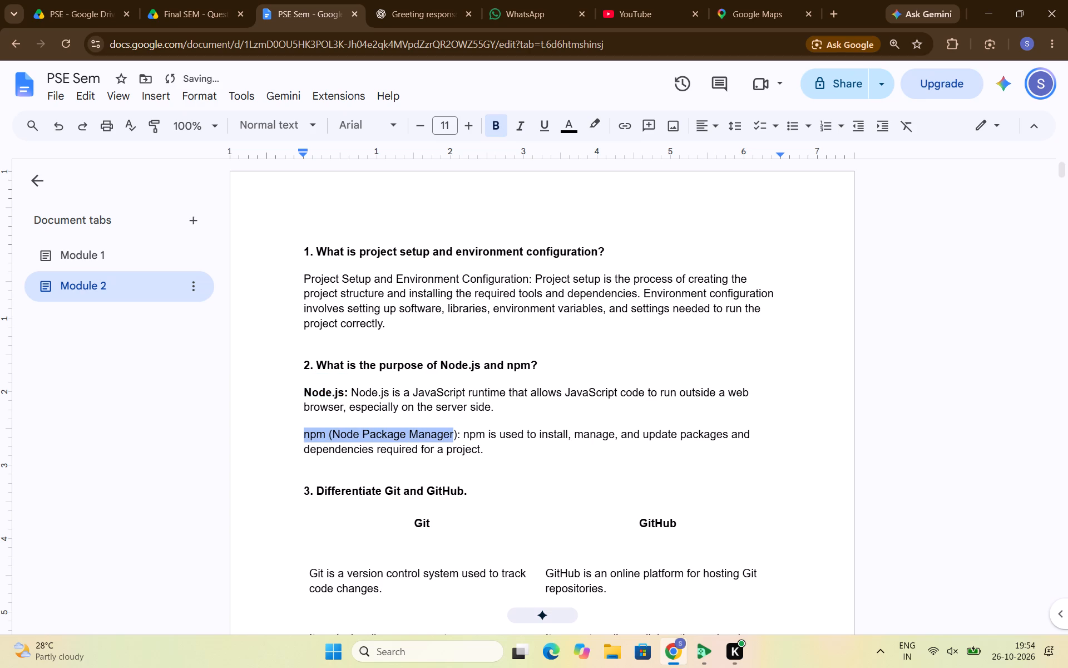
{"action": "left_click_drag", "start_coordinate": [453, 435], "coordinate": [464, 435]}
{"action": "key", "text": "ctrl+b"}
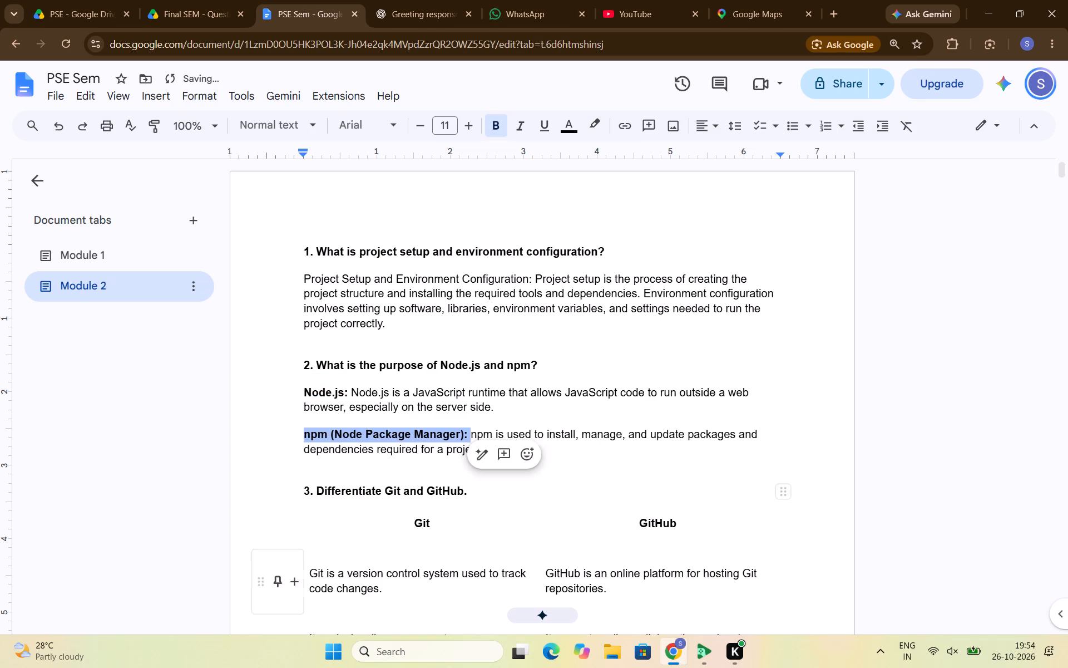
{"action": "left_click", "coordinate": [472, 572]}
Bold the numbered labels "1. package.json:" and "2. package-lock.json:" in the answer to question 4.
{"action": "scroll", "coordinate": [472, 572], "scroll_direction": "down", "scroll_amount": 7}
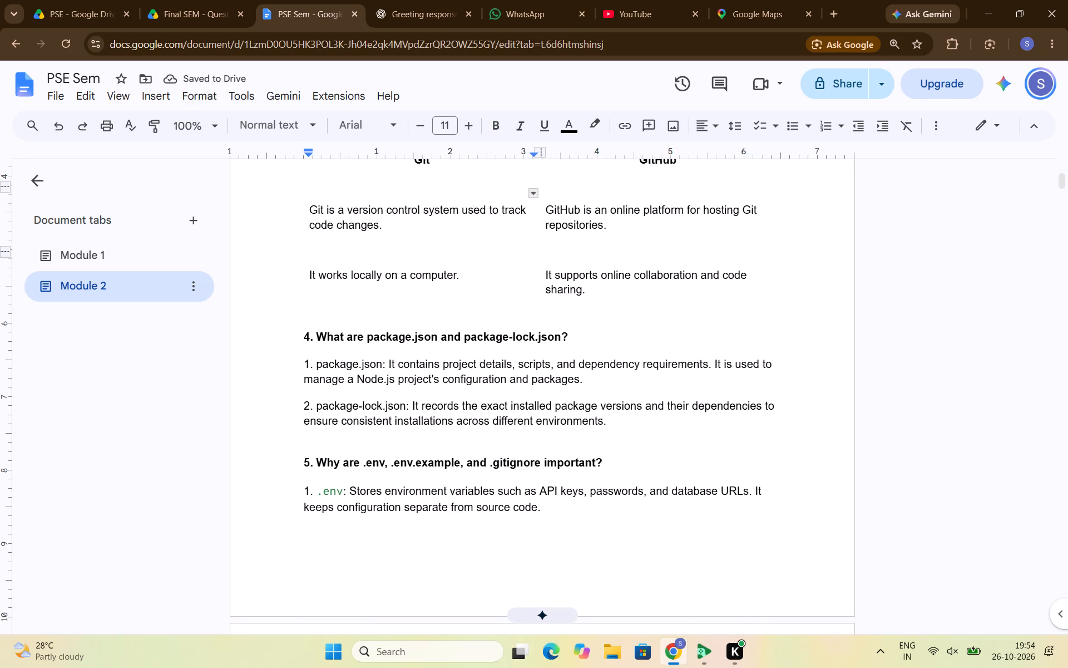
{"action": "left_click_drag", "start_coordinate": [301, 364], "coordinate": [370, 369]}
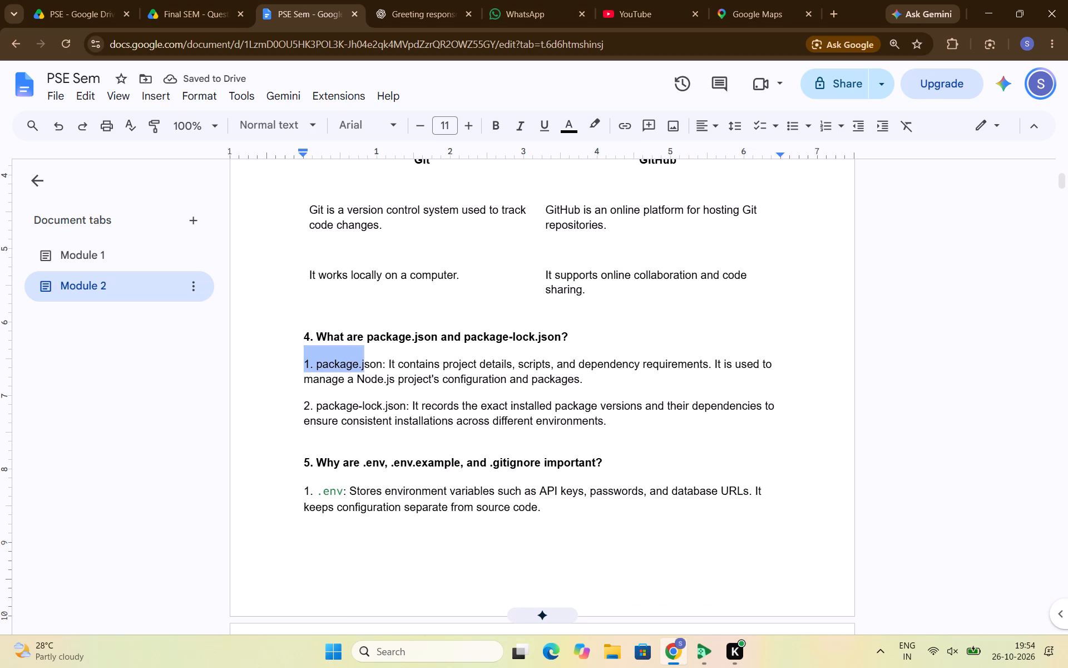
{"action": "left_click_drag", "start_coordinate": [370, 369], "coordinate": [387, 369]}
{"action": "key", "text": "ctrl+b"}
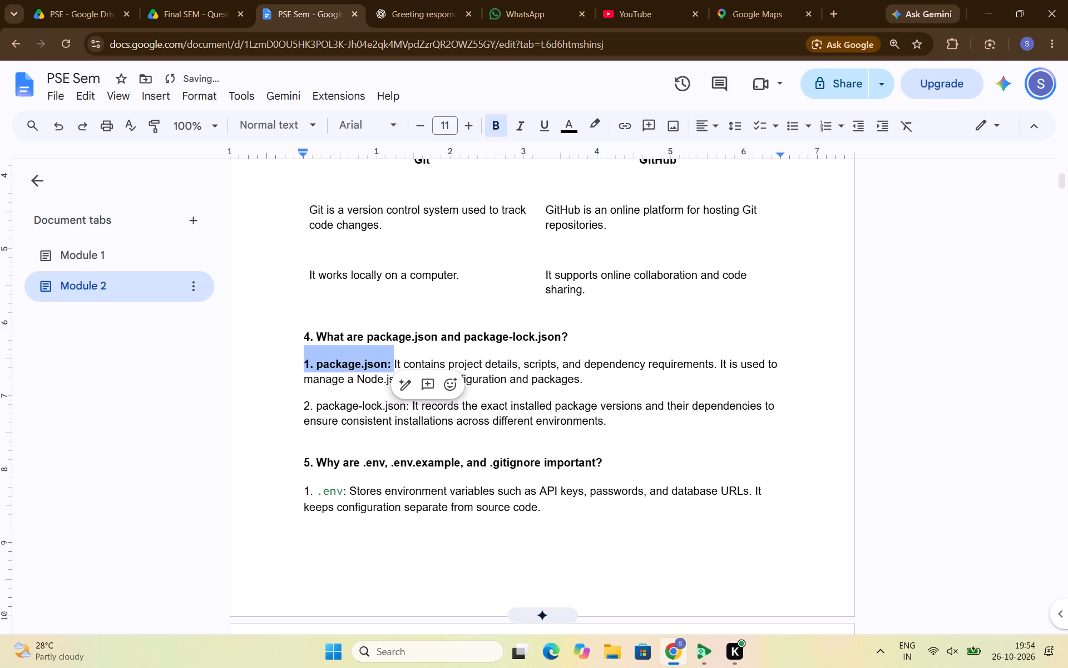
{"action": "left_click_drag", "start_coordinate": [300, 404], "coordinate": [409, 404]}
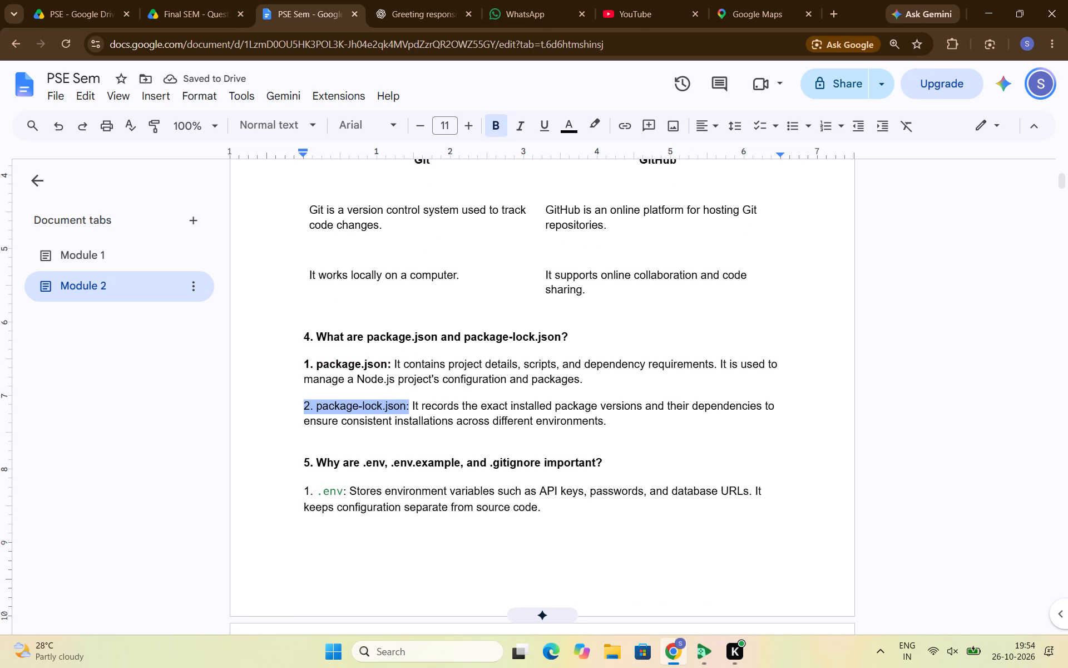
{"action": "left_click_drag", "start_coordinate": [409, 404], "coordinate": [410, 404]}
{"action": "key", "text": "ctrl+b"}
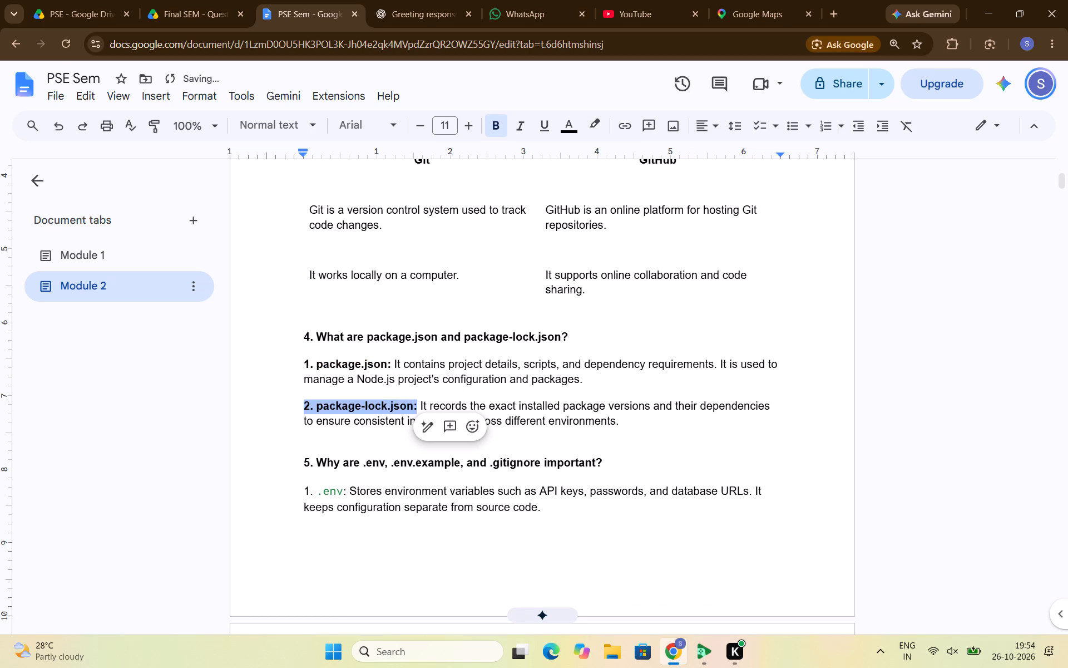
Bold the numbered labels "1. .env:", "2. .env.example:" and "3. .gitignore:" in the answer to question 5.
{"action": "left_click", "coordinate": [297, 492]}
{"action": "scroll", "coordinate": [297, 492], "scroll_direction": "down", "scroll_amount": 5}
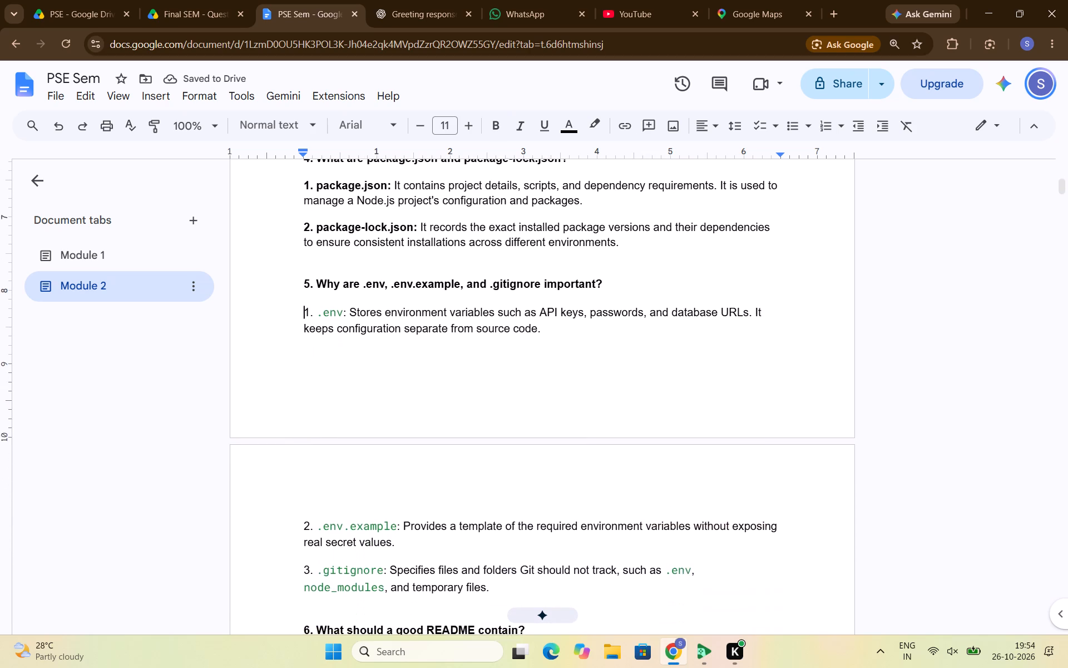
{"action": "scroll", "coordinate": [297, 492], "scroll_direction": "down", "scroll_amount": 1}
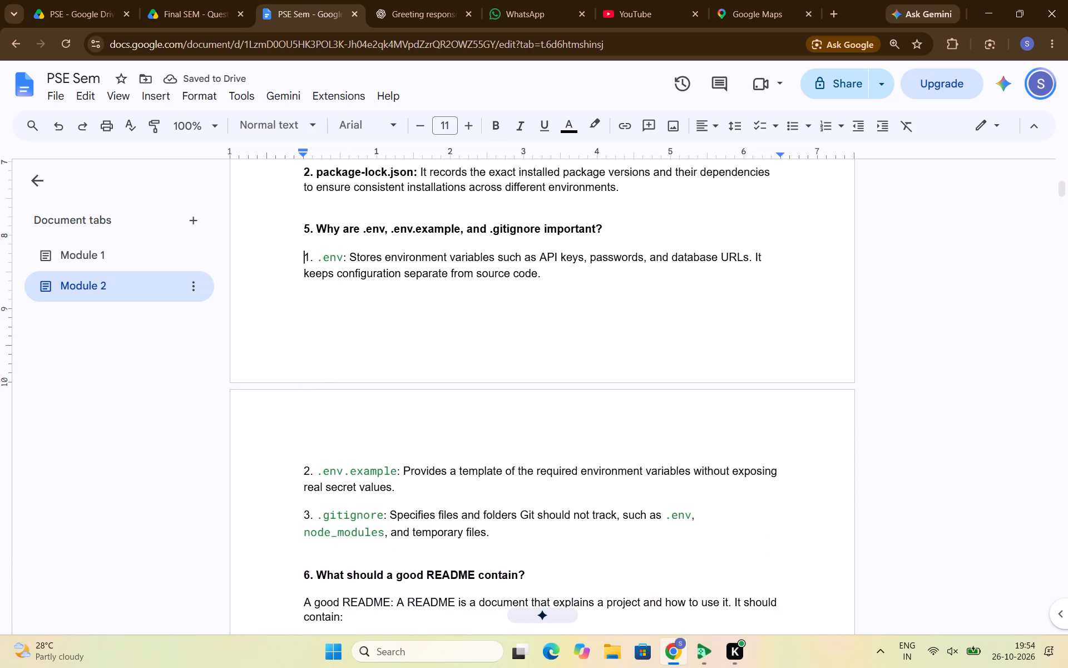
{"action": "left_click_drag", "start_coordinate": [302, 254], "coordinate": [347, 255]}
{"action": "key", "text": "ctrl+b"}
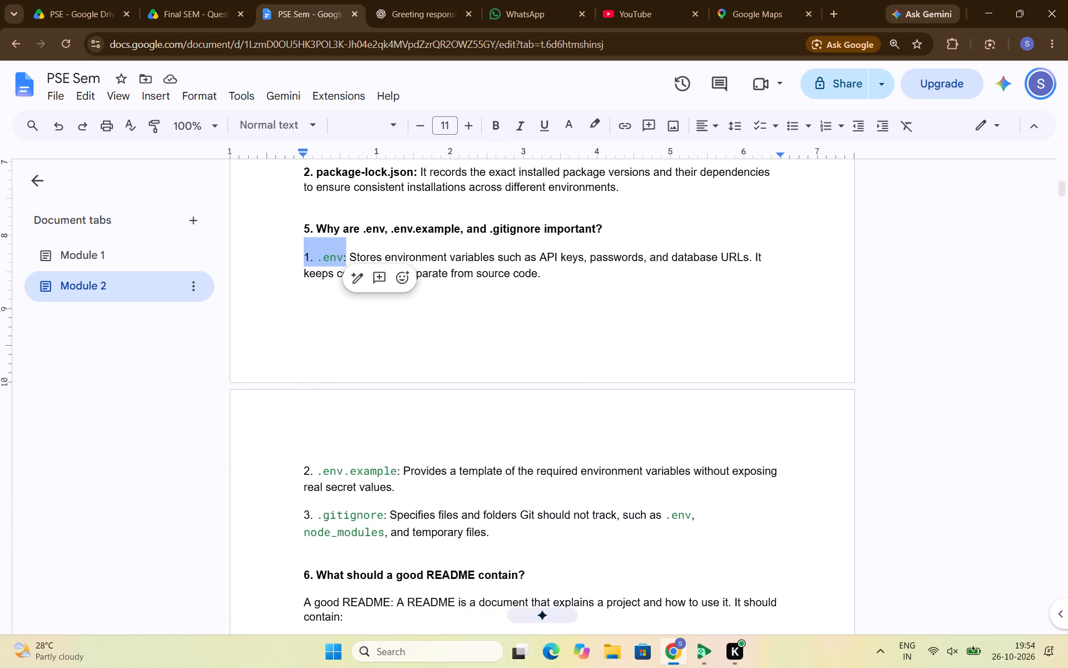
{"action": "left_click_drag", "start_coordinate": [304, 469], "coordinate": [388, 467]}
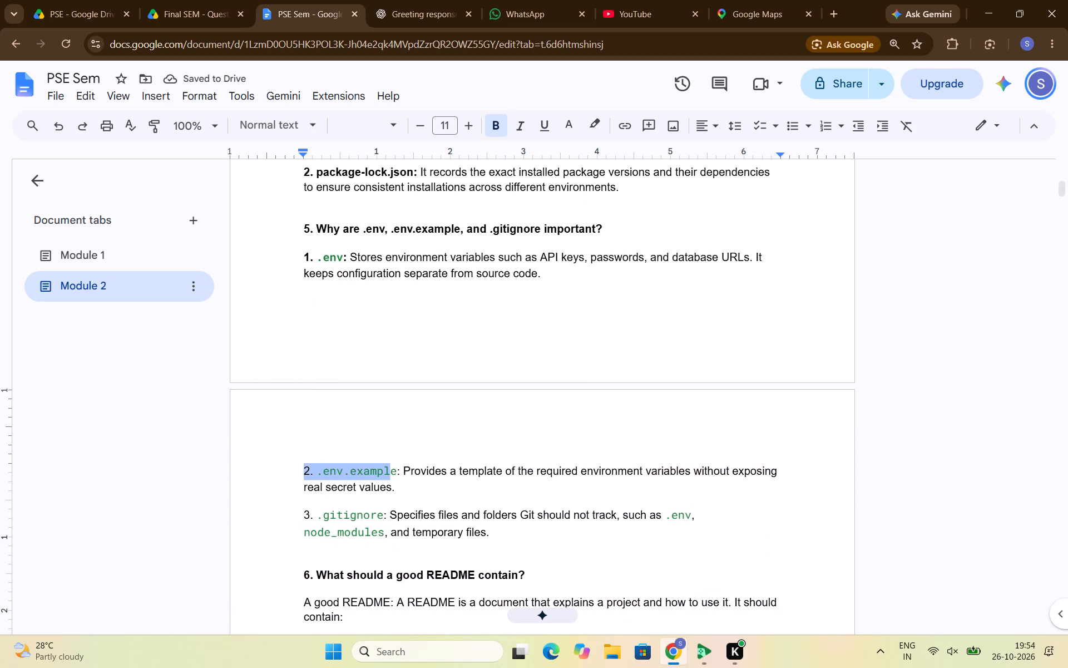
{"action": "left_click_drag", "start_coordinate": [388, 467], "coordinate": [401, 466]}
{"action": "key", "text": "ctrl+b"}
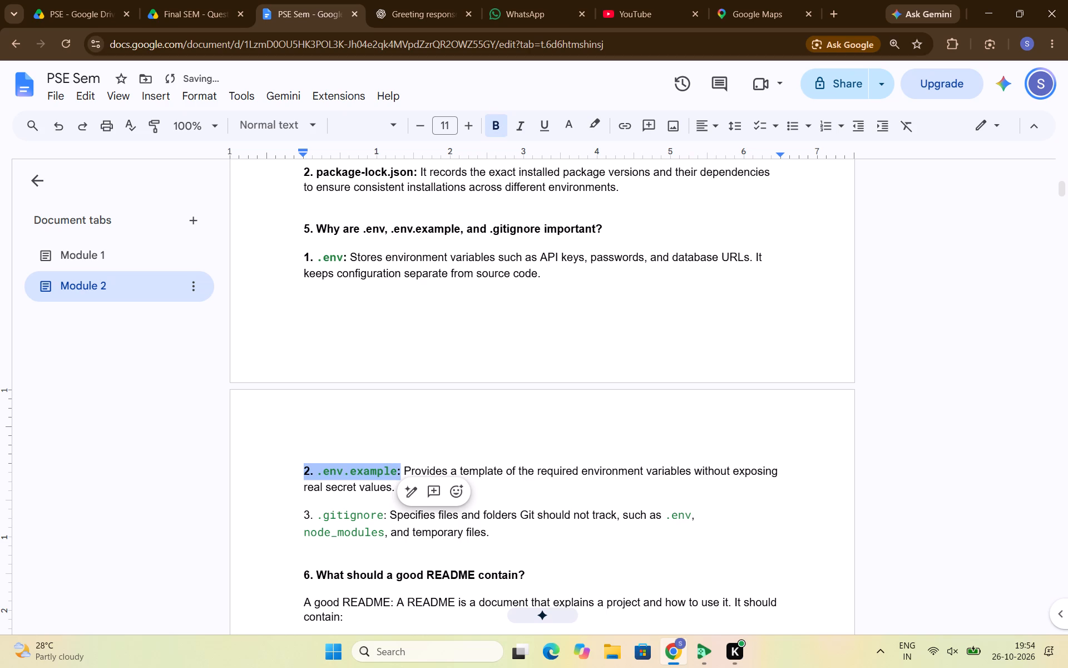
{"action": "left_click_drag", "start_coordinate": [304, 515], "coordinate": [390, 514]}
{"action": "key", "text": "ctrl+b"}
{"action": "left_click", "coordinate": [362, 415]}
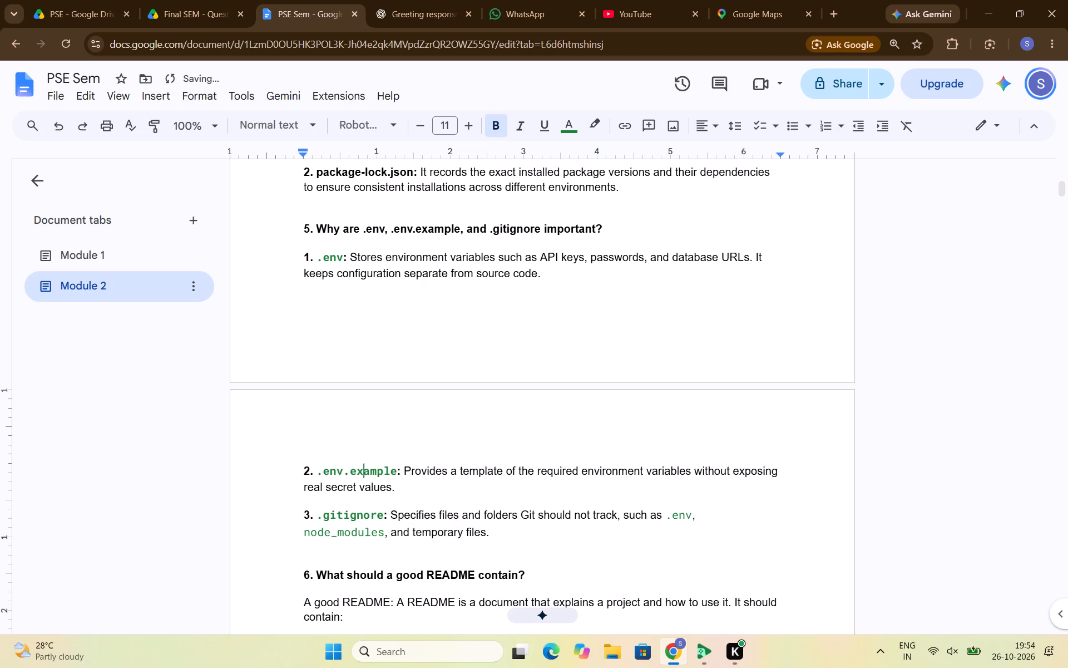
Bold the lead-in labels "A good README:" in answer 6 and "Pull Request (PR):" in answer 7.
{"action": "scroll", "coordinate": [362, 415], "scroll_direction": "down", "scroll_amount": 6}
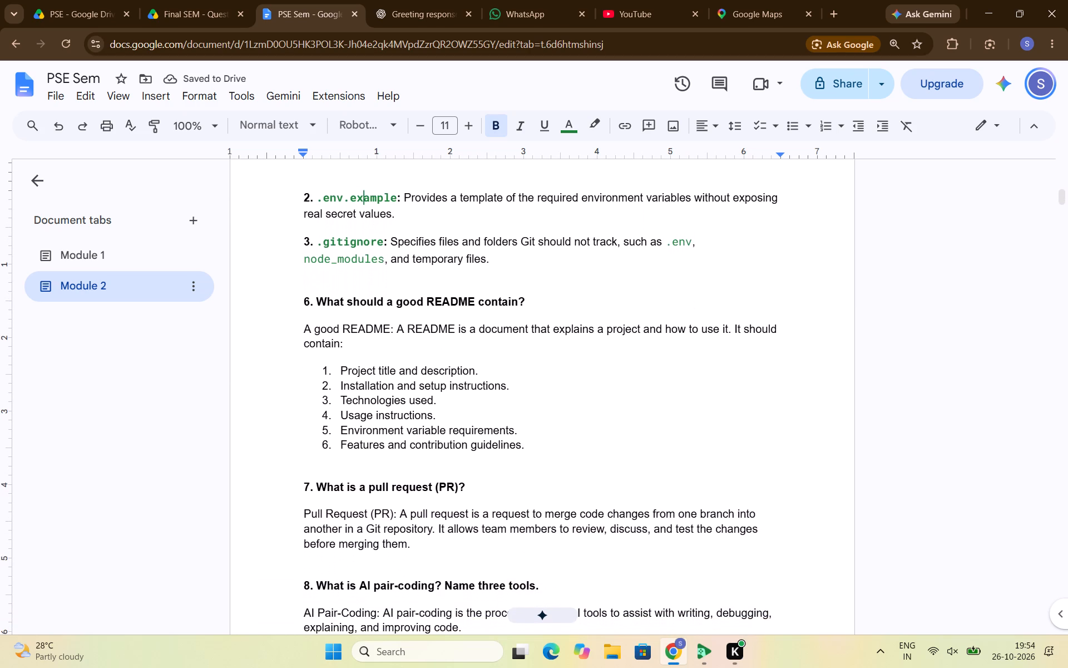
{"action": "scroll", "coordinate": [323, 388], "scroll_direction": "down", "scroll_amount": 1}
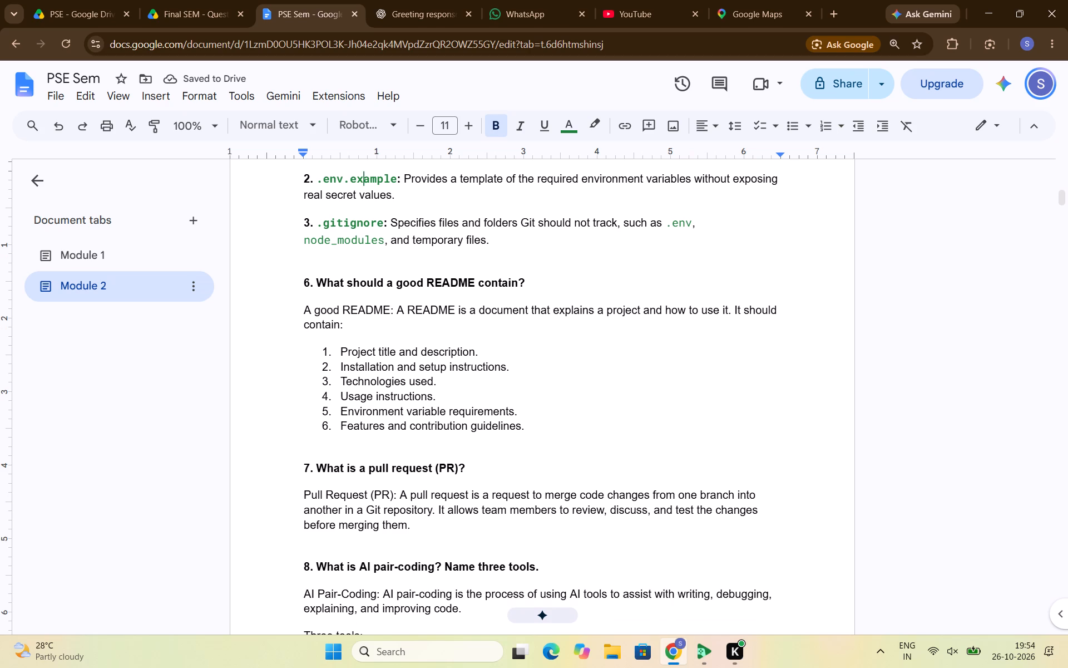
{"action": "left_click_drag", "start_coordinate": [301, 312], "coordinate": [394, 311]}
{"action": "key", "text": "ctrl+b"}
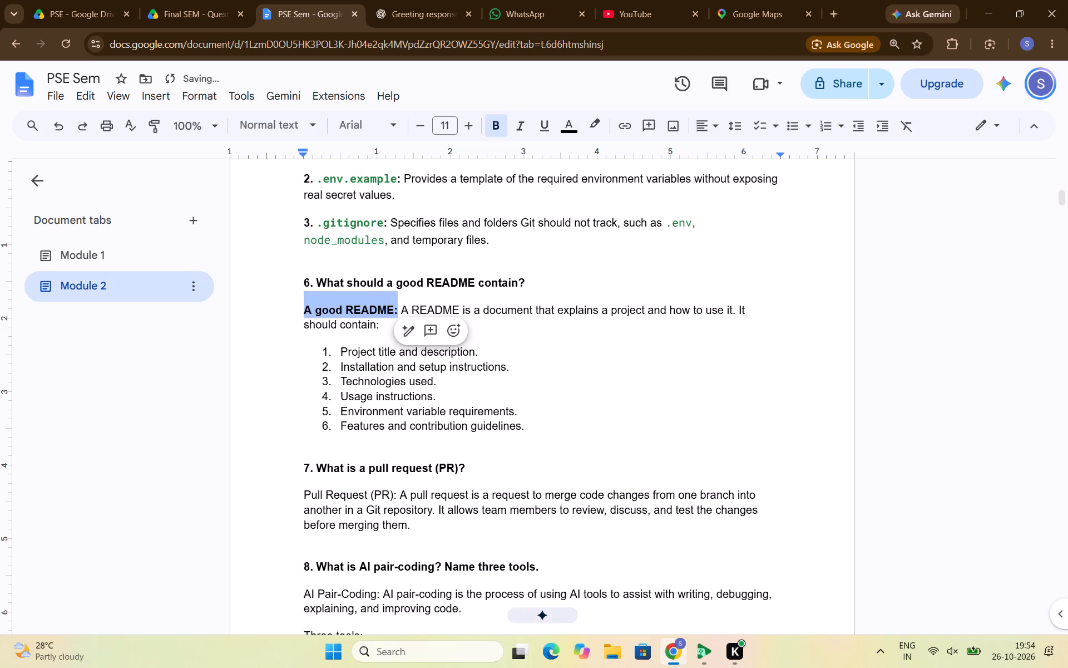
{"action": "left_click_drag", "start_coordinate": [299, 493], "coordinate": [388, 490]}
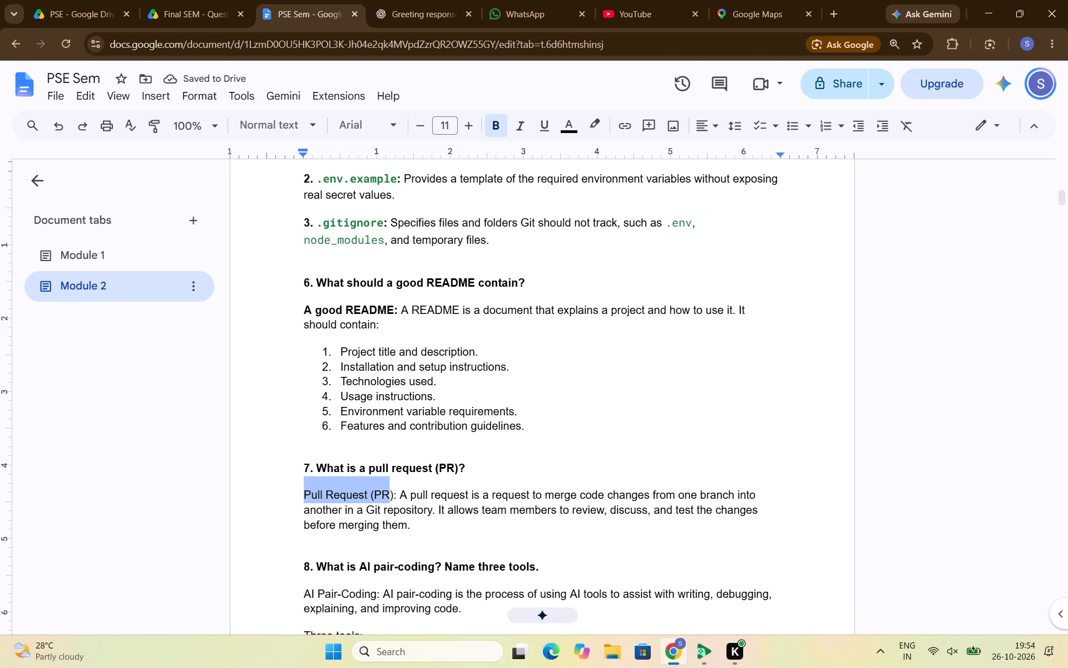
{"action": "left_click_drag", "start_coordinate": [388, 490], "coordinate": [398, 490]}
{"action": "key", "text": "ctrl+b"}
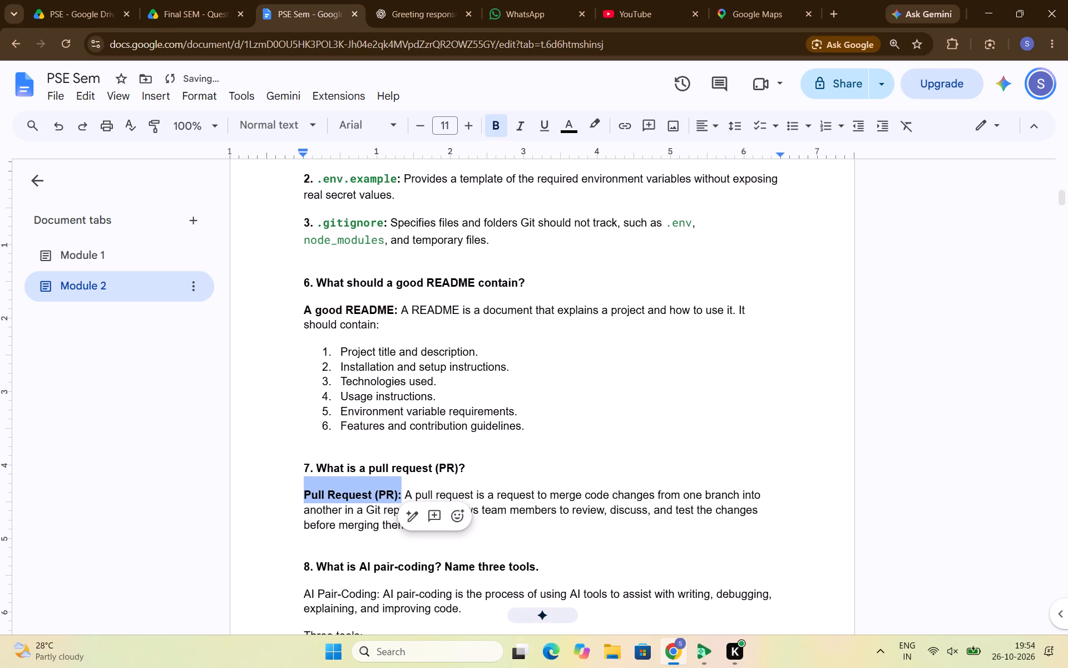
Bold the labels "AI Pair-Coding:" and "Three tools:" in the answer to question 8.
{"action": "left_click_drag", "start_coordinate": [304, 596], "coordinate": [381, 593]}
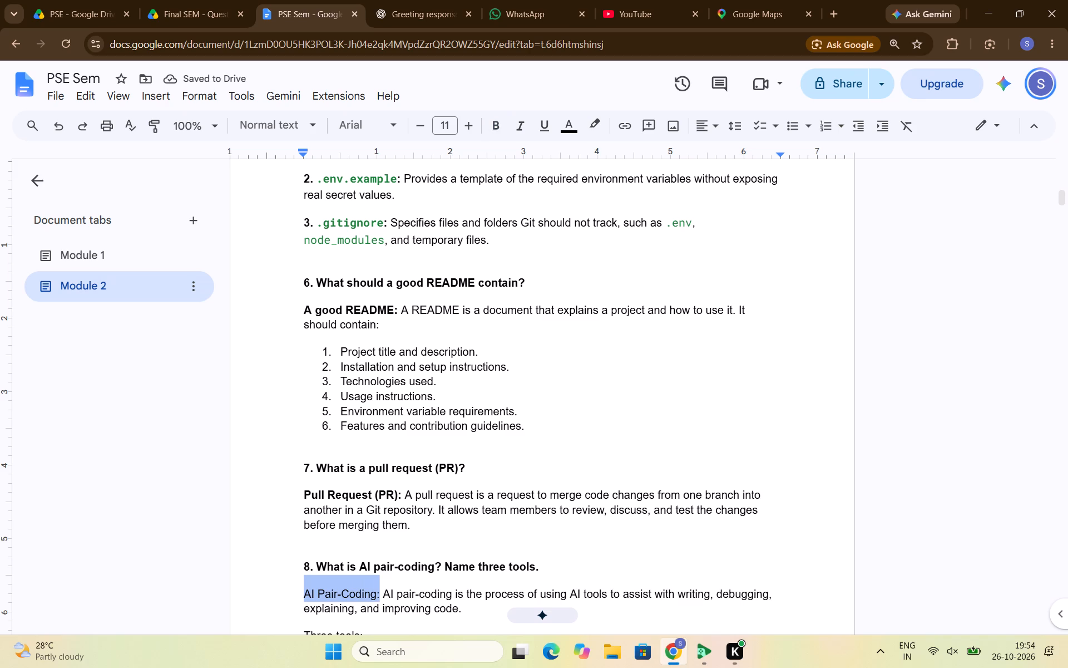
{"action": "key", "text": "ctrl+b"}
{"action": "scroll", "coordinate": [381, 593], "scroll_direction": "down", "scroll_amount": 6}
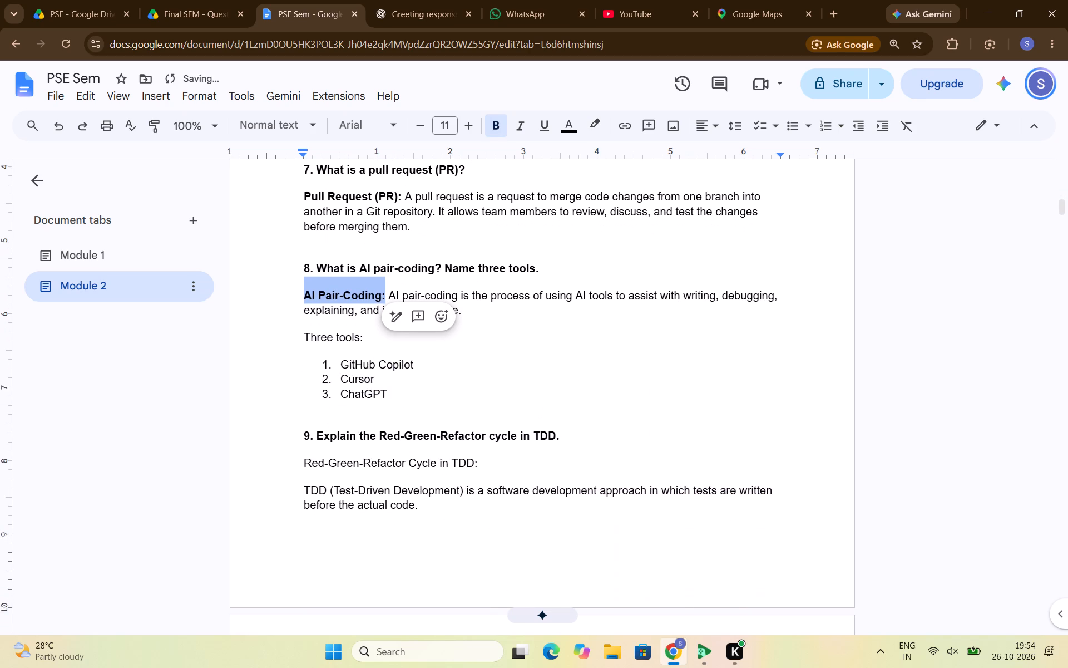
{"action": "left_click_drag", "start_coordinate": [304, 336], "coordinate": [374, 338]}
{"action": "key", "text": "ctrl+b"}
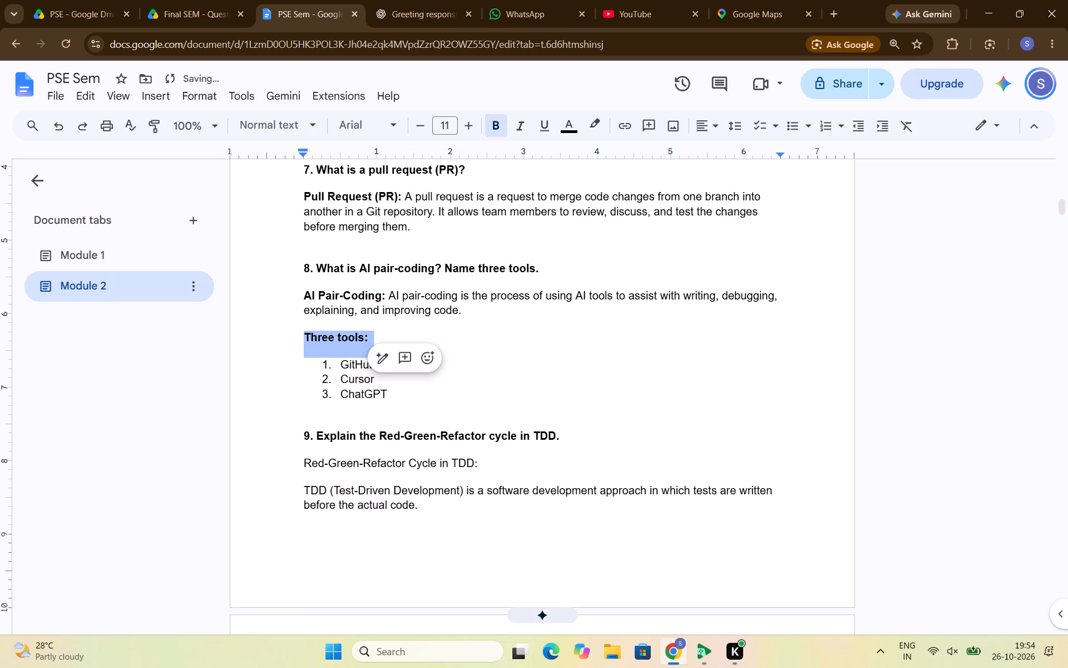
Bold the line "Red-Green-Refactor Cycle in TDD:" at the start of the answer to question 9.
{"action": "left_click_drag", "start_coordinate": [294, 458], "coordinate": [484, 465]}
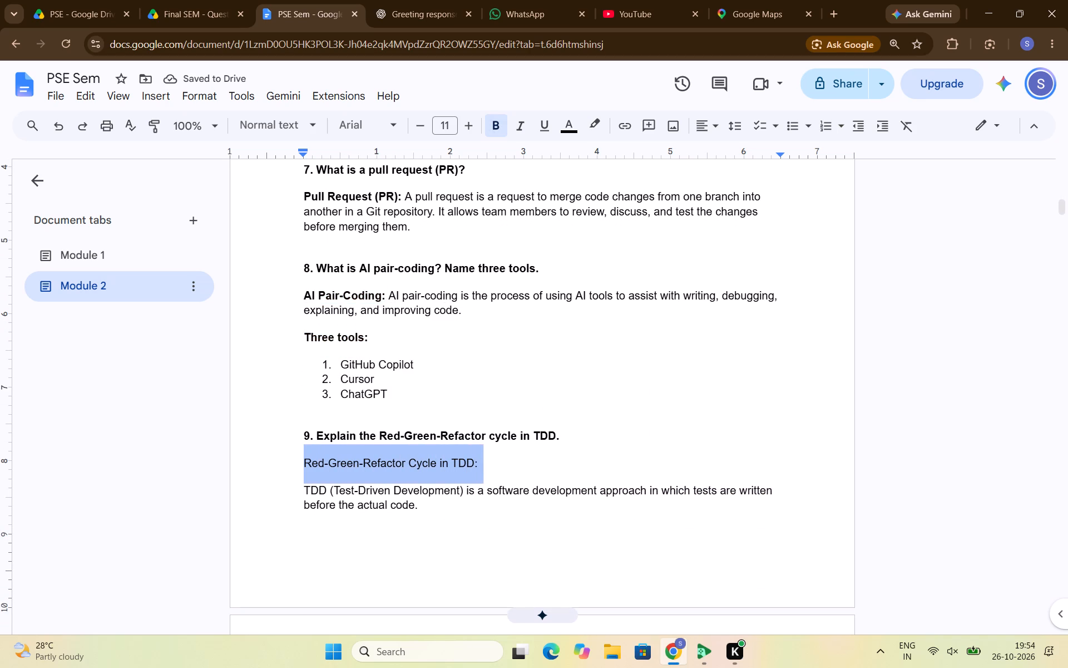
{"action": "left_click_drag", "start_coordinate": [484, 465], "coordinate": [485, 465]}
{"action": "key", "text": "ctrl+b"}
{"action": "left_click", "coordinate": [411, 543]}
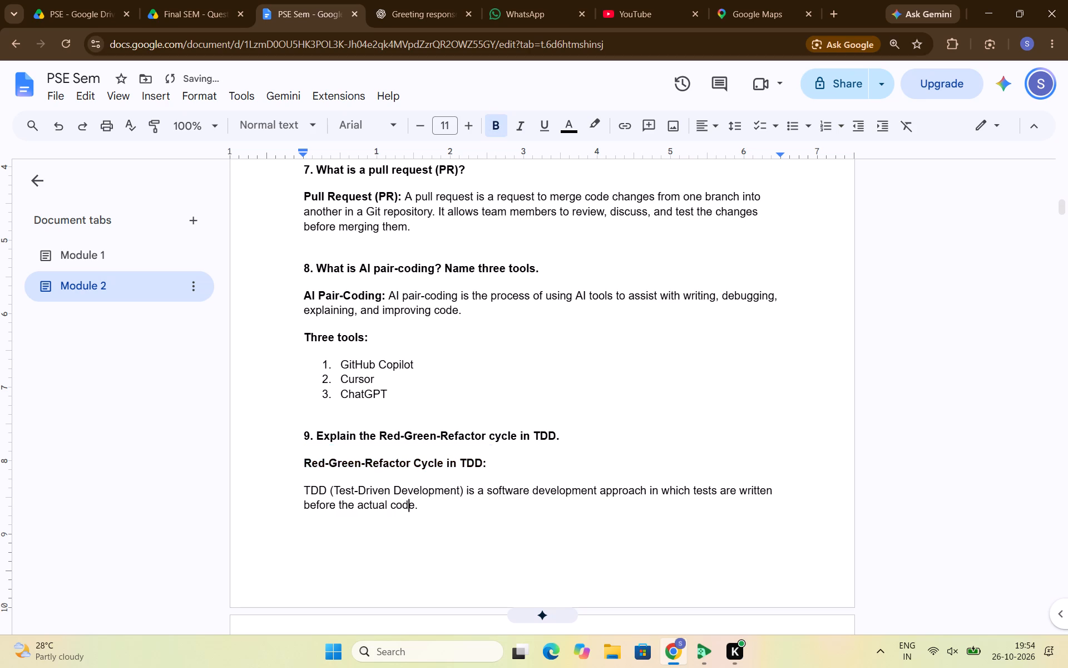
Remove the number "2." from the "Steps for Project Setup" heading in the answer to LAQ 1.
{"action": "scroll", "coordinate": [411, 543], "scroll_direction": "down", "scroll_amount": 9}
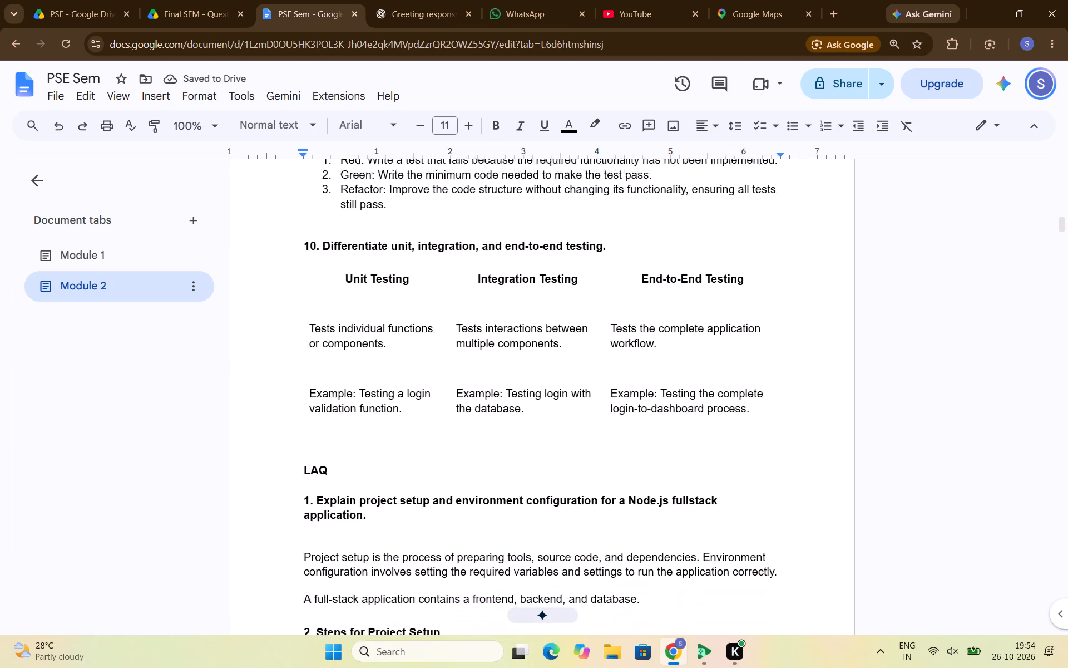
{"action": "scroll", "coordinate": [411, 543], "scroll_direction": "down", "scroll_amount": 4}
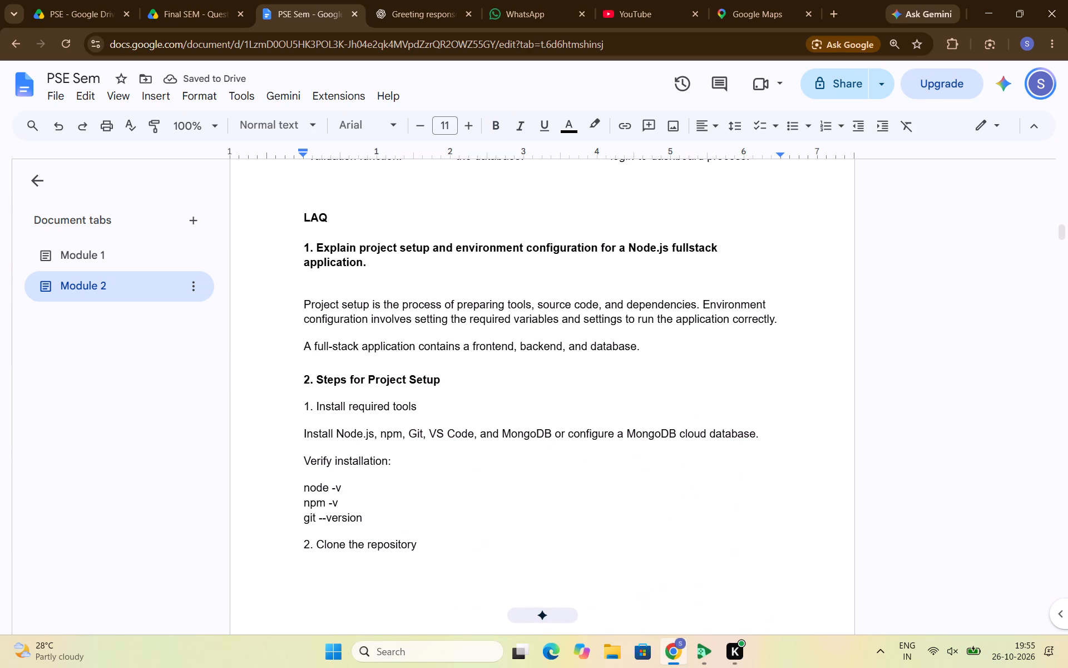
{"action": "scroll", "coordinate": [411, 543], "scroll_direction": "down", "scroll_amount": 1}
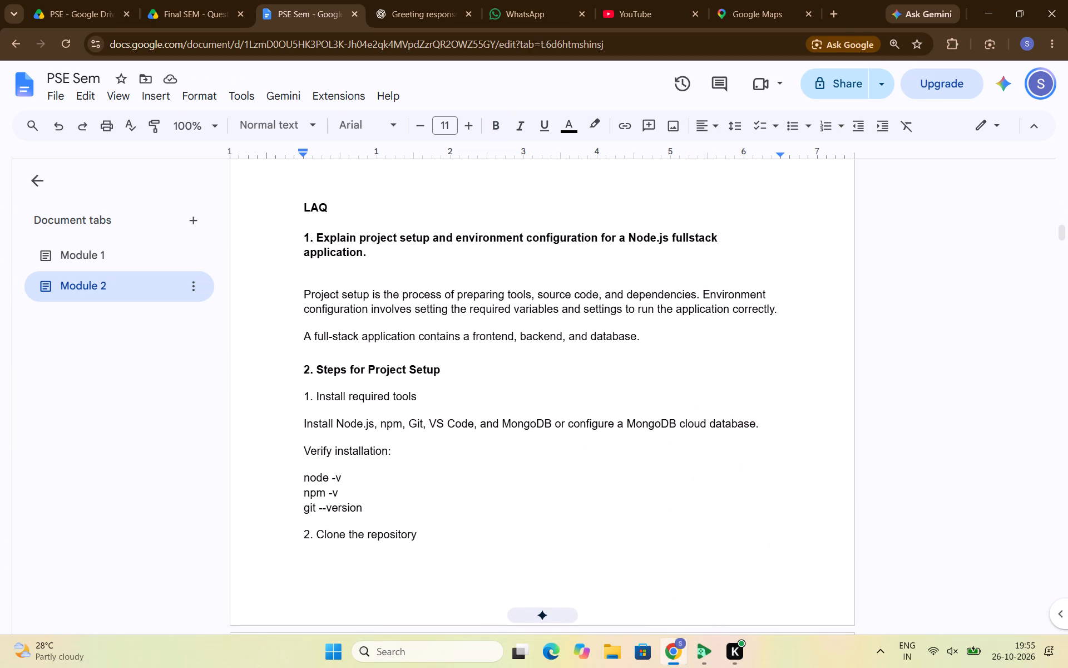
{"action": "left_click", "coordinate": [320, 373]}
{"action": "key", "text": "BackSpace"}
{"action": "key", "text": "BackSpace"}
{"action": "key", "text": "BackSpace"}
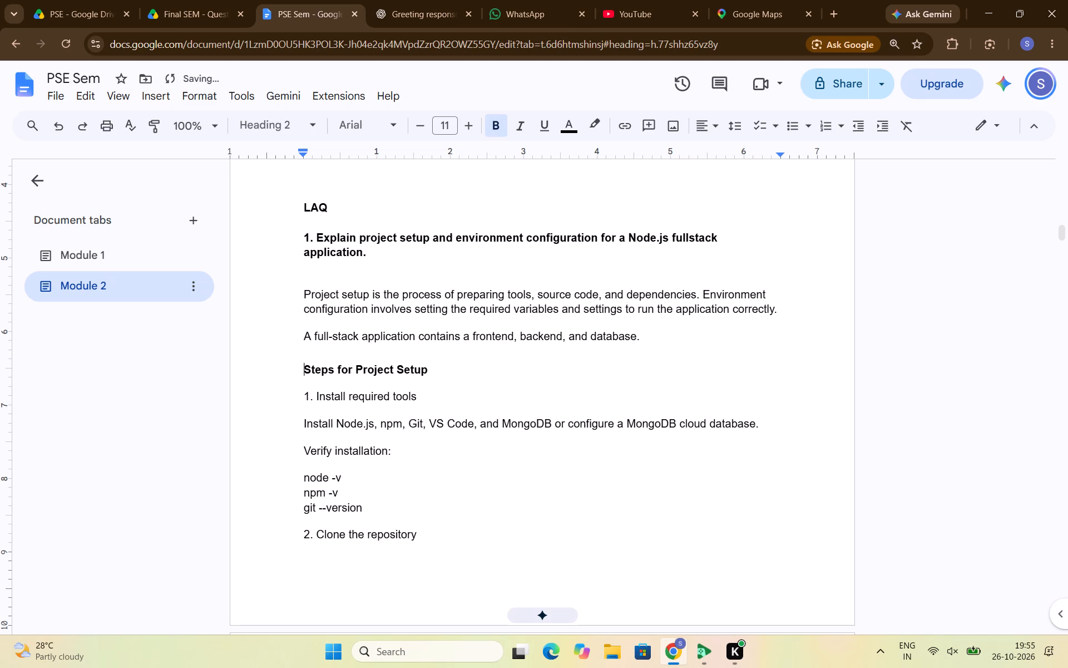
Bold the step titles "1. Install required tools" and "2. Clone the repository" under Steps for Project Setup in LAQ 1.
{"action": "left_click_drag", "start_coordinate": [299, 397], "coordinate": [429, 400]}
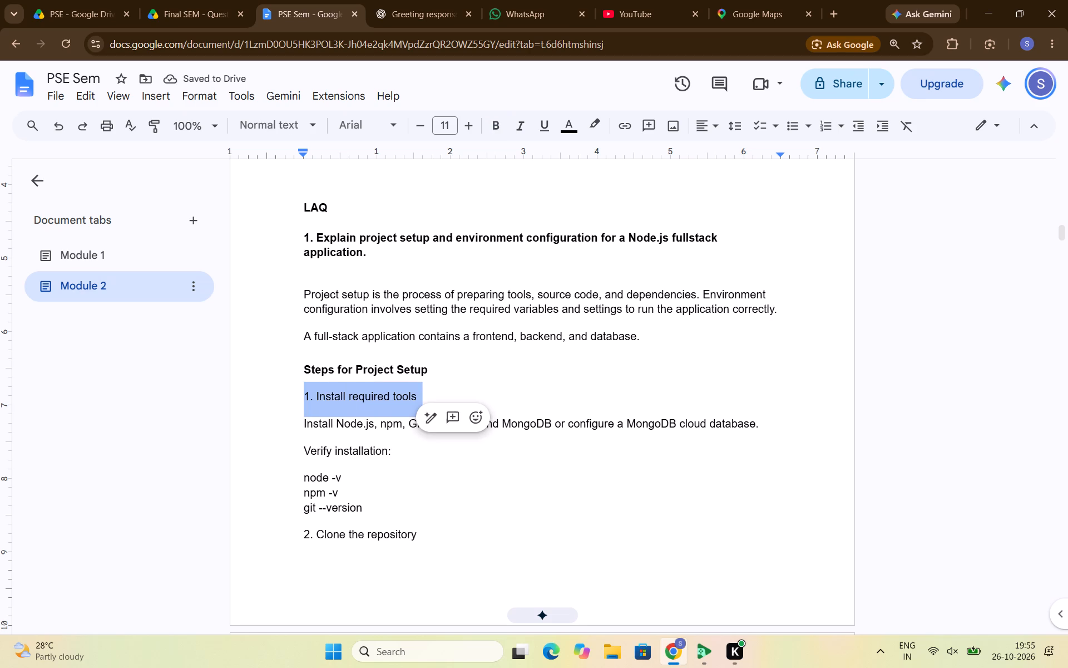
{"action": "key", "text": "ctrl+b"}
{"action": "left_click_drag", "start_coordinate": [298, 536], "coordinate": [411, 546]}
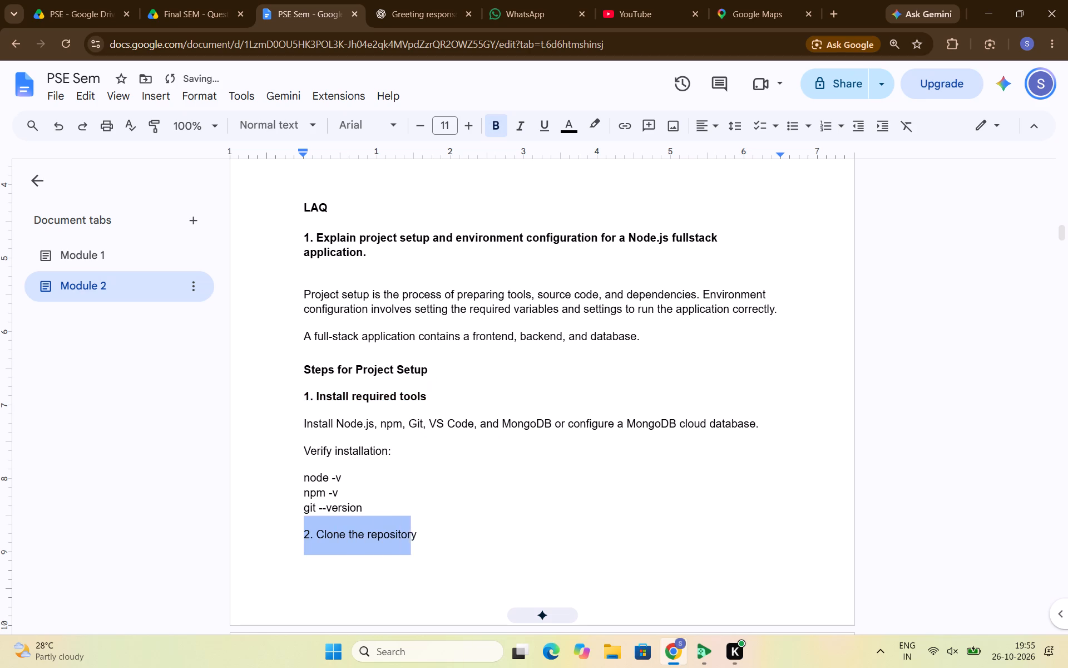
{"action": "left_click_drag", "start_coordinate": [411, 546], "coordinate": [433, 546]}
{"action": "key", "text": "b"}
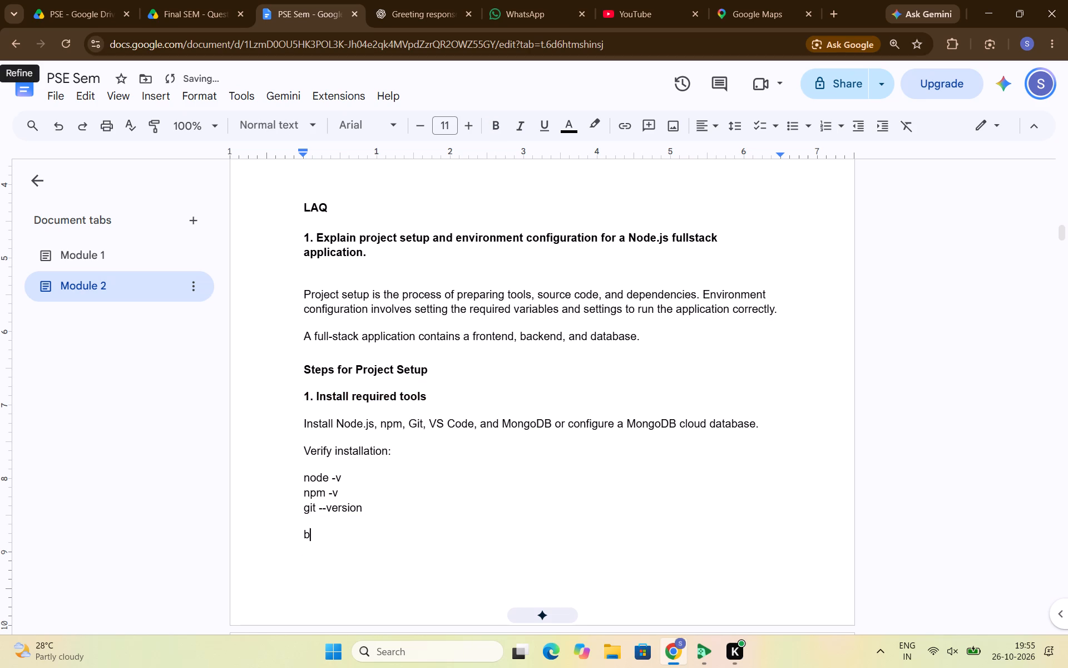
{"action": "key", "text": "ctrl+z"}
{"action": "key", "text": "ctrl+b"}
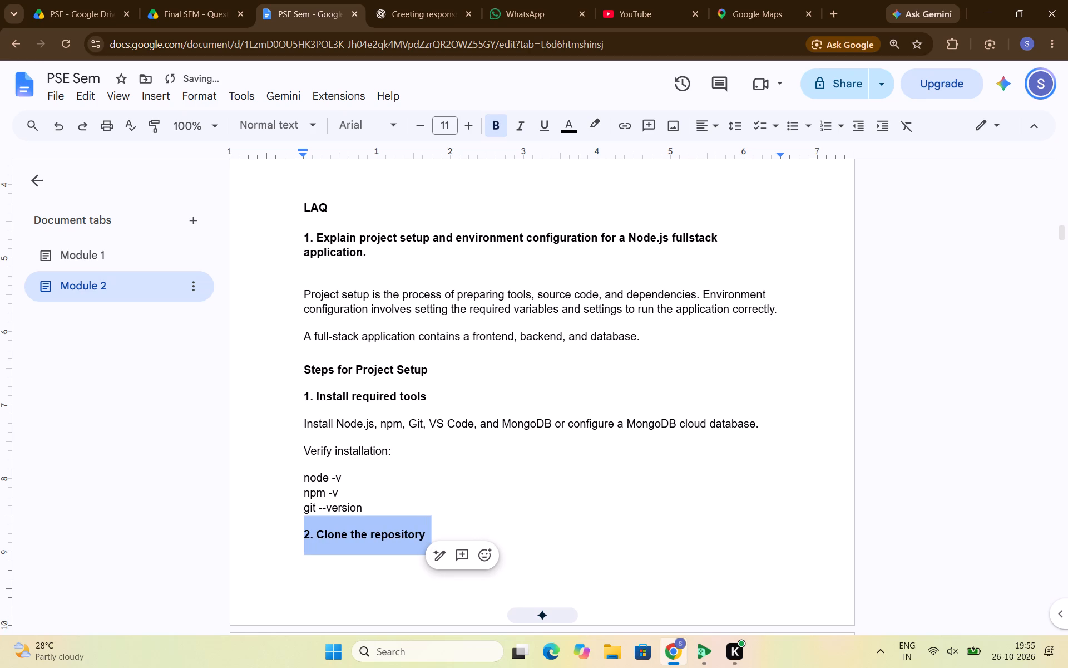
{"action": "left_click", "coordinate": [508, 531]}
Bold the step titles "3. Install dependencies", "4. Inspect project files" and "5. Configure environment variables" in LAQ 1.
{"action": "scroll", "coordinate": [508, 531], "scroll_direction": "down", "scroll_amount": 5}
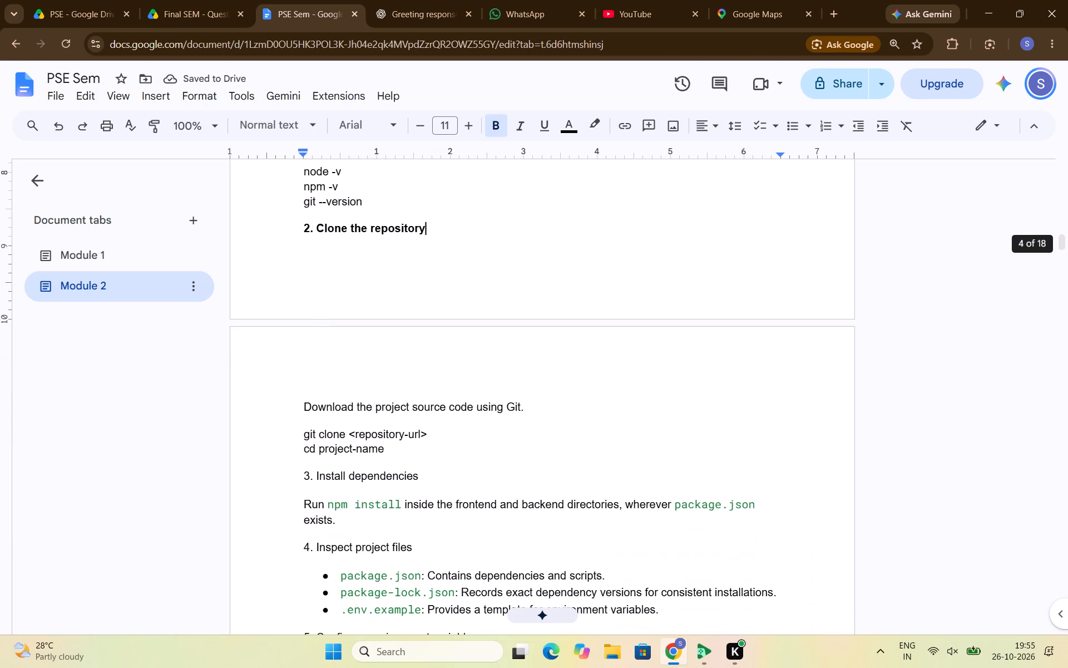
{"action": "triple_click", "coordinate": [417, 481]}
{"action": "key", "text": "ctrl+b"}
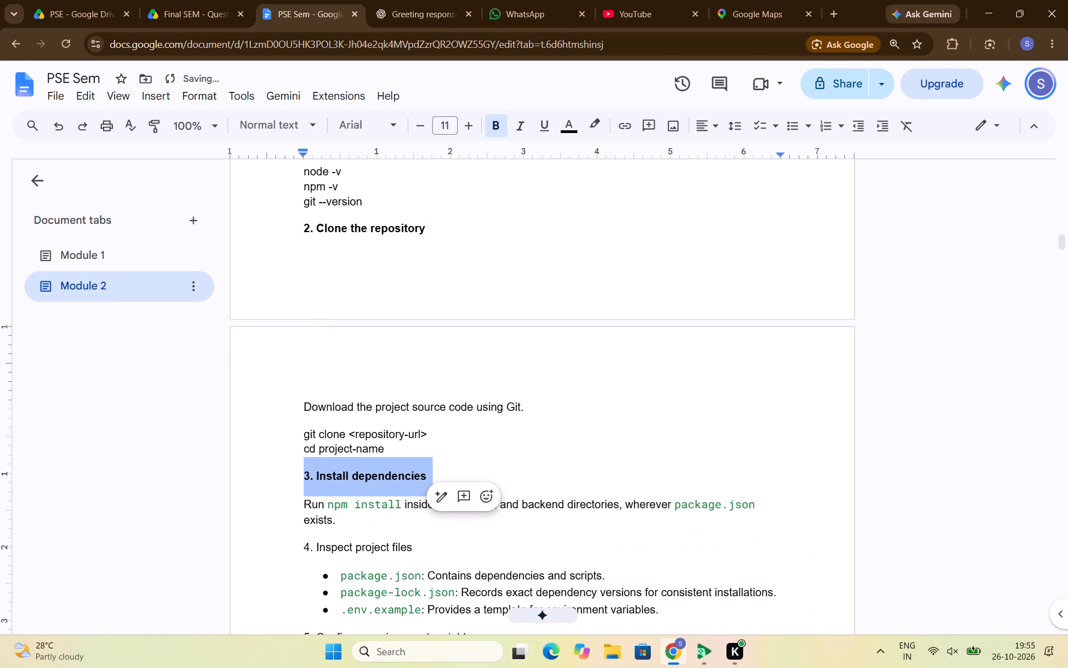
{"action": "triple_click", "coordinate": [392, 543]}
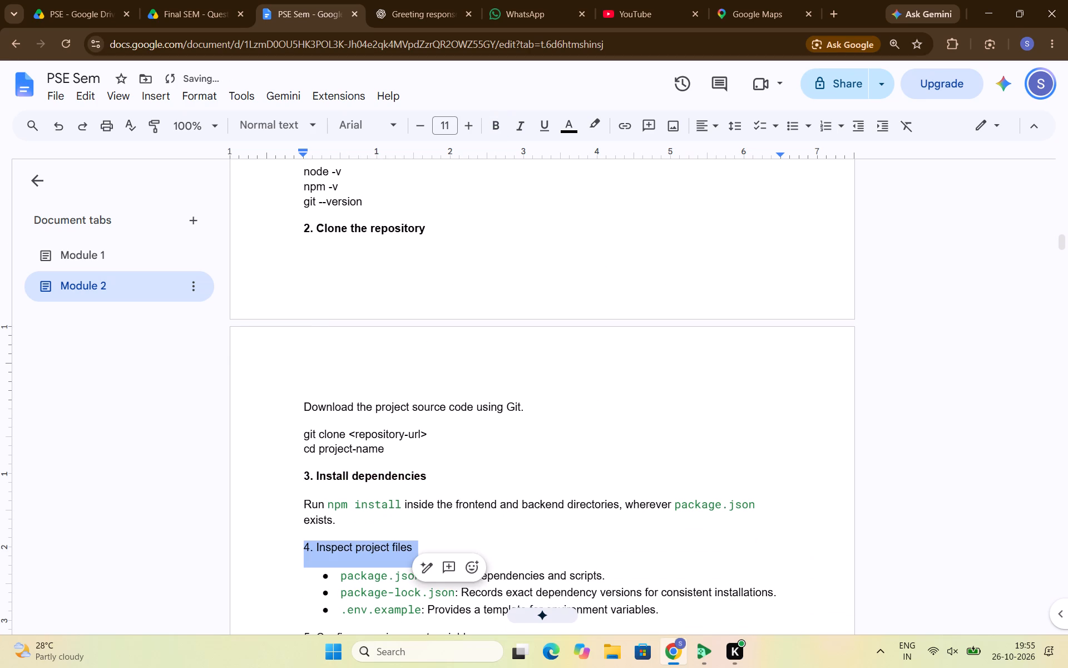
{"action": "key", "text": "ctrl+b"}
{"action": "left_click", "coordinate": [411, 529]}
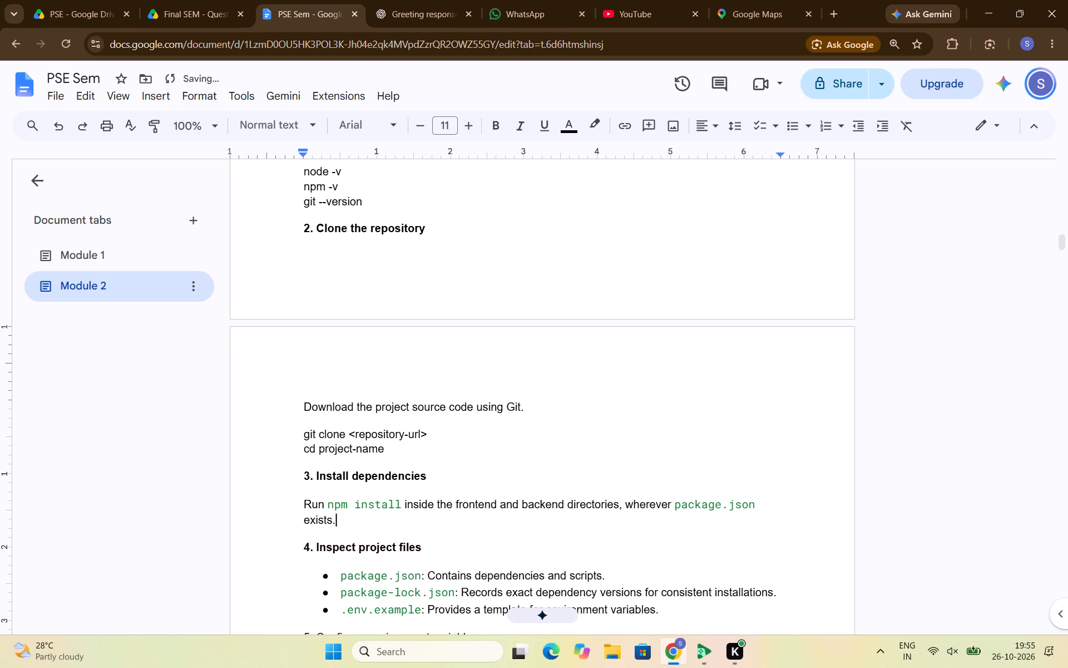
{"action": "scroll", "coordinate": [411, 529], "scroll_direction": "down", "scroll_amount": 6}
{"action": "triple_click", "coordinate": [436, 332]}
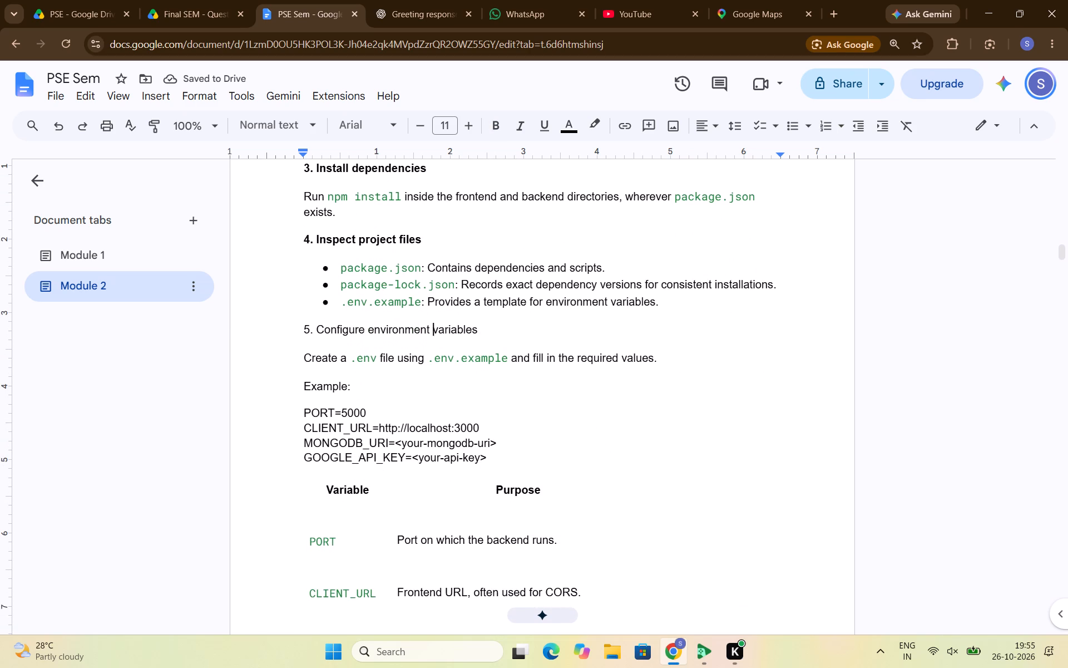
{"action": "key", "text": "ctrl+b"}
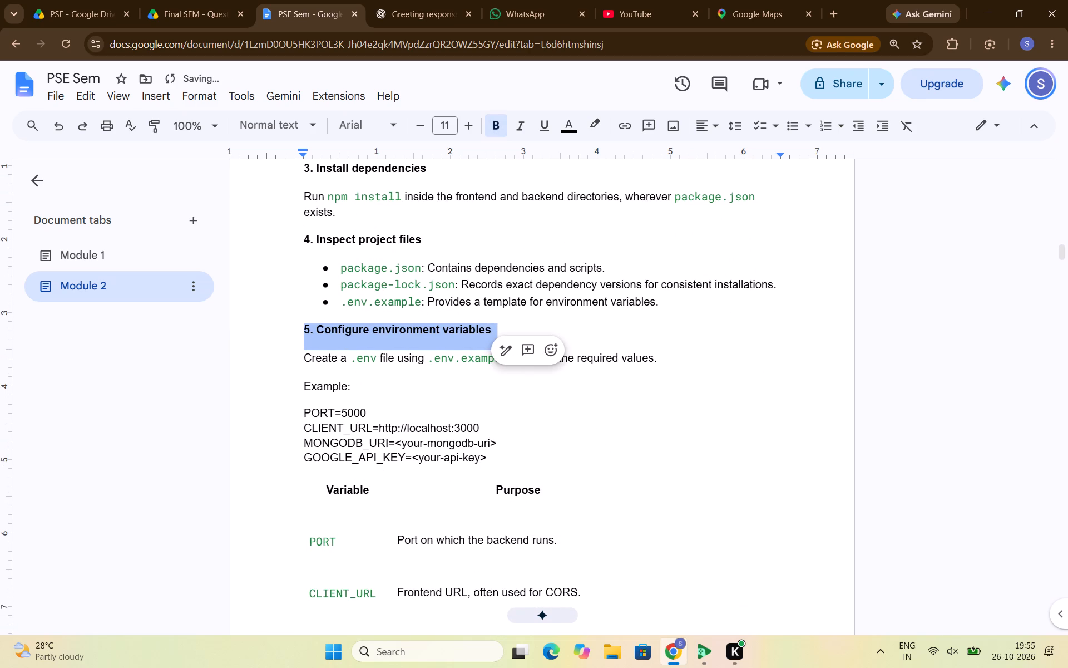
{"action": "left_click", "coordinate": [419, 396]}
Bold the step titles "6. Run the backend", "7. Run the frontend" and "8. Test the application" in LAQ 1.
{"action": "scroll", "coordinate": [419, 396], "scroll_direction": "down", "scroll_amount": 7}
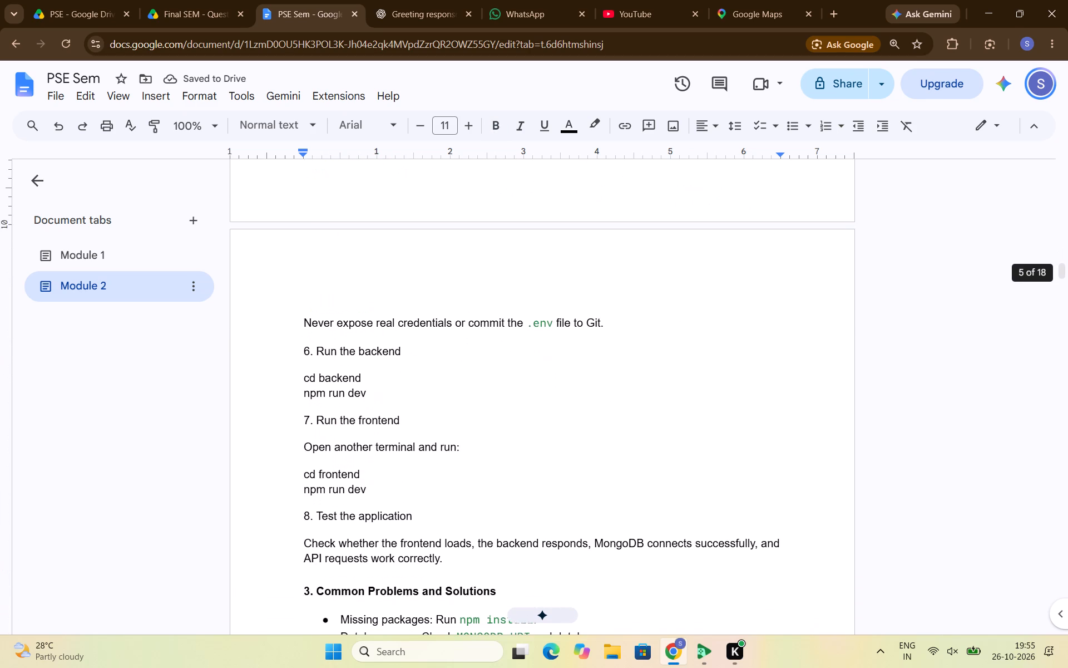
{"action": "triple_click", "coordinate": [384, 344]}
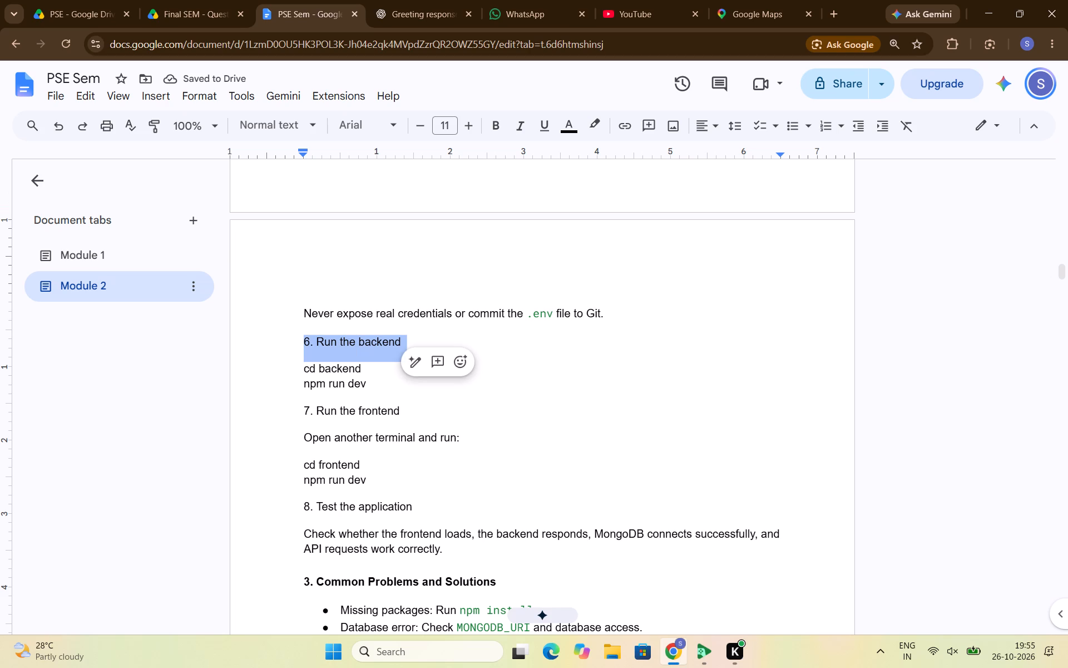
{"action": "key", "text": "ctrl+b"}
{"action": "triple_click", "coordinate": [368, 409]}
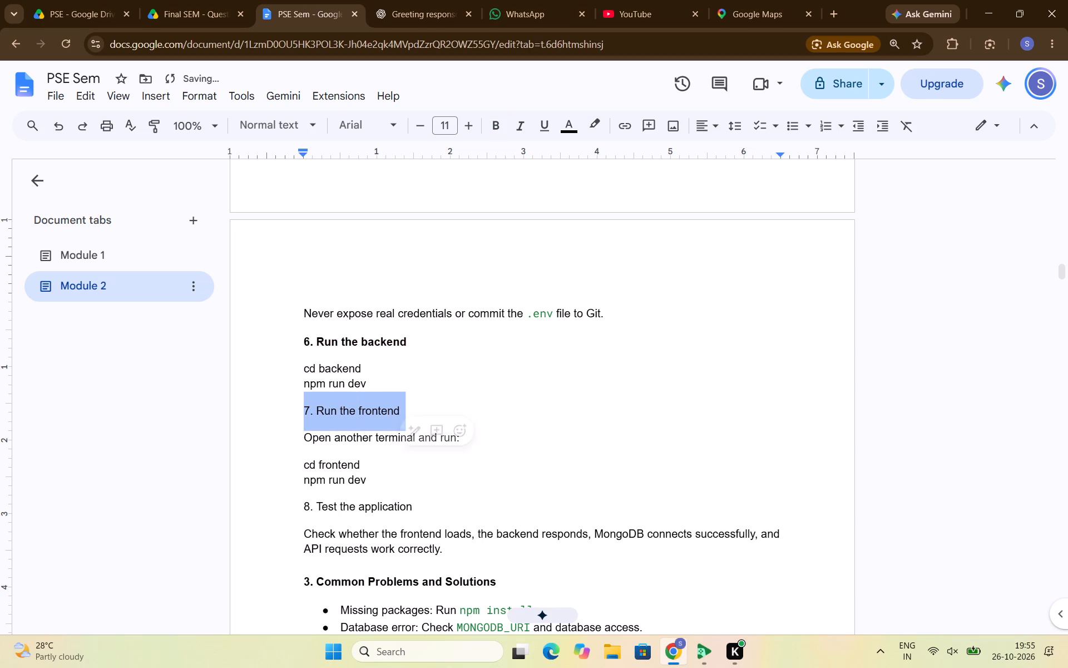
{"action": "key", "text": "ctrl+b"}
{"action": "triple_click", "coordinate": [361, 508]}
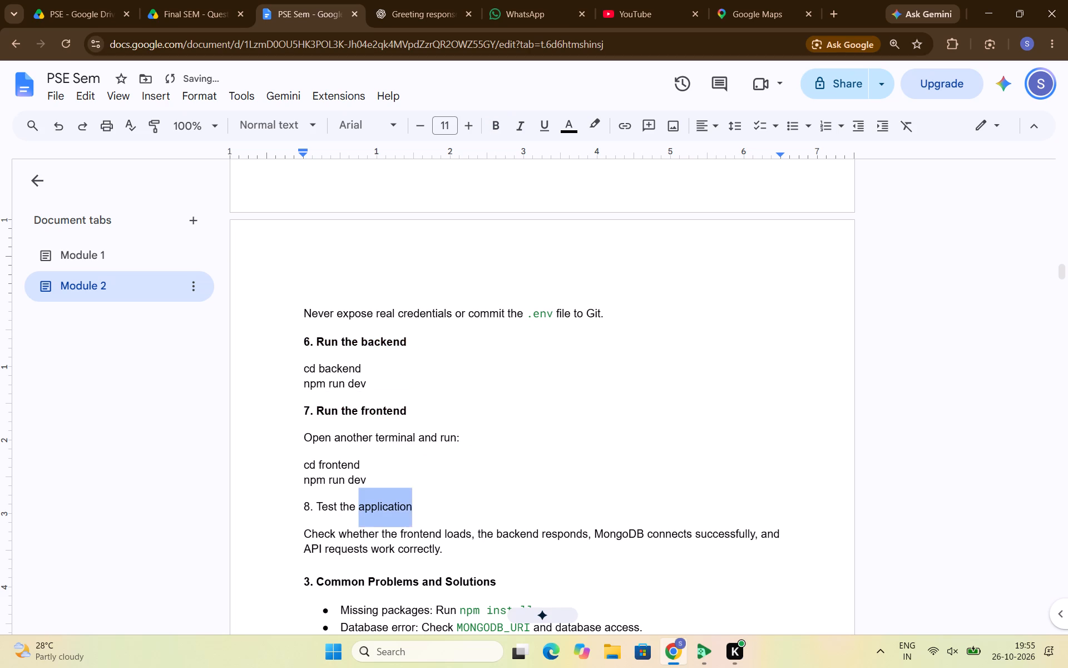
{"action": "key", "text": "ctrl+b"}
{"action": "left_click", "coordinate": [479, 483]}
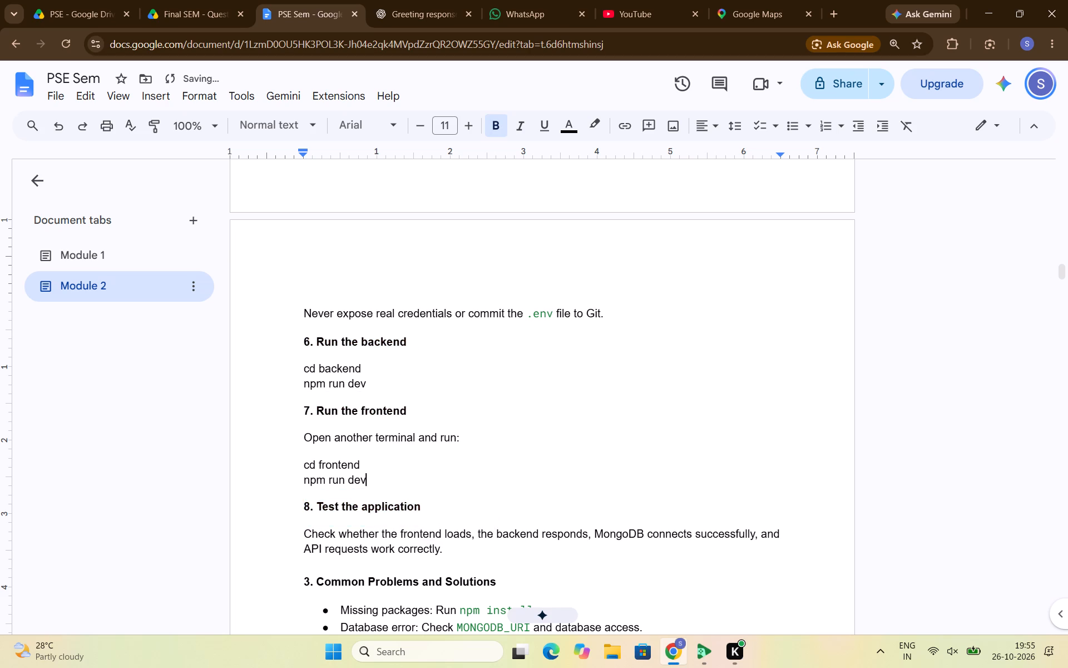
Remove the numbers "3." and "4." from the "Common Problems and Solutions" and "Conclusion" headings in LAQ 1.
{"action": "scroll", "coordinate": [479, 483], "scroll_direction": "down", "scroll_amount": 3}
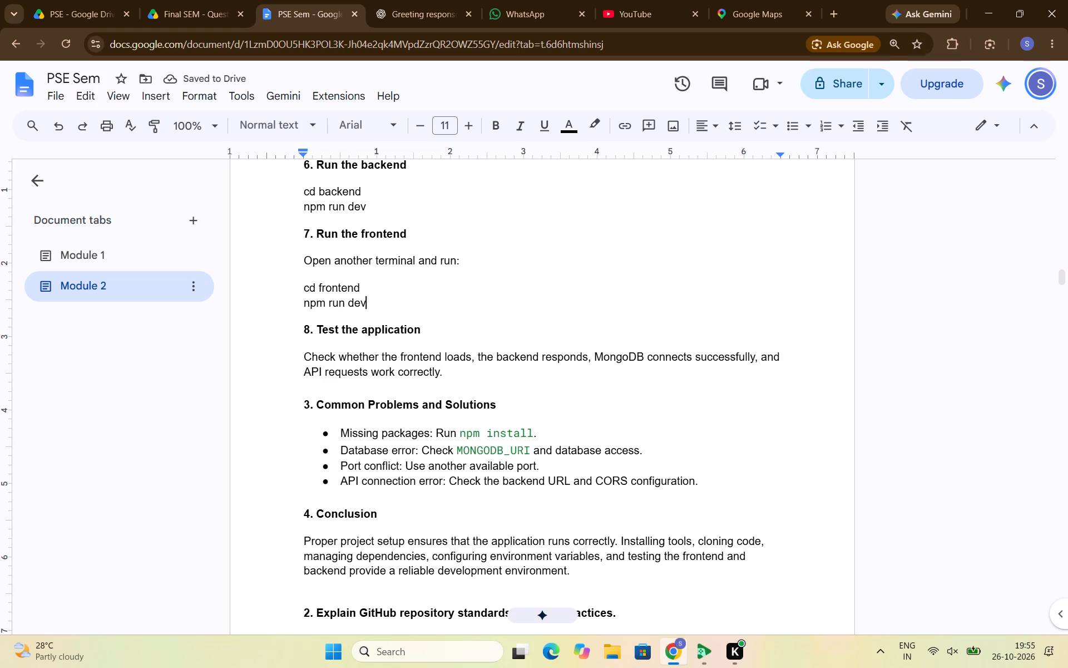
{"action": "left_click", "coordinate": [318, 405]}
{"action": "key", "text": "BackSpace"}
{"action": "key", "text": "BackSpace"}
{"action": "key", "text": "BackSpace"}
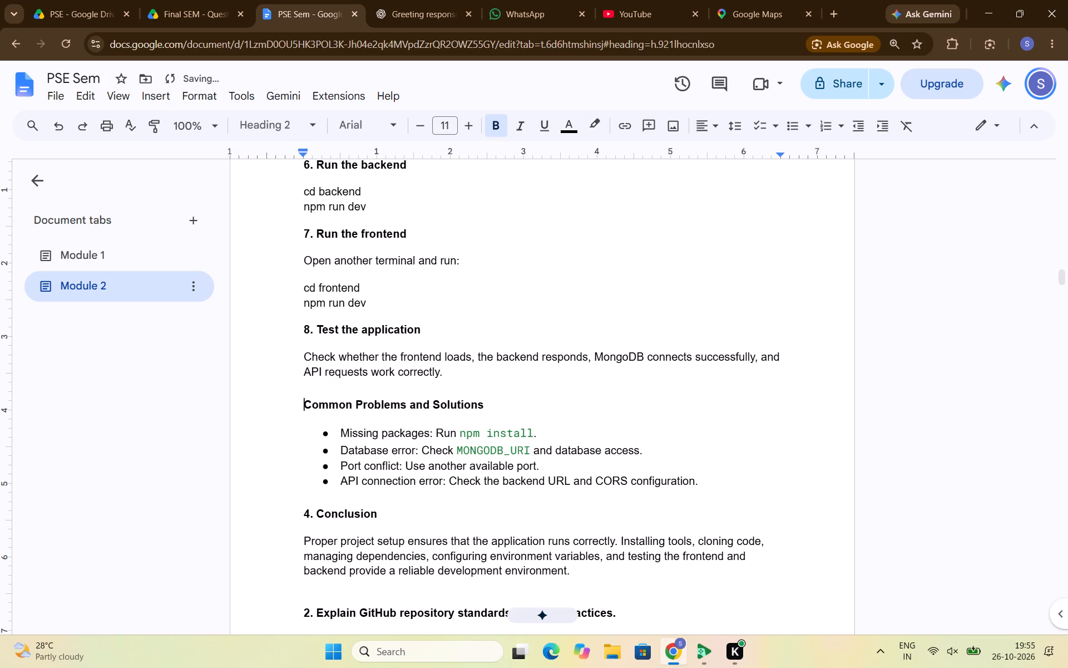
{"action": "left_click", "coordinate": [314, 516]}
{"action": "key", "text": "Right"}
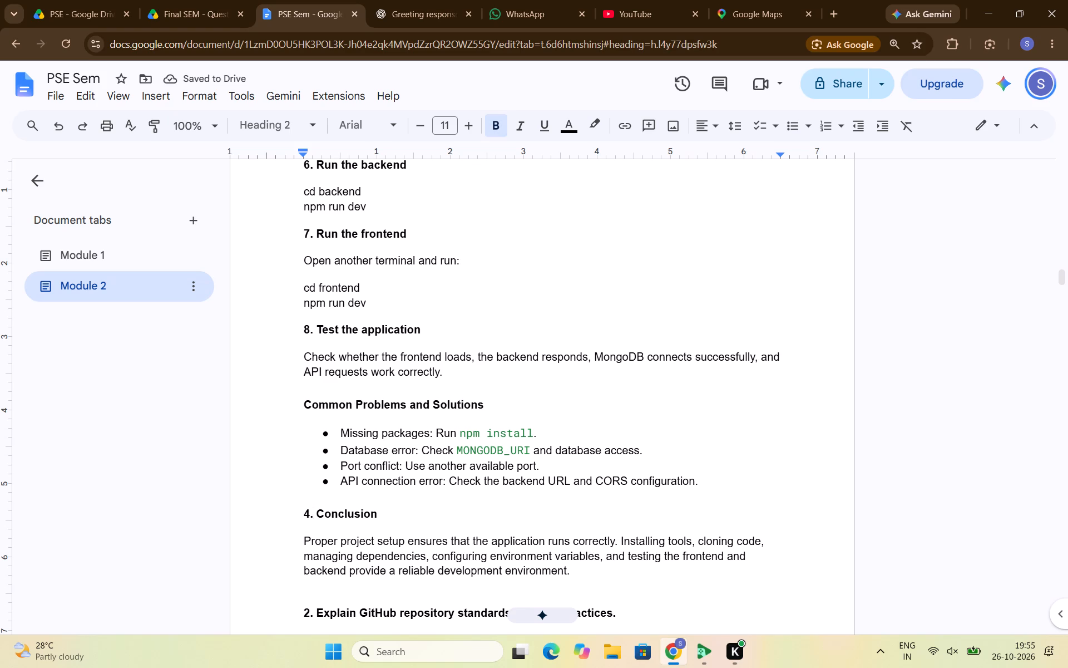
{"action": "key", "text": "BackSpace"}
{"action": "key", "text": "BackSpace"}
{"action": "key", "text": "BackSpace"}
Remove the number "2." from the "GitHub Repository Best Practices" heading in the answer to LAQ 2.
{"action": "scroll", "coordinate": [314, 516], "scroll_direction": "down", "scroll_amount": 5}
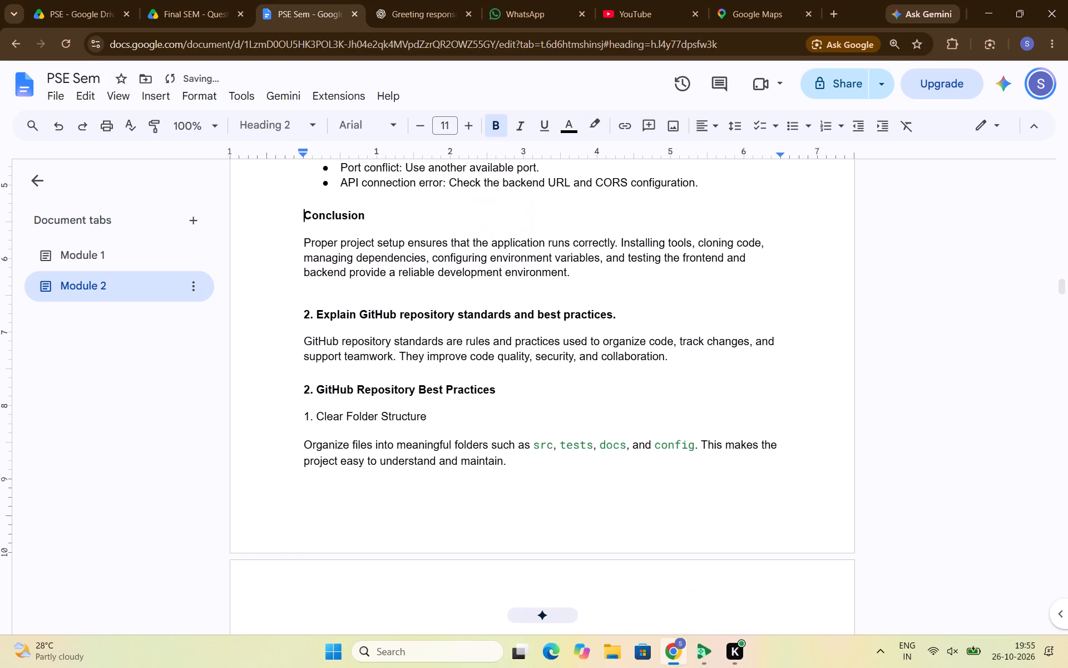
{"action": "left_click", "coordinate": [317, 389]}
{"action": "key", "text": "BackSpace"}
{"action": "key", "text": "BackSpace"}
{"action": "key", "text": "BackSpace"}
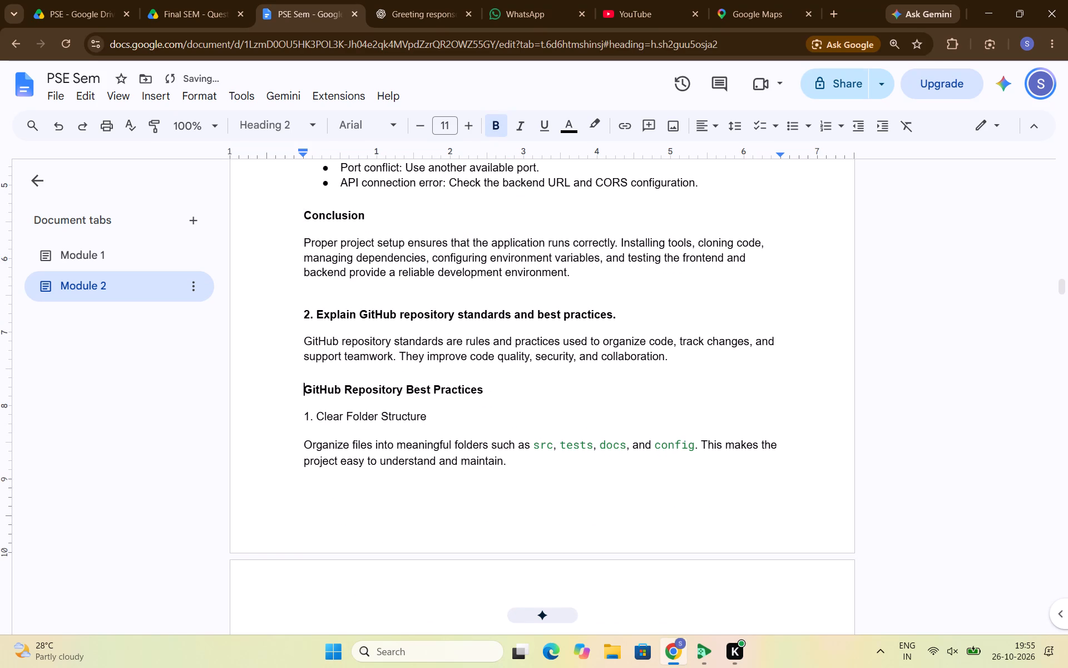
Bold the LAQ 2 practice titles from "1. Clear Folder Structure" through "4. .env.example File".
{"action": "triple_click", "coordinate": [352, 410]}
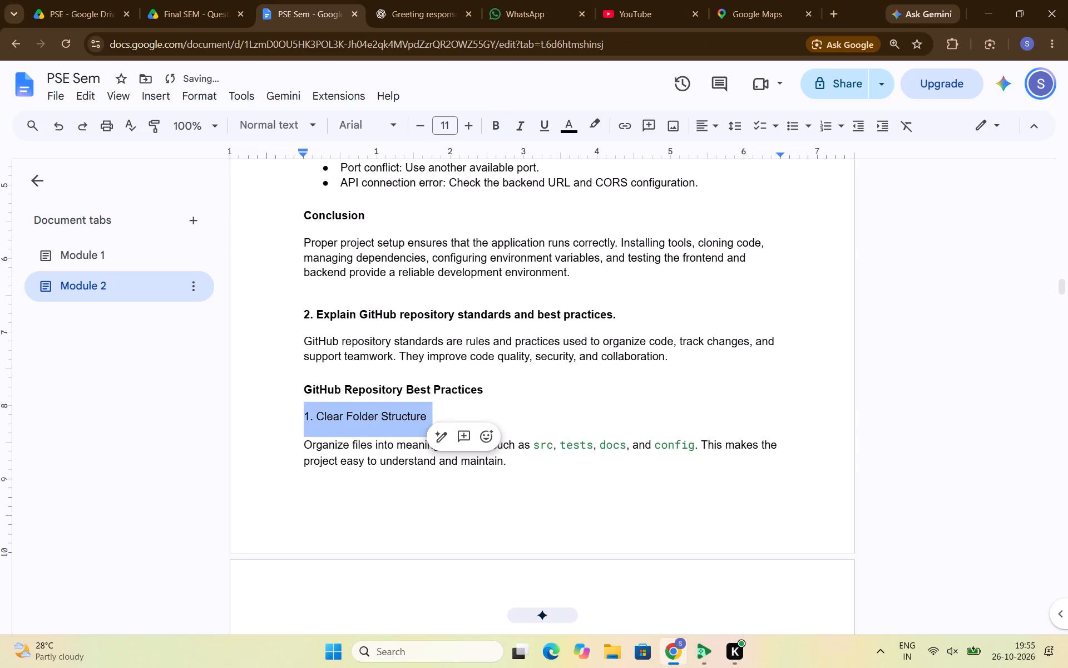
{"action": "key", "text": "ctrl+b"}
{"action": "left_click", "coordinate": [359, 519]}
{"action": "scroll", "coordinate": [359, 519], "scroll_direction": "down", "scroll_amount": 5}
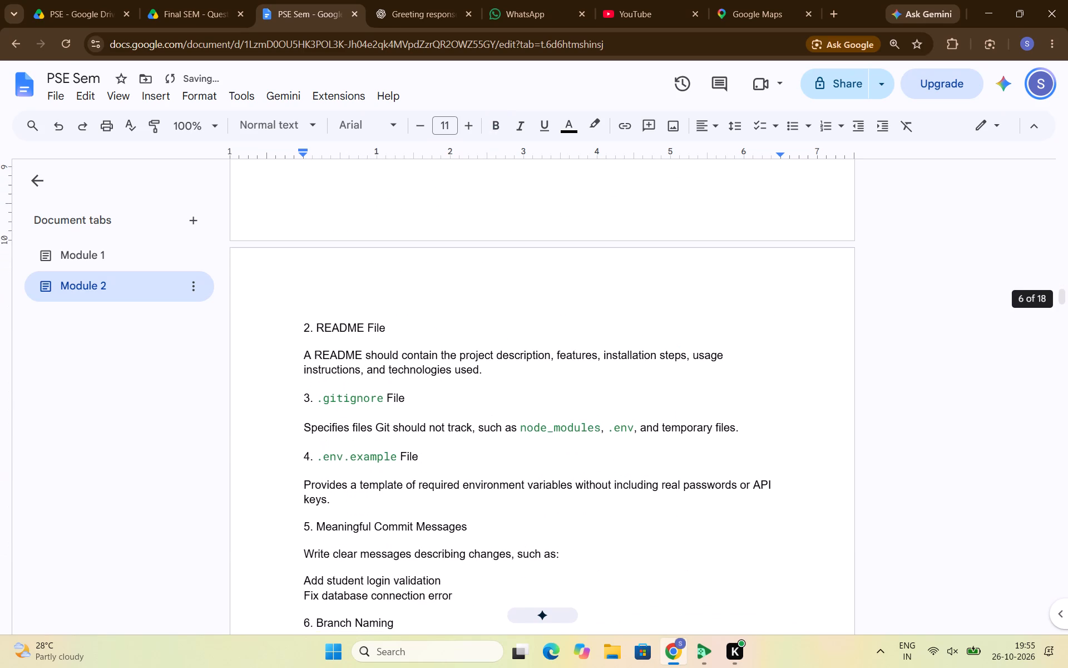
{"action": "triple_click", "coordinate": [357, 328]}
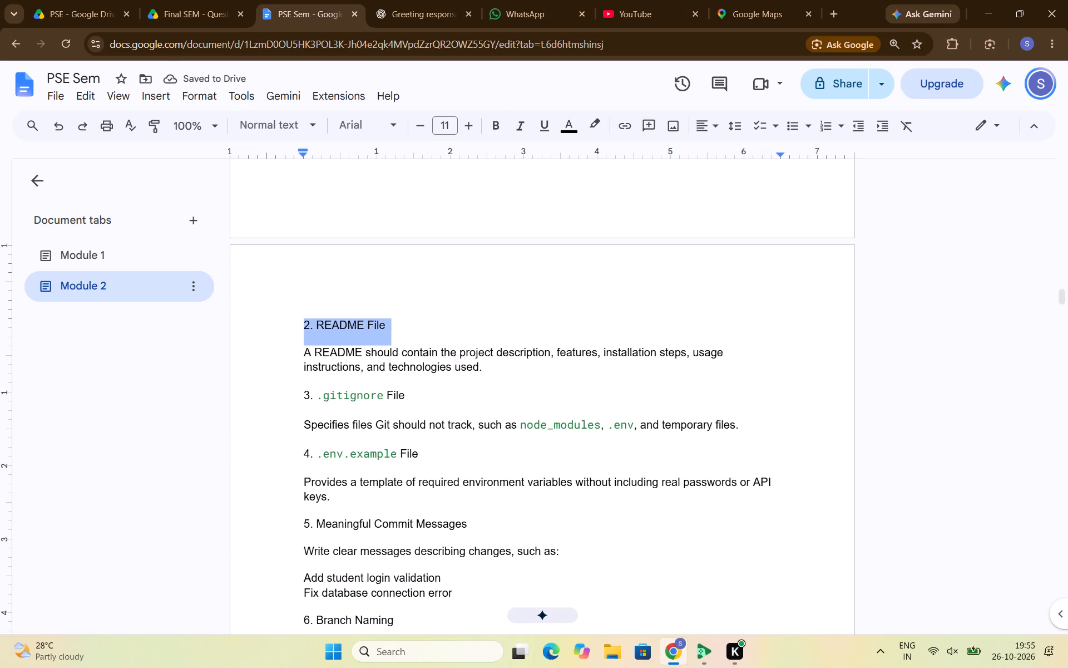
{"action": "key", "text": "ctrl+b"}
{"action": "triple_click", "coordinate": [363, 399]}
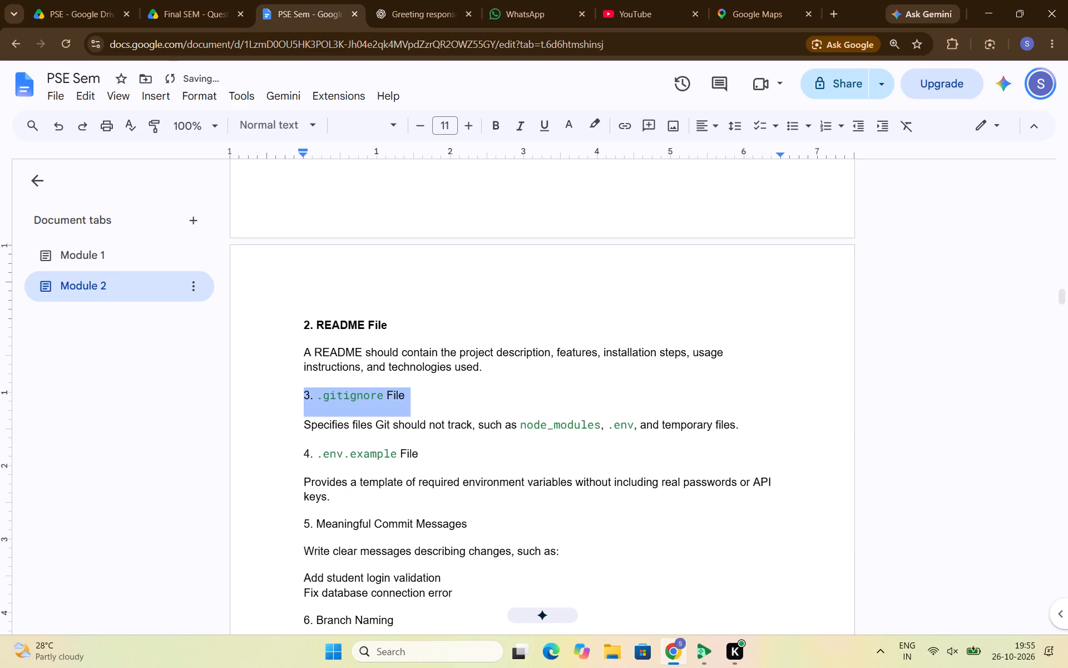
{"action": "key", "text": "ctrl+b"}
{"action": "triple_click", "coordinate": [362, 457]}
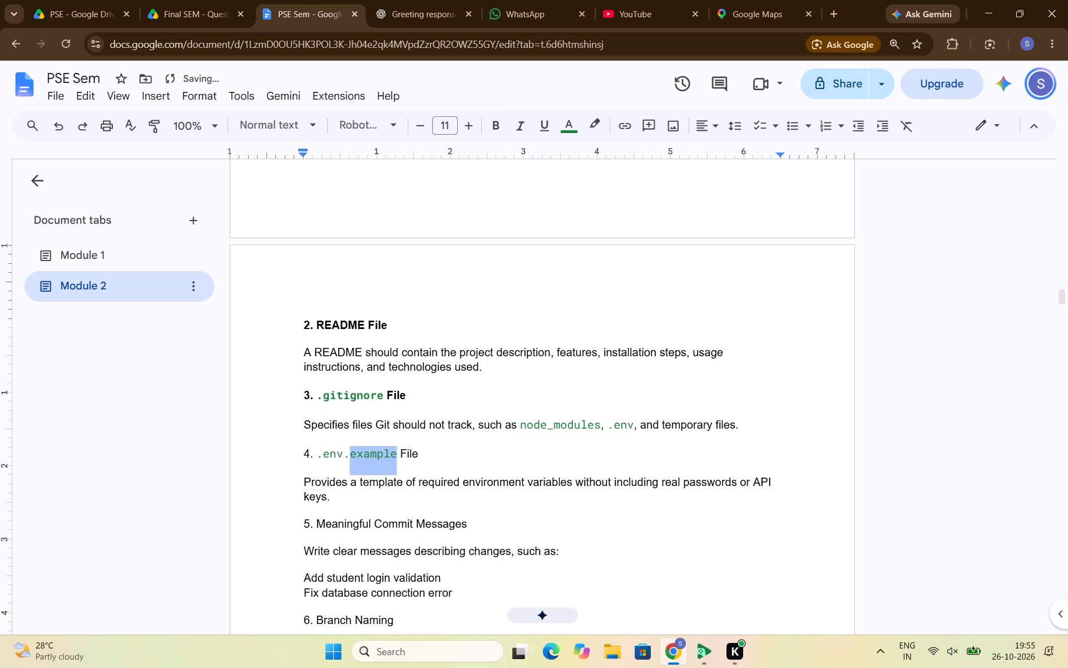
{"action": "key", "text": "ctrl+b"}
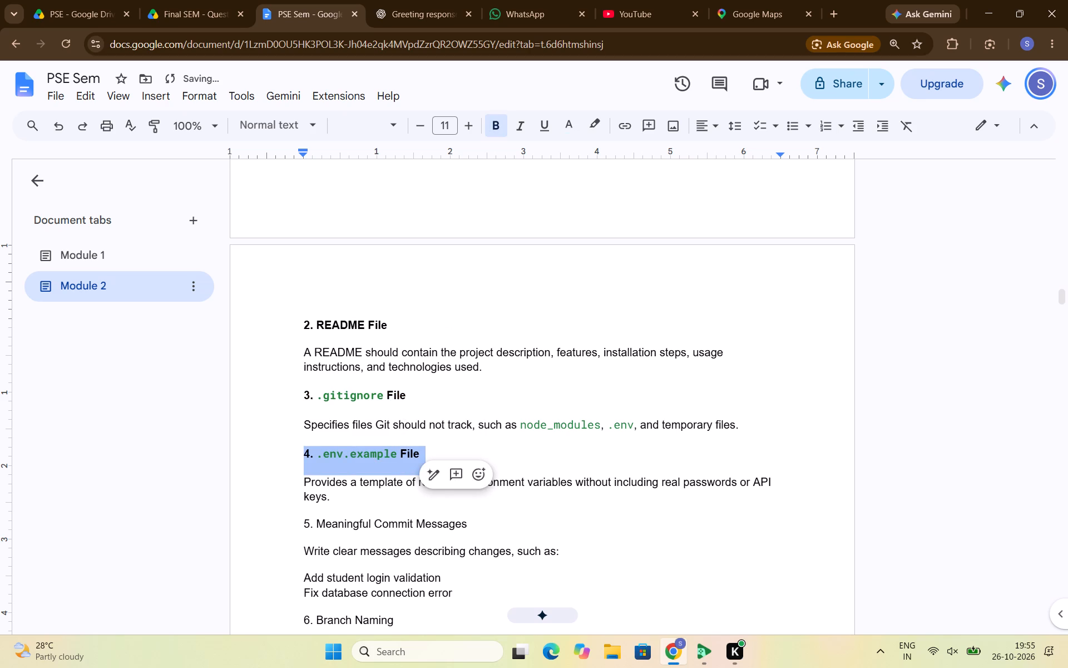
{"action": "triple_click", "coordinate": [368, 523]}
{"action": "key", "text": "ctrl+b"}
{"action": "scroll", "coordinate": [368, 523], "scroll_direction": "down", "scroll_amount": 4}
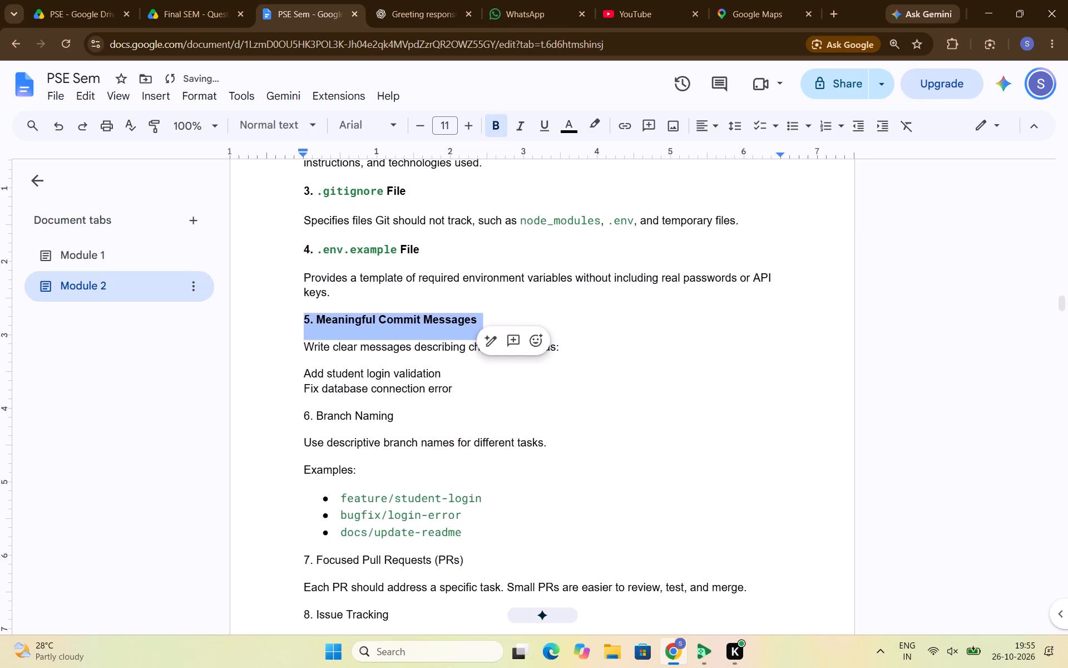
{"action": "scroll", "coordinate": [368, 523], "scroll_direction": "down", "scroll_amount": 1}
{"action": "triple_click", "coordinate": [357, 382]}
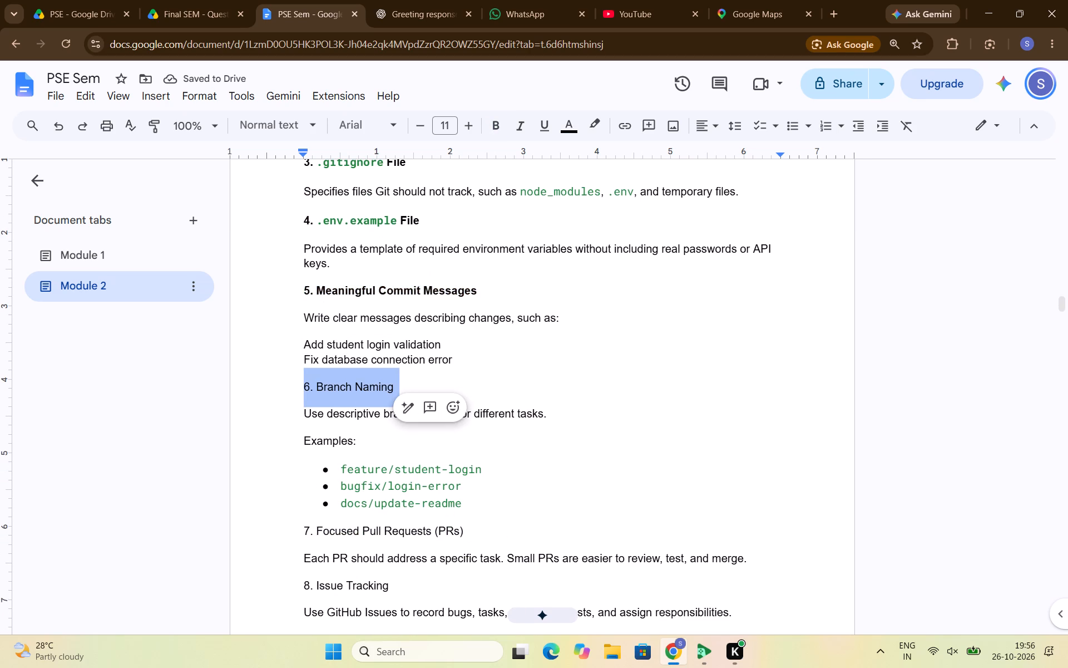
{"action": "key", "text": "ctrl+b"}
{"action": "triple_click", "coordinate": [365, 537]}
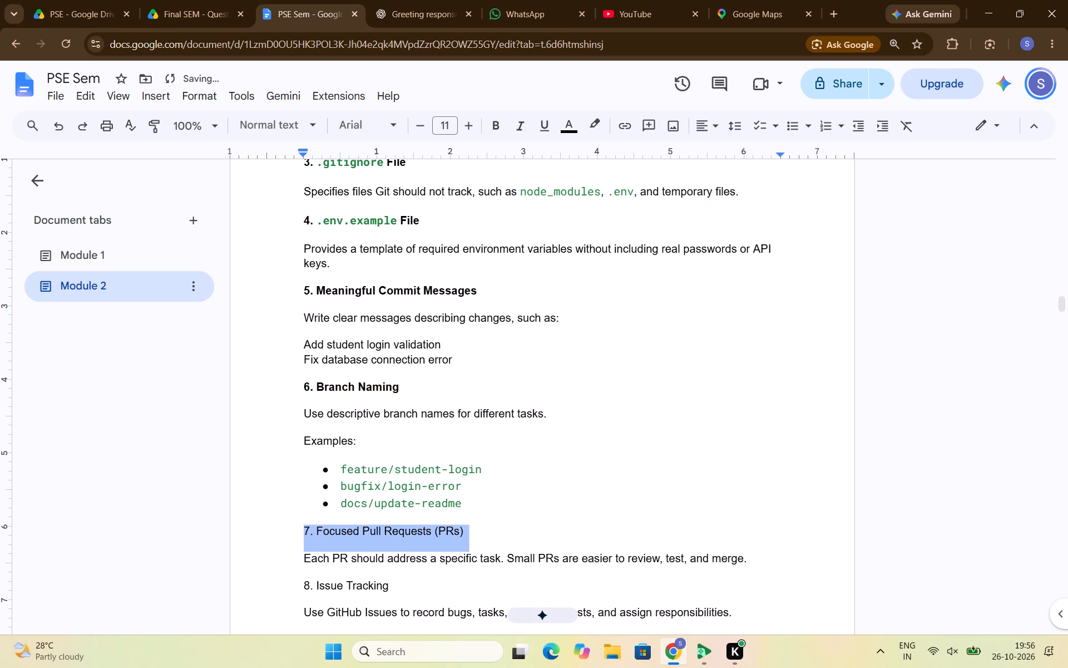
{"action": "key", "text": "ctrl+b"}
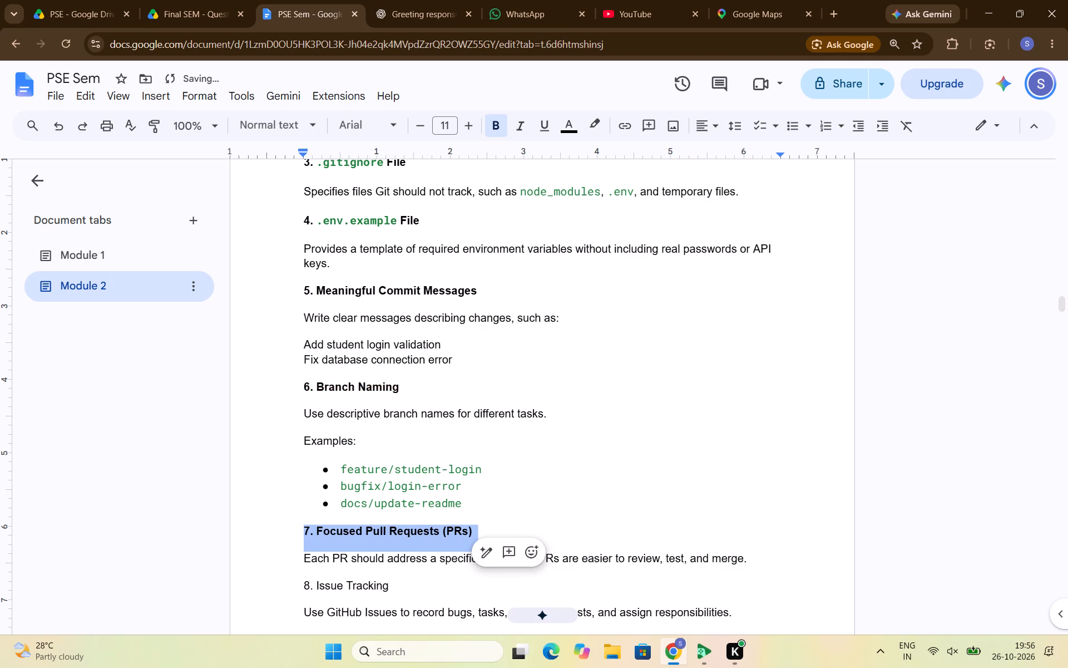
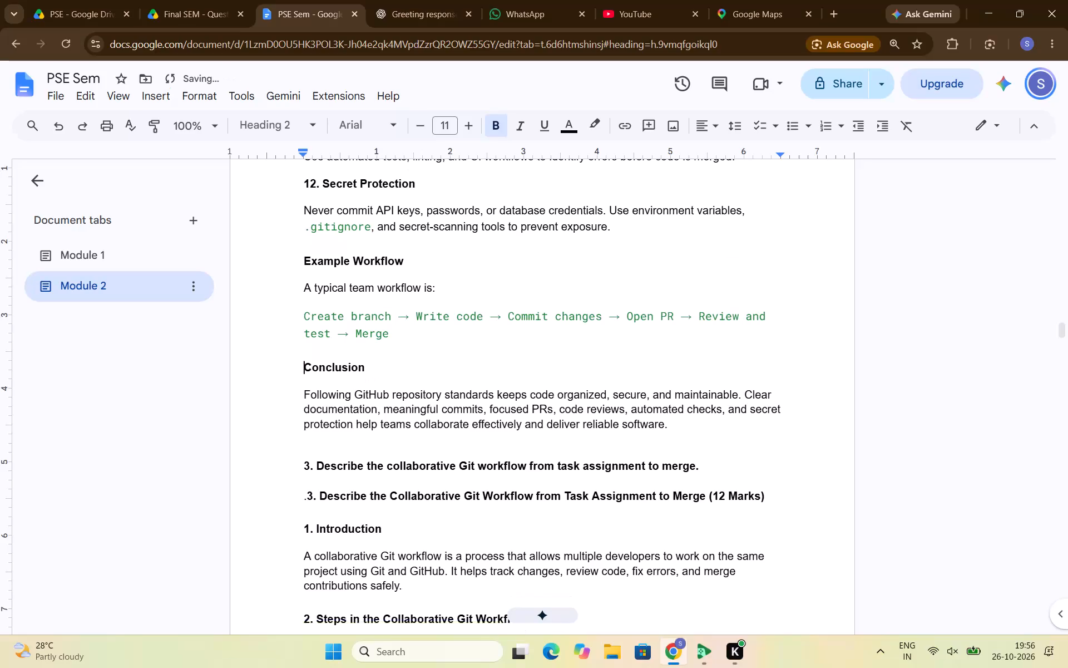
Delete the duplicate question line marked "(12 Marks)" and the "1. Introduction" heading below question 3.
{"action": "scroll", "coordinate": [352, 468], "scroll_direction": "down", "scroll_amount": 1}
{"action": "left_click_drag", "start_coordinate": [303, 414], "coordinate": [400, 438]}
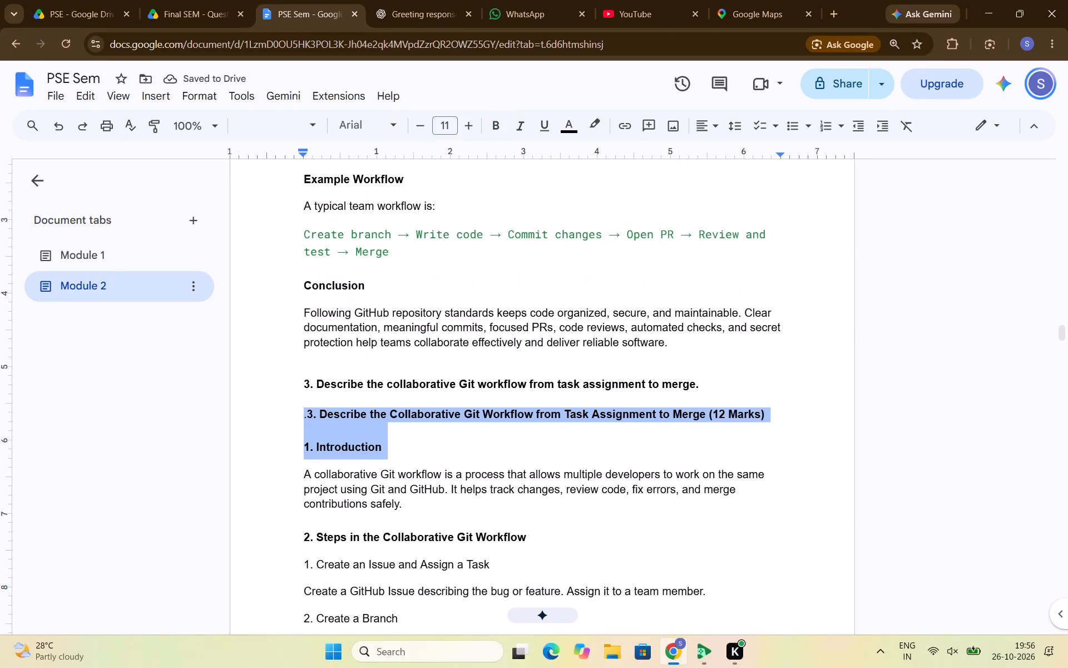
{"action": "key", "text": "BackSpace"}
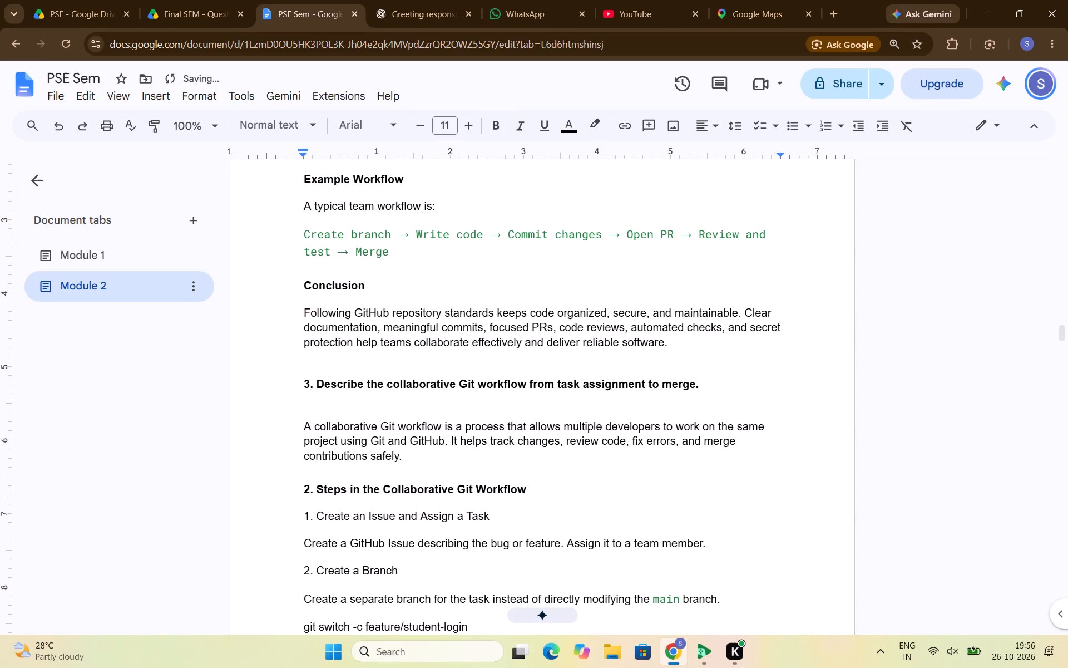
Remove the number "2." from the "Steps in the Collaborative Git Workflow" heading in the answer to question 3.
{"action": "left_click", "coordinate": [322, 492]}
{"action": "key", "text": "Left"}
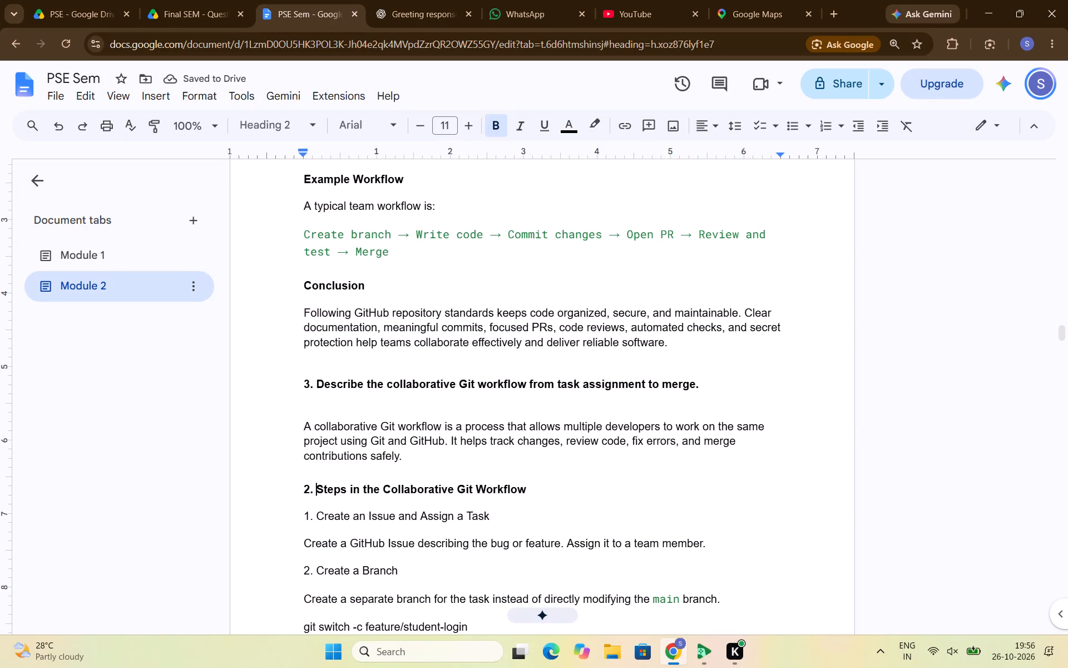
{"action": "key", "text": "BackSpace"}
{"action": "key", "text": "BackSpace"}
{"action": "key", "text": "BackSpace"}
{"action": "scroll", "coordinate": [322, 492], "scroll_direction": "down", "scroll_amount": 2}
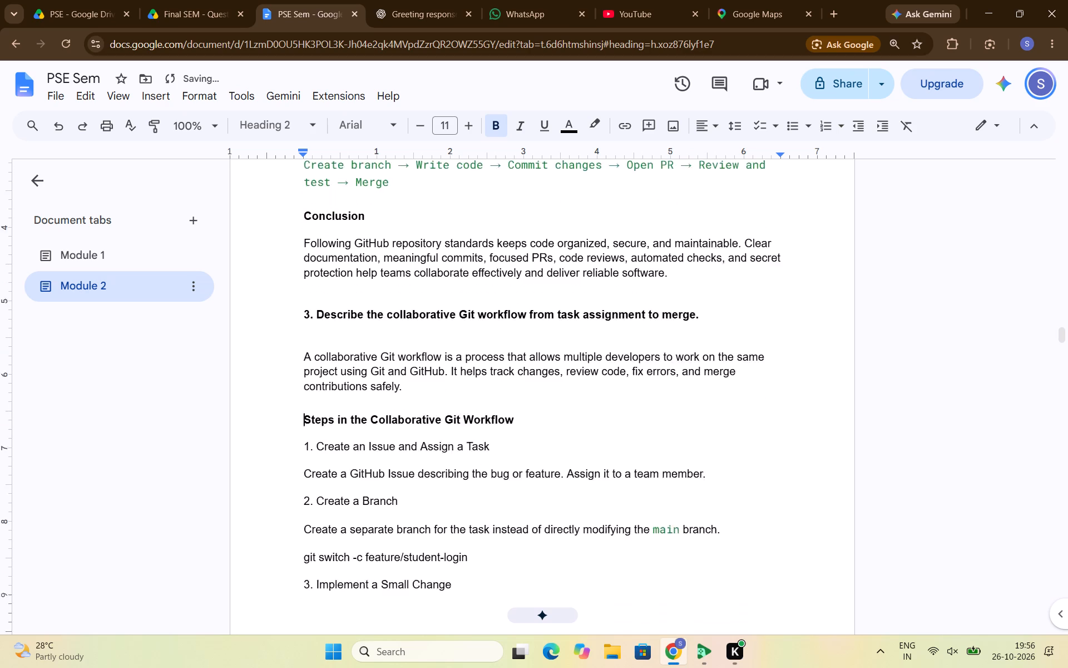
Remove the number "3." from the "Workflow Diagram" heading in the answer to LAQ 3.
{"action": "scroll", "coordinate": [322, 492], "scroll_direction": "down", "scroll_amount": 2}
{"action": "scroll", "coordinate": [324, 426], "scroll_direction": "down", "scroll_amount": 2}
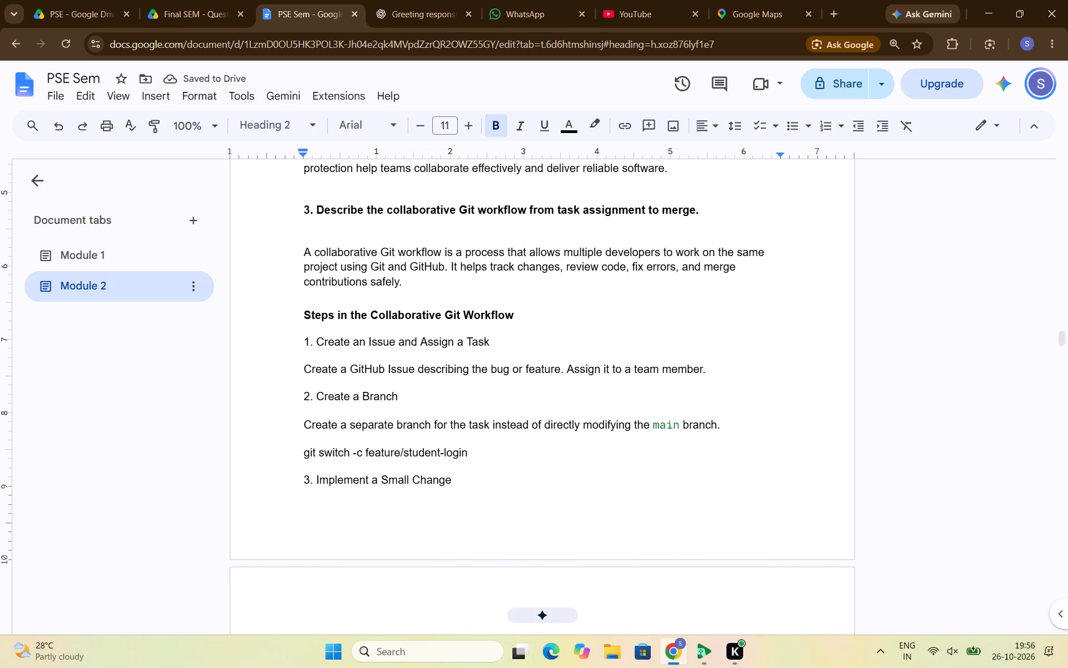
{"action": "scroll", "coordinate": [324, 426], "scroll_direction": "down", "scroll_amount": 3}
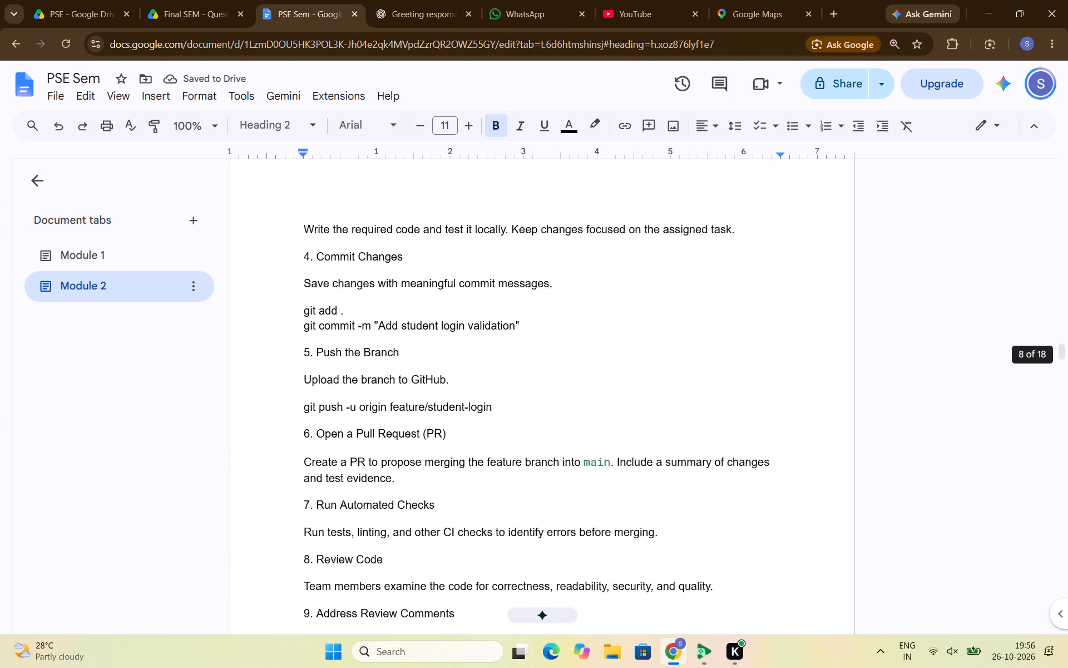
{"action": "scroll", "coordinate": [324, 426], "scroll_direction": "down", "scroll_amount": 3}
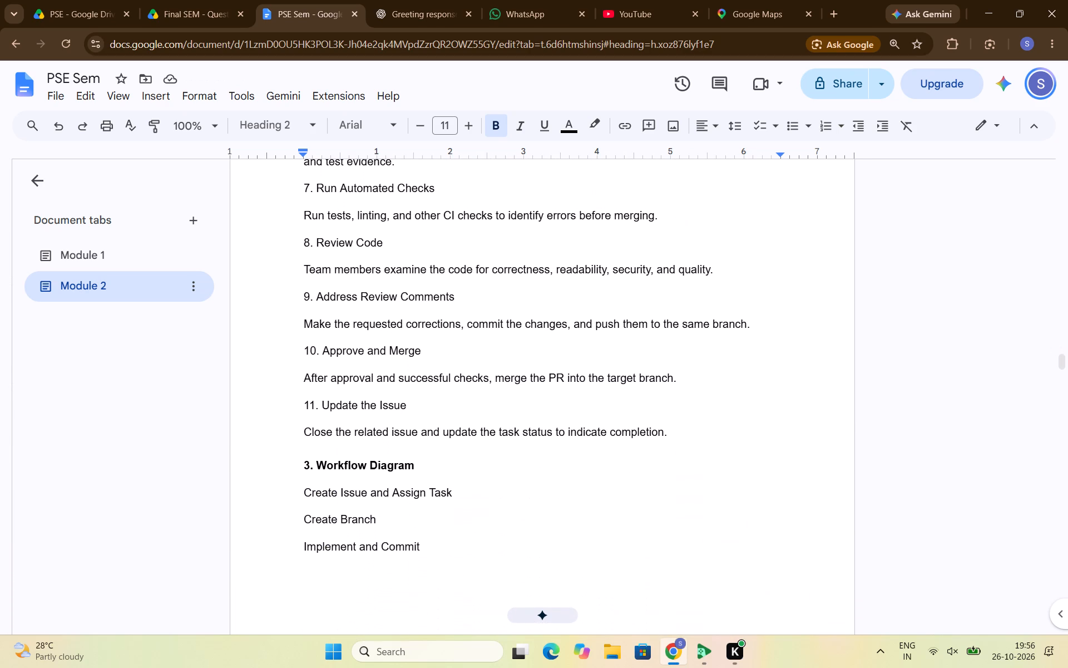
{"action": "left_click", "coordinate": [317, 466]}
{"action": "key", "text": "BackSpace"}
{"action": "key", "text": "BackSpace"}
{"action": "key", "text": "BackSpace"}
Remove the numbers "4." and "5." from the "Advantages" and "Conclusion" headings in LAQ 3.
{"action": "scroll", "coordinate": [317, 466], "scroll_direction": "down", "scroll_amount": 1}
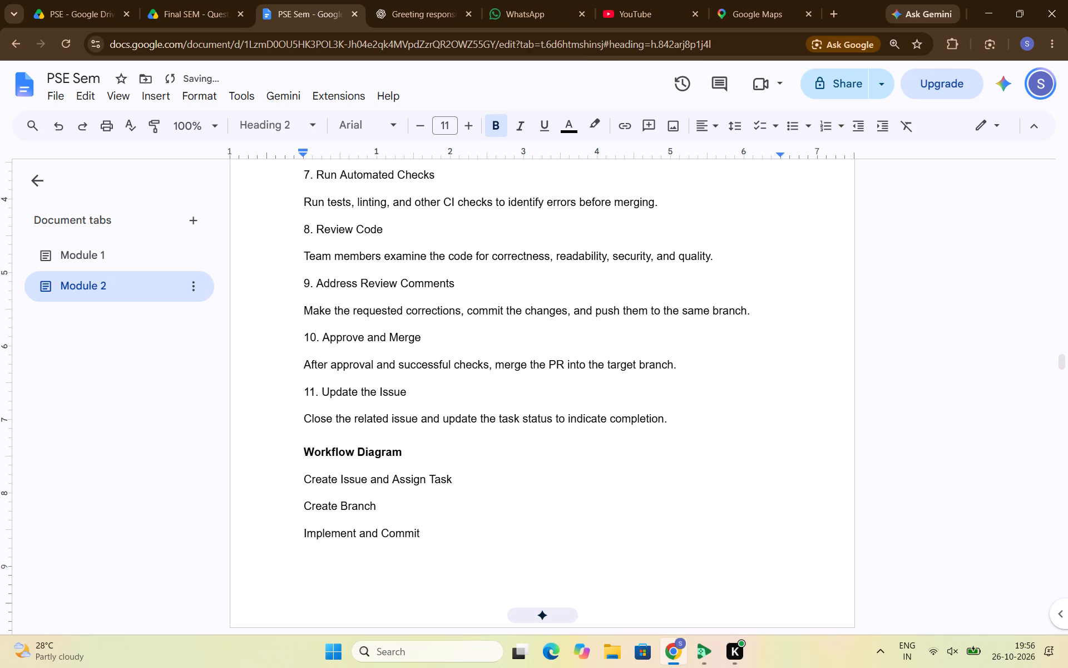
{"action": "scroll", "coordinate": [317, 466], "scroll_direction": "down", "scroll_amount": 6}
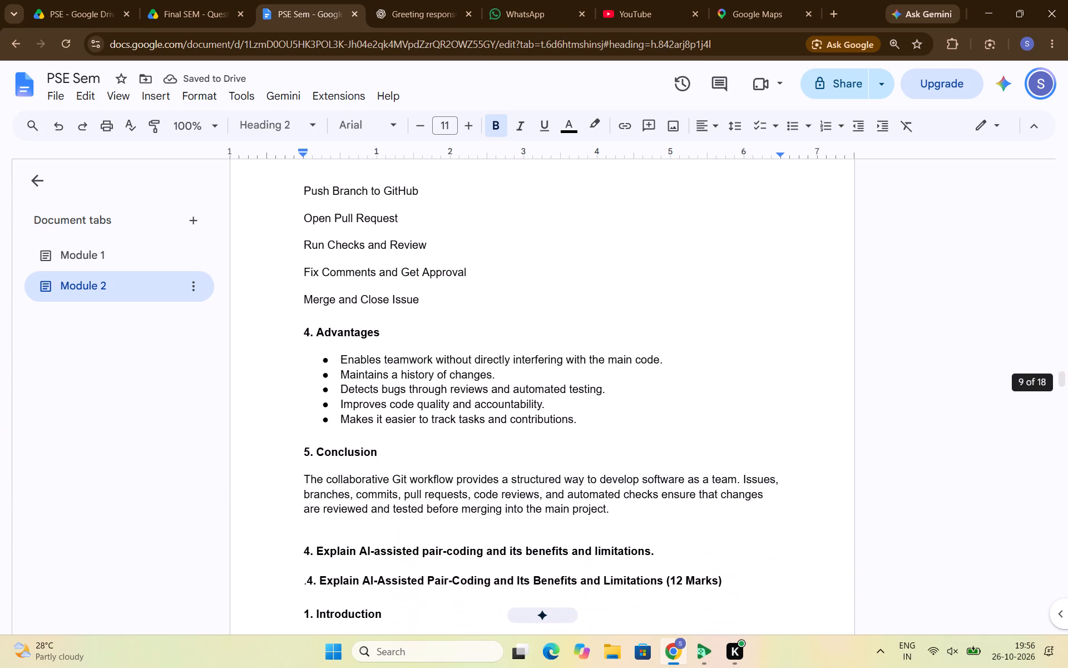
{"action": "left_click", "coordinate": [317, 335]}
{"action": "key", "text": "BackSpace"}
{"action": "key", "text": "BackSpace"}
{"action": "key", "text": "BackSpace"}
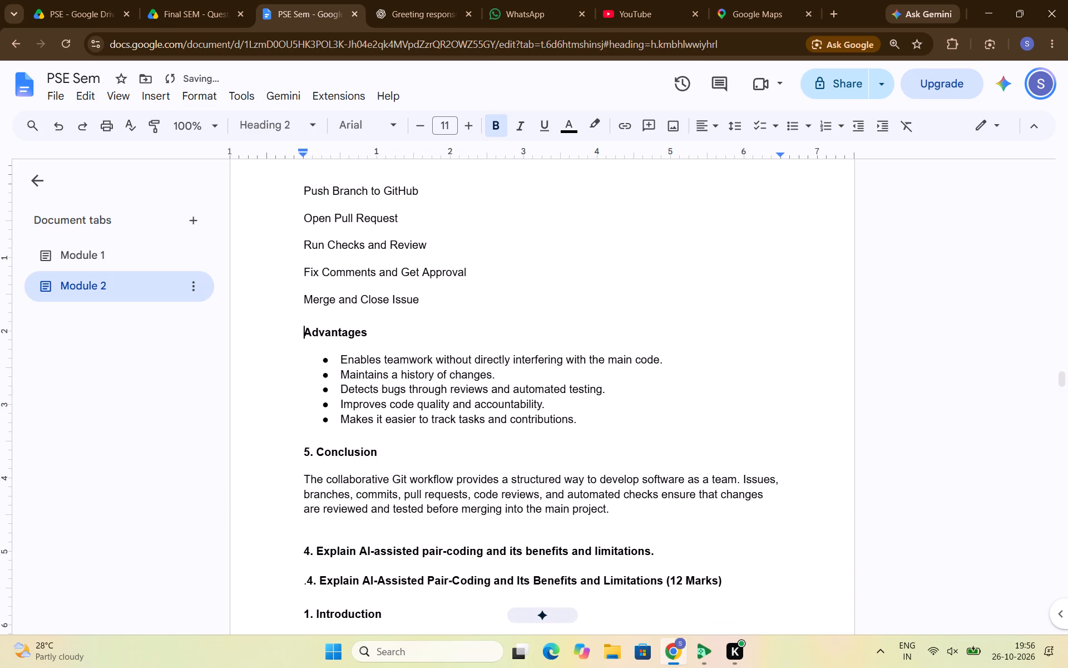
{"action": "left_click", "coordinate": [317, 455]}
{"action": "key", "text": "BackSpace"}
{"action": "key", "text": "BackSpace"}
{"action": "key", "text": "BackSpace"}
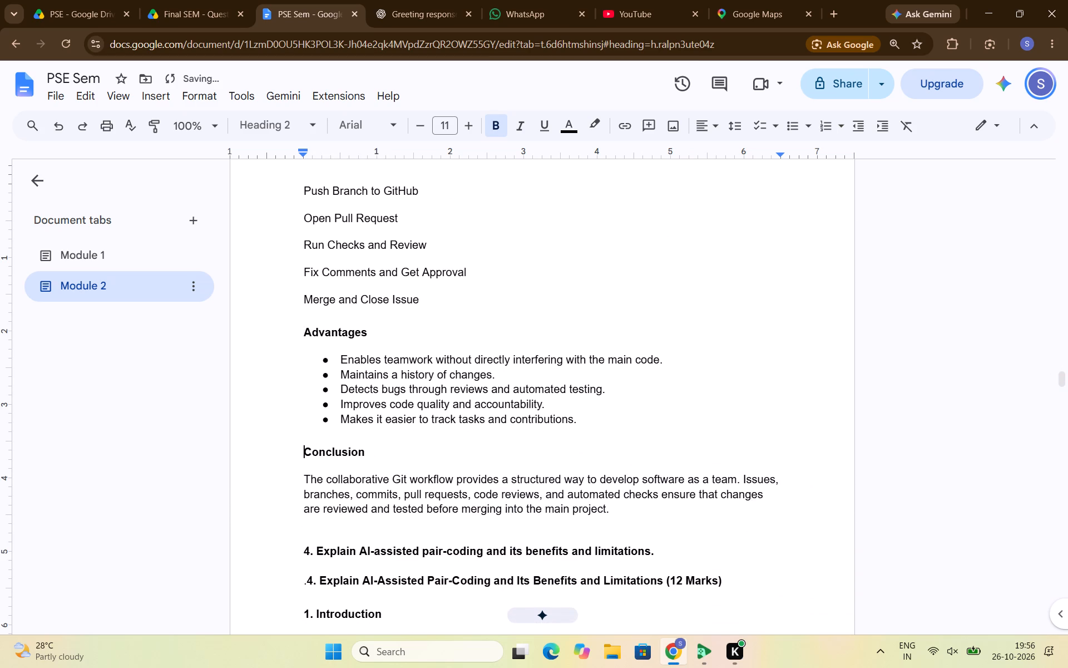
Delete the duplicate "(12 Marks)" question line and the "1. Introduction" heading below the LAQ 4 question on AI-assisted pair-coding.
{"action": "scroll", "coordinate": [317, 455], "scroll_direction": "down", "scroll_amount": 3}
{"action": "left_click_drag", "start_coordinate": [298, 389], "coordinate": [393, 424]}
{"action": "key", "text": "BackSpace"}
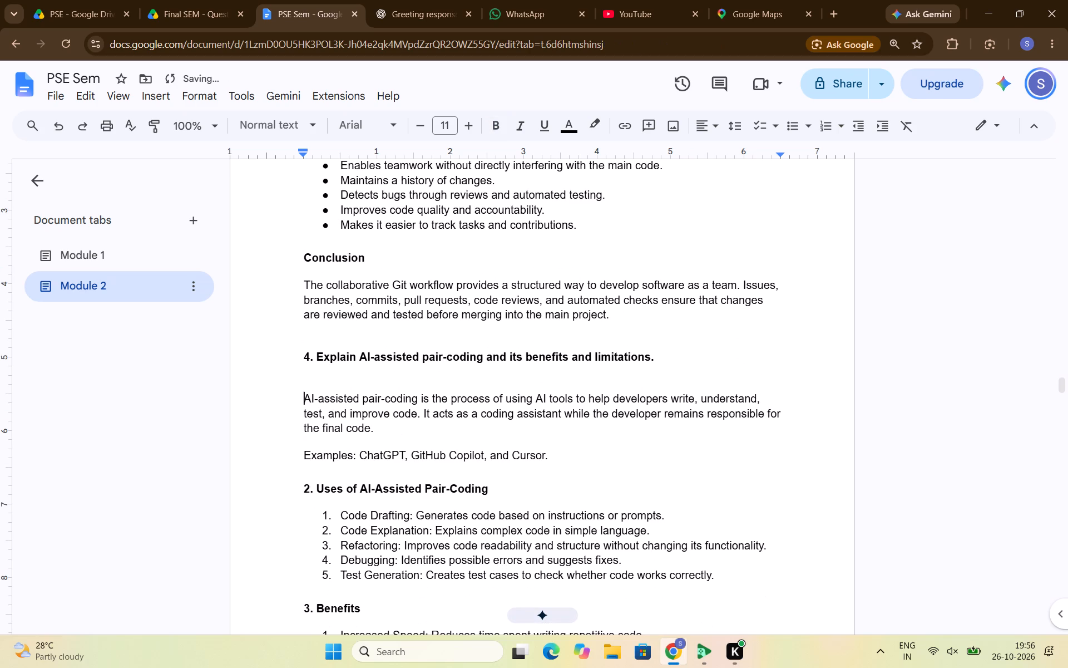
Remove the numbers "2." and "3." from the "Uses of AI-Assisted Pair-Coding" and "Benefits" headings in LAQ 4.
{"action": "left_click", "coordinate": [316, 488]}
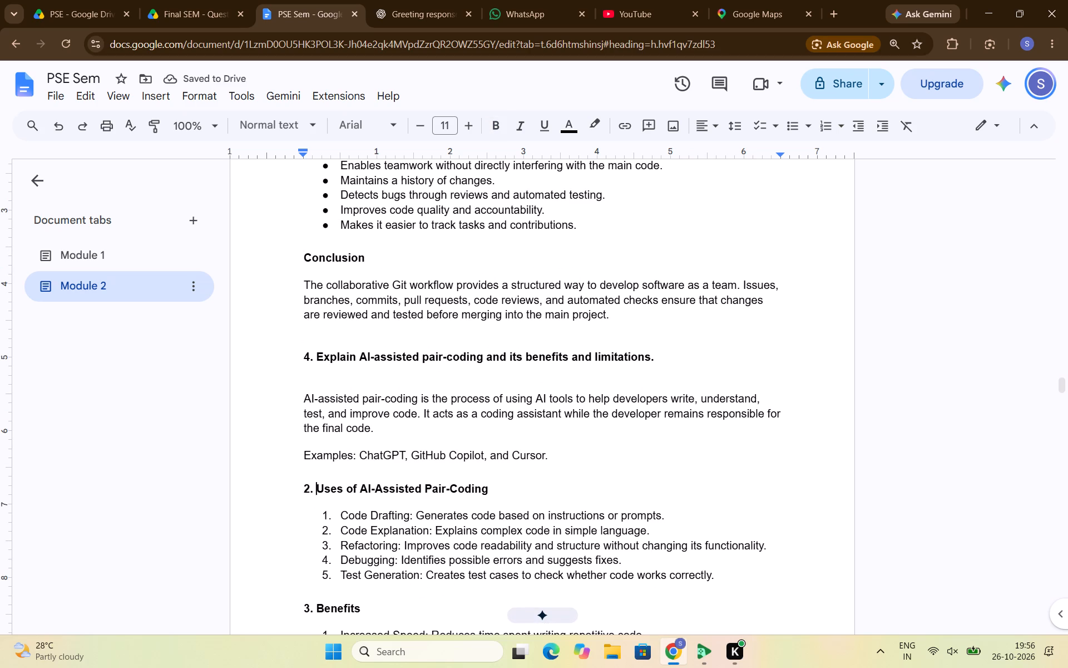
{"action": "key", "text": "BackSpace"}
{"action": "key", "text": "BackSpace"}
{"action": "key", "text": "BackSpace"}
{"action": "scroll", "coordinate": [316, 488], "scroll_direction": "down", "scroll_amount": 3}
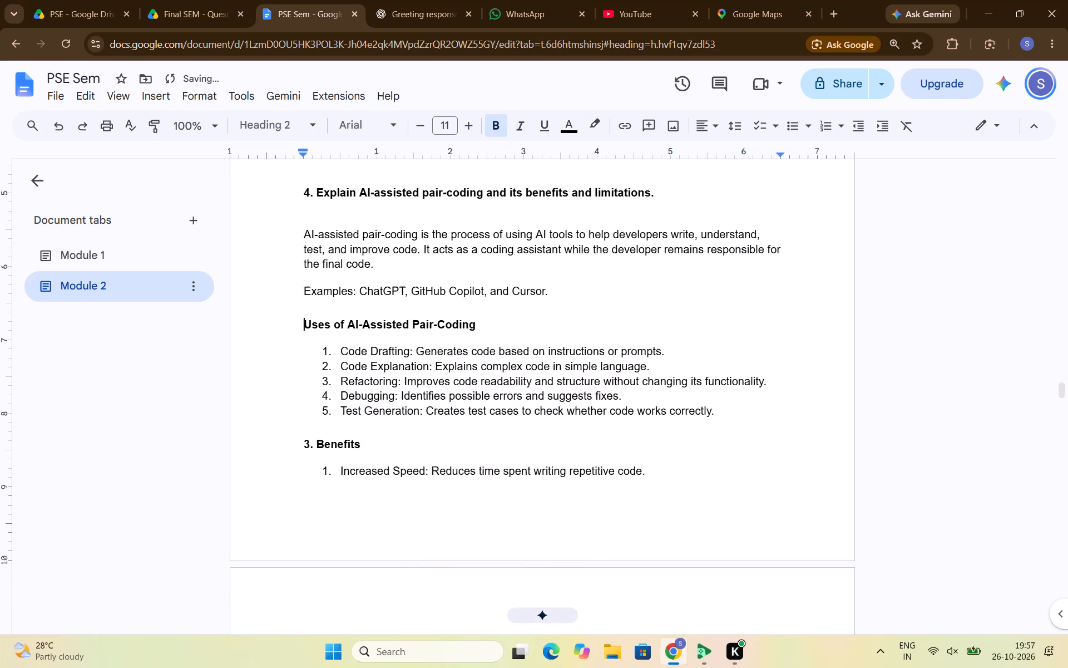
{"action": "left_click", "coordinate": [318, 443]}
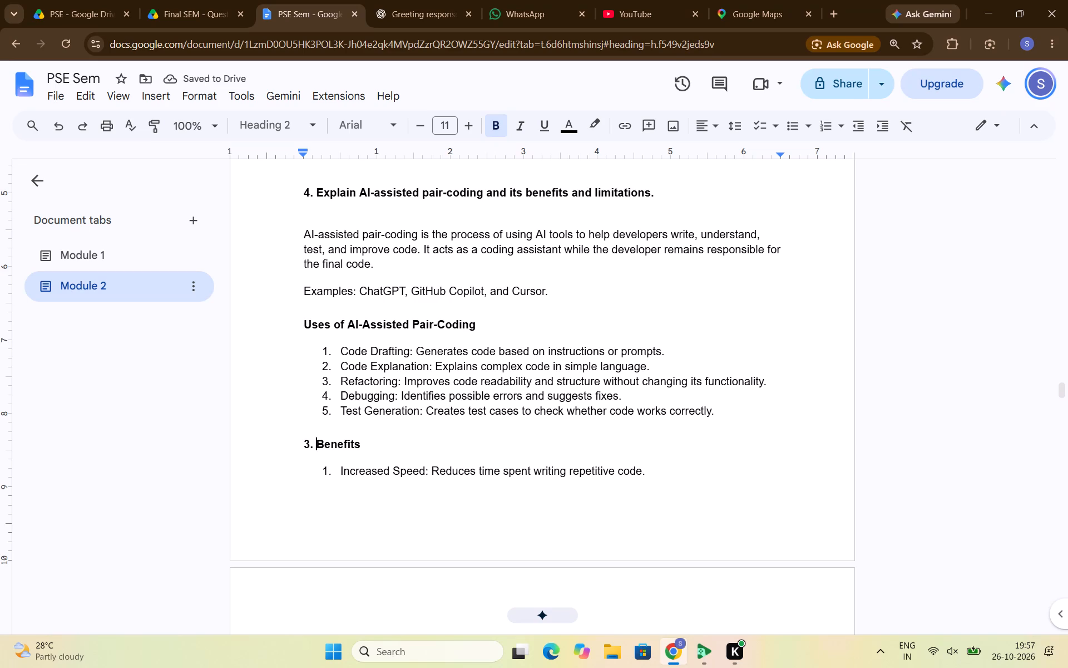
{"action": "key", "text": "BackSpace"}
{"action": "key", "text": "BackSpace"}
{"action": "key", "text": "BackSpace"}
Remove the numbers "4." and "5." from the "Limitations and Risks" and "Best Practices for Using AI" headings in LAQ 4.
{"action": "scroll", "coordinate": [318, 443], "scroll_direction": "down", "scroll_amount": 4}
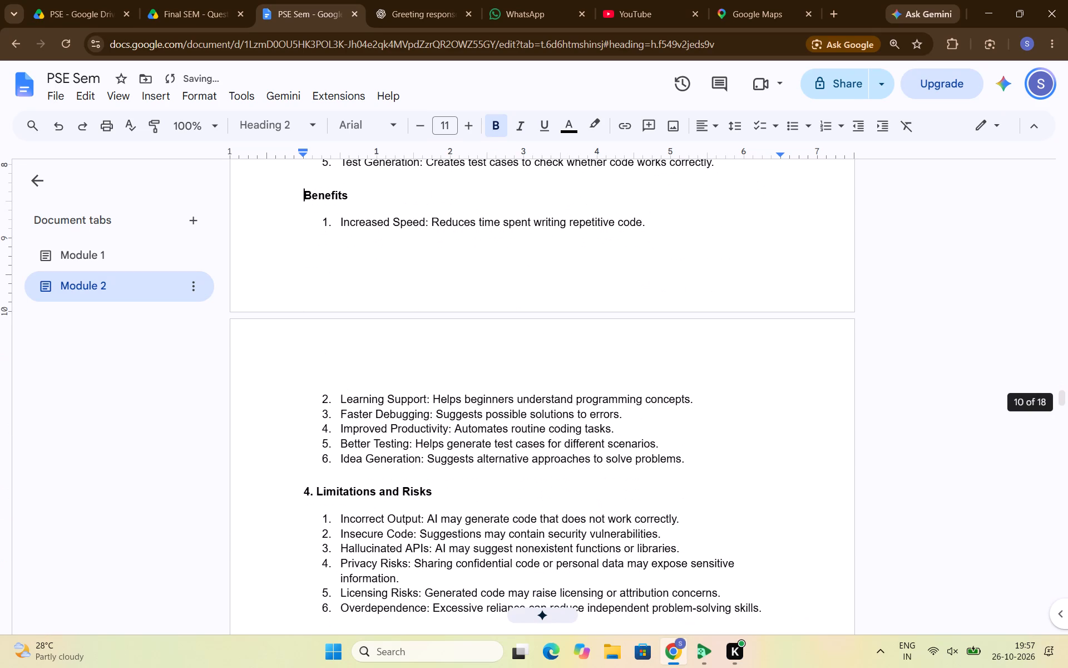
{"action": "left_click", "coordinate": [316, 493]}
{"action": "key", "text": "BackSpace"}
{"action": "key", "text": "BackSpace"}
{"action": "key", "text": "BackSpace"}
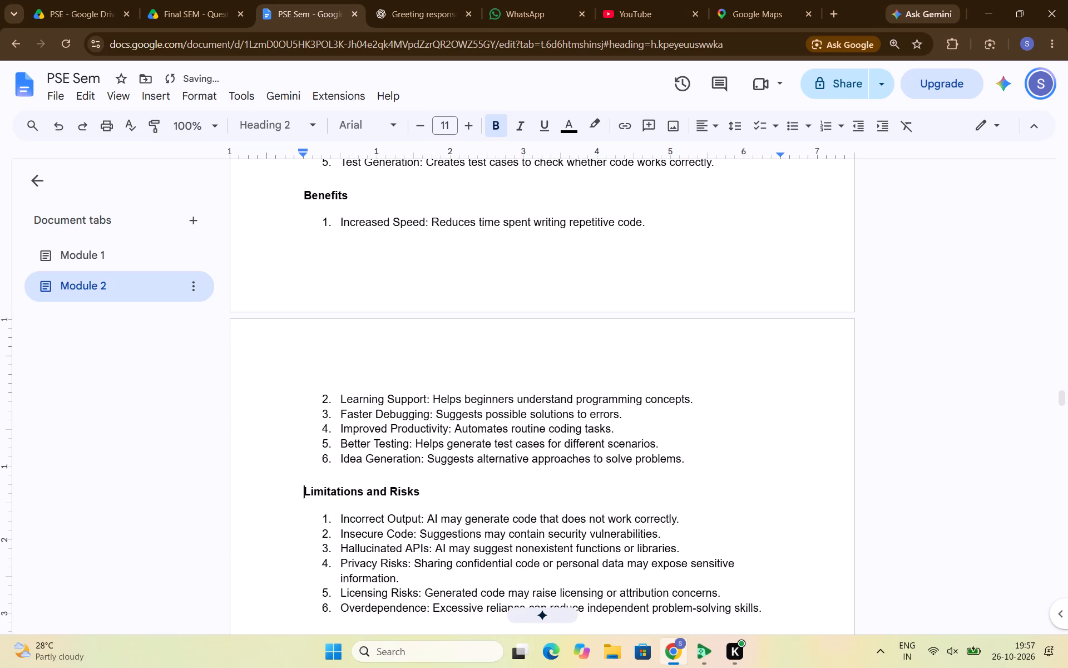
{"action": "scroll", "coordinate": [316, 493], "scroll_direction": "down", "scroll_amount": 5}
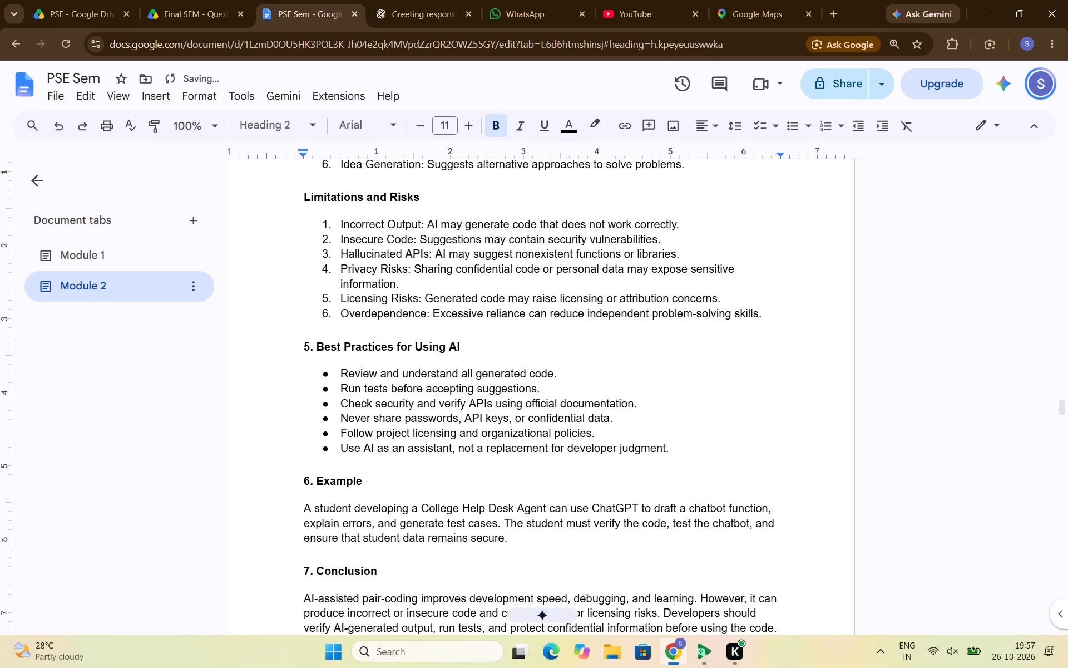
{"action": "left_click", "coordinate": [315, 349]}
{"action": "key", "text": "BackSpace"}
{"action": "key", "text": "BackSpace"}
{"action": "key", "text": "BackSpace"}
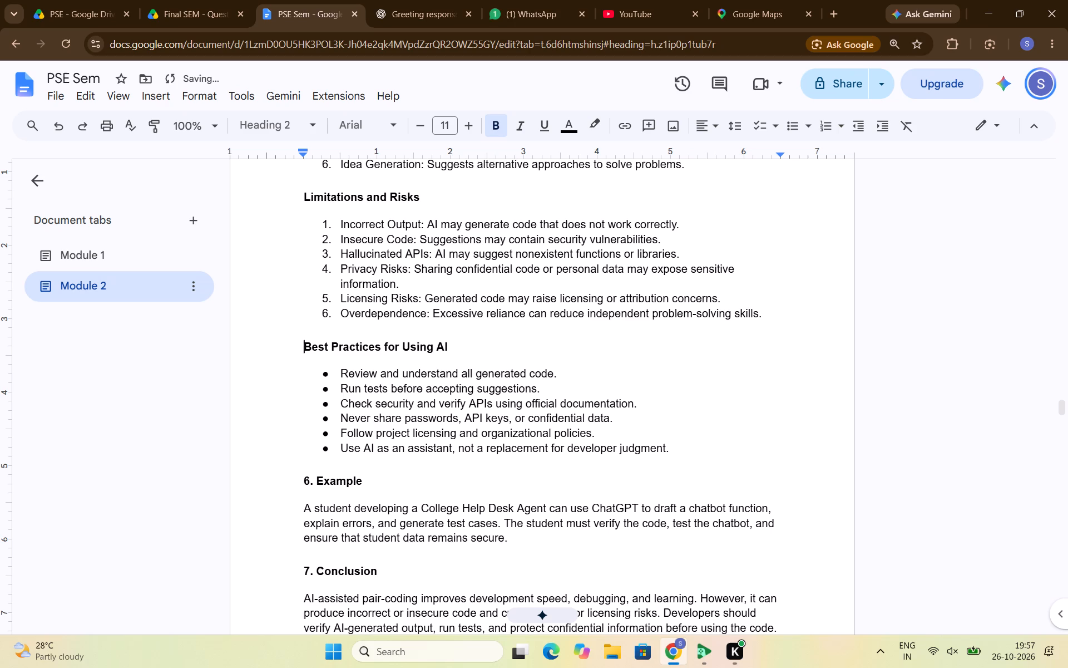
Remove the numbers "6." and "7." from the "Example" and "Conclusion" headings in LAQ 4.
{"action": "left_click", "coordinate": [318, 480]}
{"action": "key", "text": "BackSpace"}
{"action": "key", "text": "BackSpace"}
{"action": "key", "text": "BackSpace"}
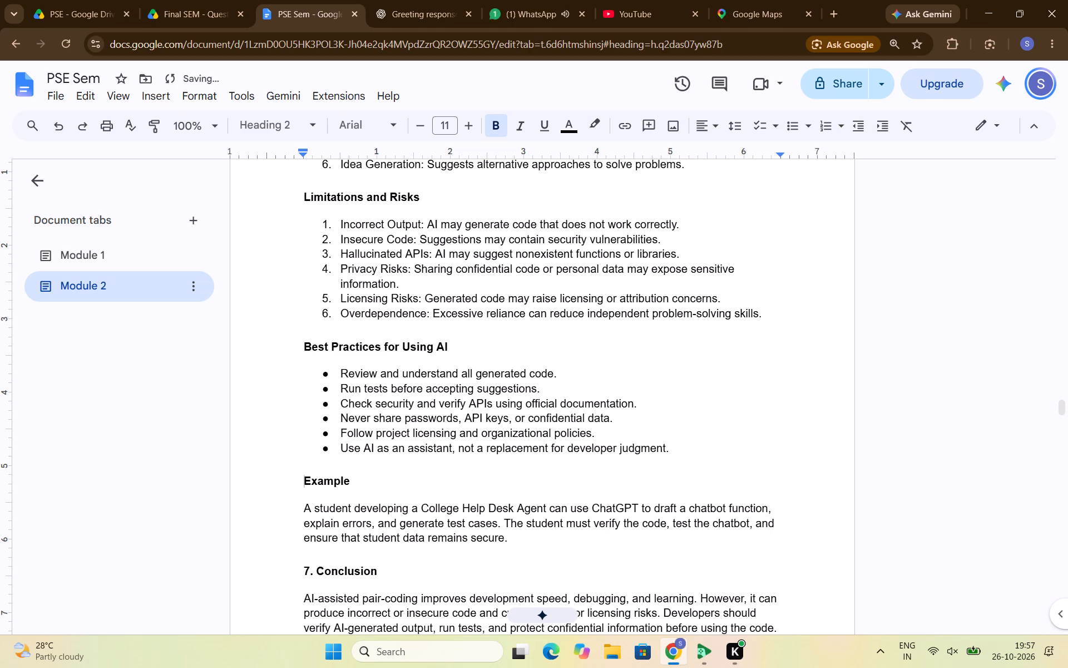
{"action": "left_click", "coordinate": [317, 571]}
{"action": "key", "text": "BackSpace"}
{"action": "key", "text": "BackSpace"}
{"action": "key", "text": "BackSpace"}
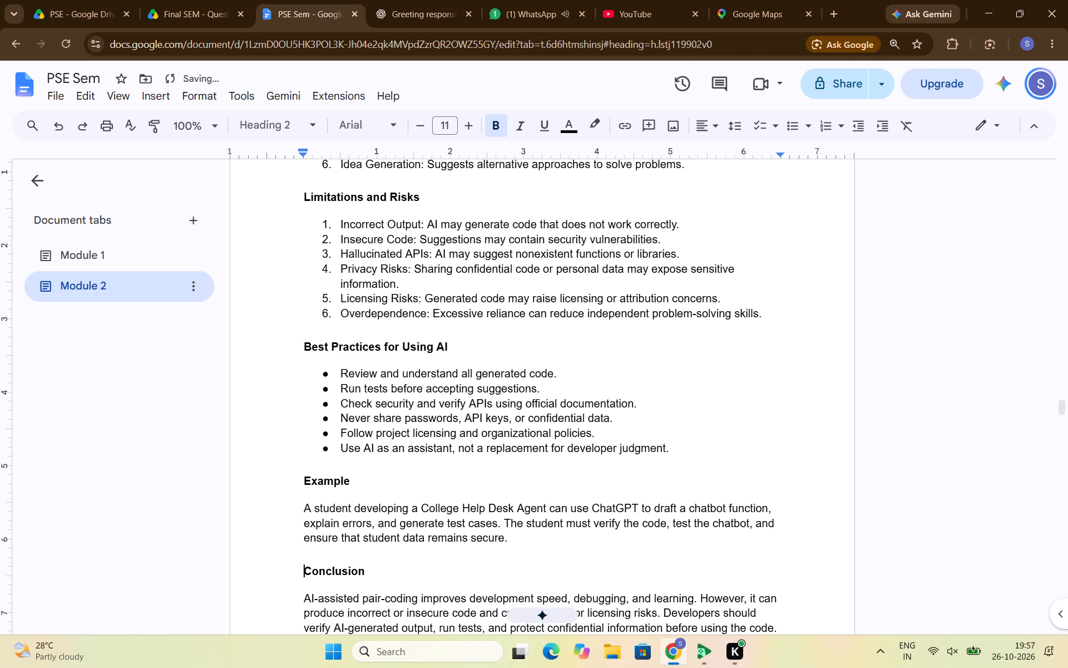
Delete the duplicate "(12 Marks)" question line and the "1. Definition" heading below the LAQ 5 question on Test-Driven Development.
{"action": "scroll", "coordinate": [317, 571], "scroll_direction": "down", "scroll_amount": 6}
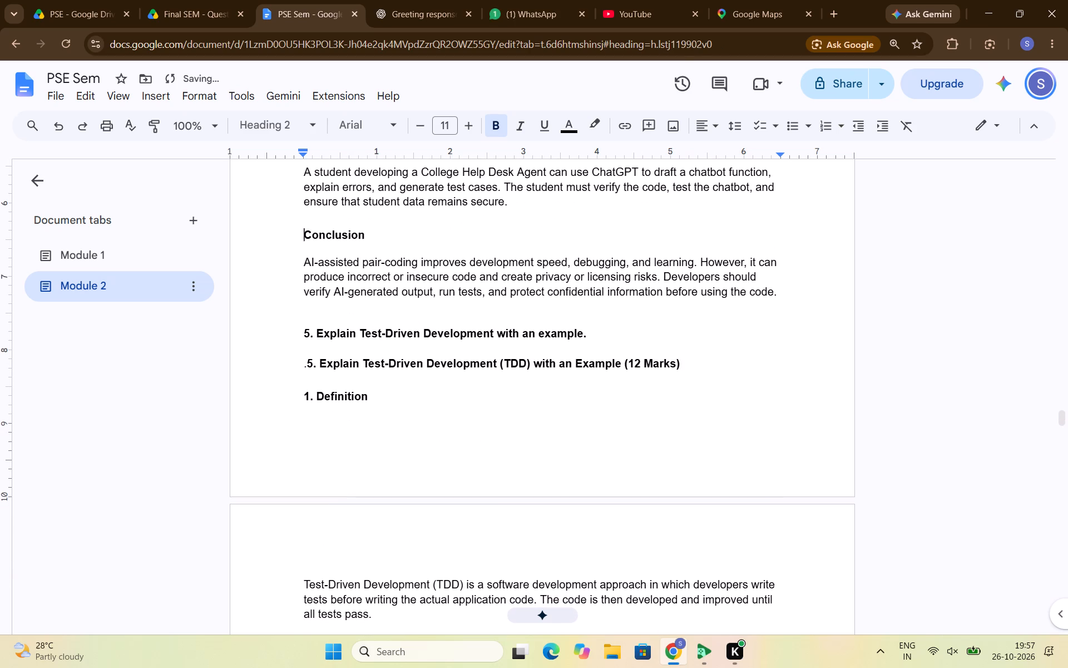
{"action": "left_click_drag", "start_coordinate": [301, 365], "coordinate": [380, 410]}
{"action": "key", "text": "BackSpace"}
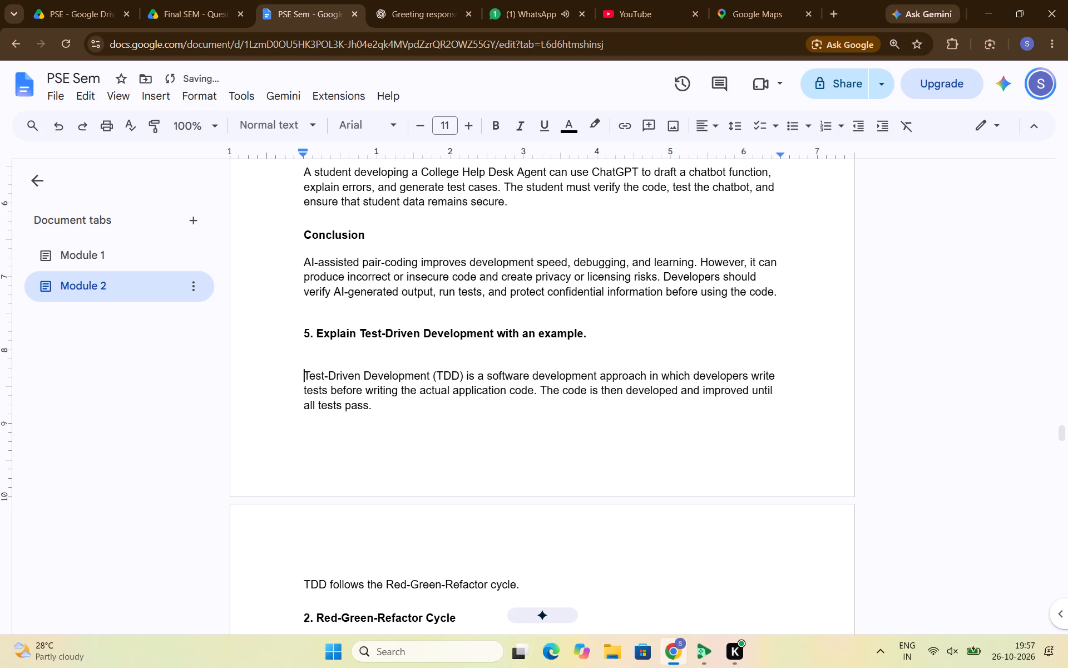
Remove the numbers "2." and "3." from the "Red-Green-Refactor Cycle" and "Example: Validating a Chatbot Message" headings in LAQ 5.
{"action": "scroll", "coordinate": [380, 410], "scroll_direction": "down", "scroll_amount": 4}
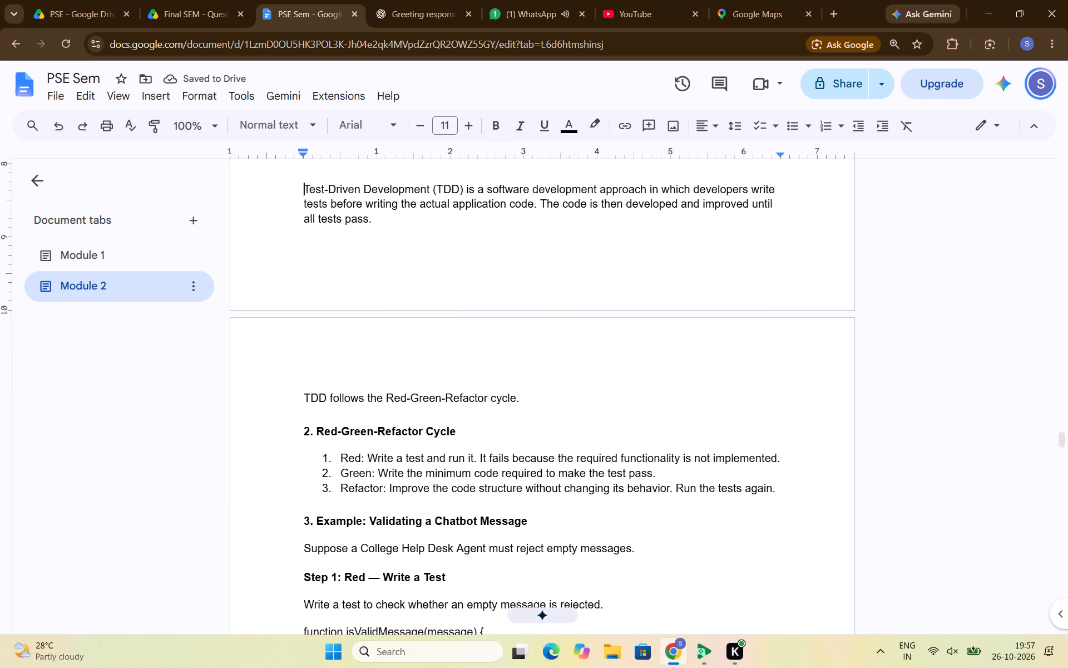
{"action": "left_click", "coordinate": [319, 433]}
{"action": "key", "text": "BackSpace"}
{"action": "key", "text": "BackSpace"}
{"action": "key", "text": "BackSpace"}
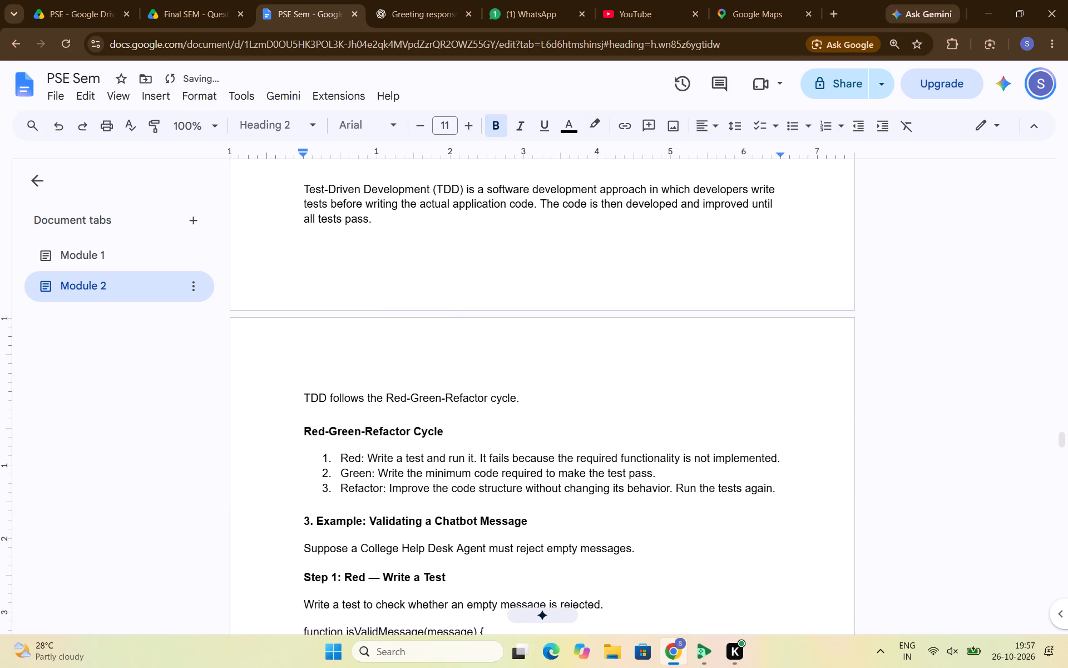
{"action": "left_click", "coordinate": [318, 520]}
{"action": "key", "text": "BackSpace"}
{"action": "key", "text": "BackSpace"}
{"action": "key", "text": "BackSpace"}
Remove the numbers "4." and "5." from the "Benefits of TDD" and "Limitations of TDD" headings in LAQ 5.
{"action": "scroll", "coordinate": [318, 520], "scroll_direction": "down", "scroll_amount": 3}
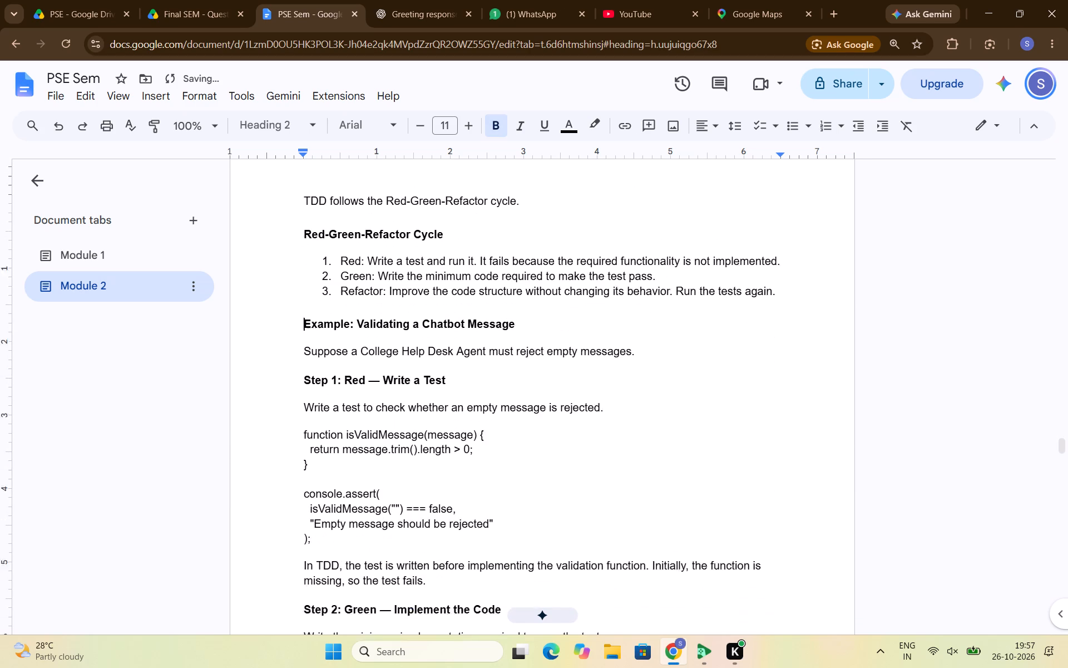
{"action": "scroll", "coordinate": [318, 520], "scroll_direction": "down", "scroll_amount": 6}
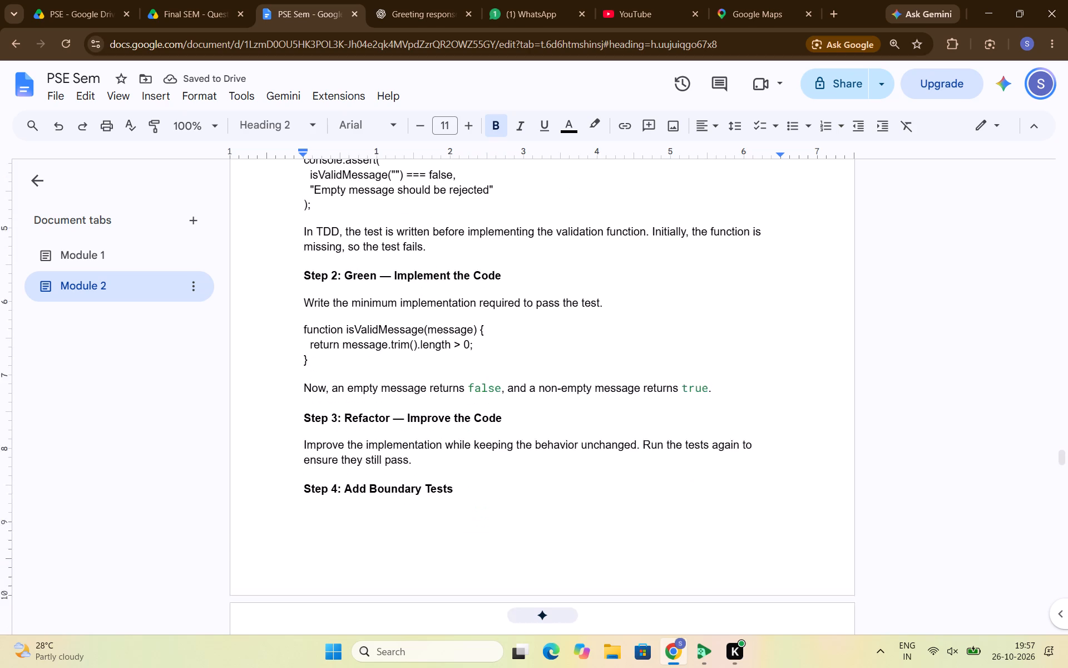
{"action": "scroll", "coordinate": [289, 503], "scroll_direction": "down", "scroll_amount": 5}
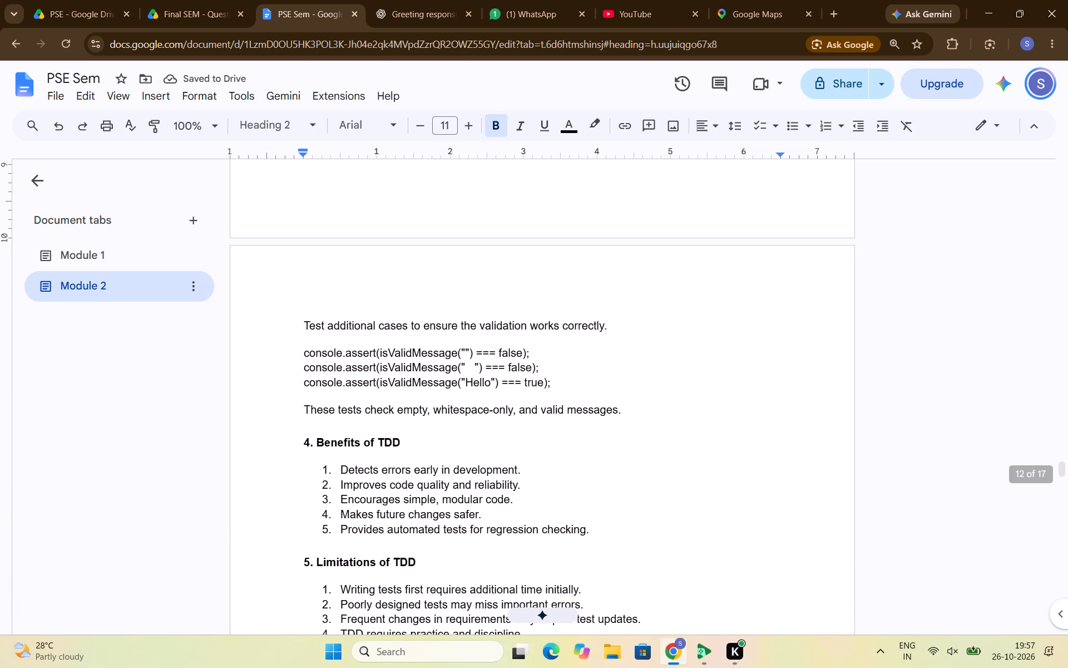
{"action": "left_click", "coordinate": [320, 439]}
{"action": "key", "text": "BackSpace"}
{"action": "key", "text": "BackSpace"}
{"action": "key", "text": "BackSpace"}
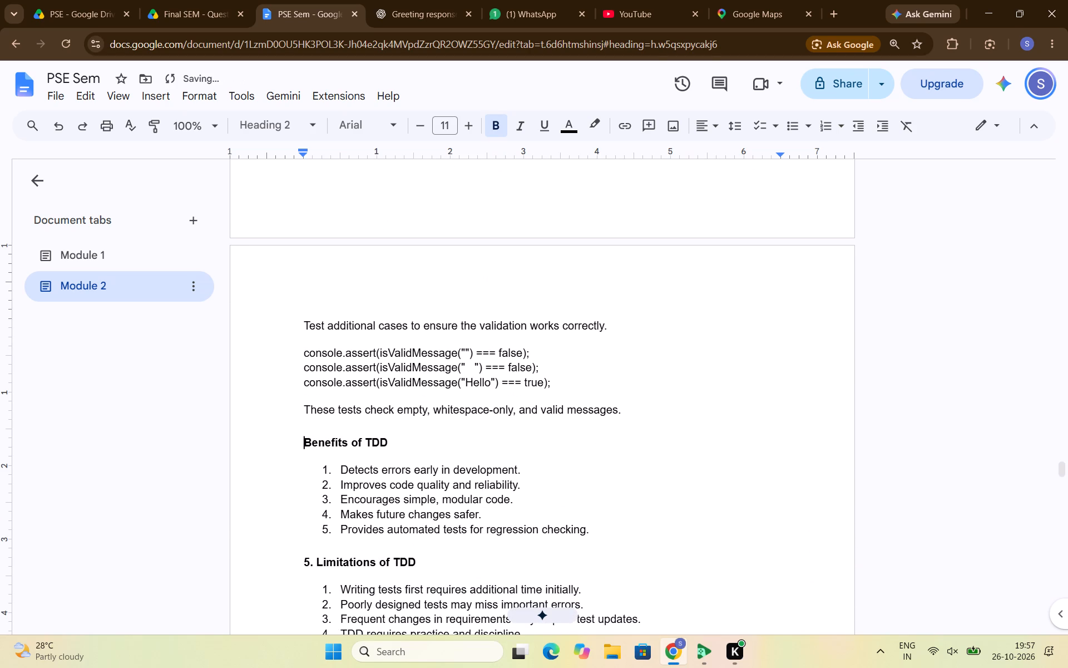
{"action": "left_click", "coordinate": [315, 559]}
{"action": "key", "text": "BackSpace"}
{"action": "key", "text": "BackSpace"}
{"action": "key", "text": "BackSpace"}
Remove the number "6." from the "Conclusion" heading in LAQ 5.
{"action": "scroll", "coordinate": [315, 559], "scroll_direction": "down", "scroll_amount": 2}
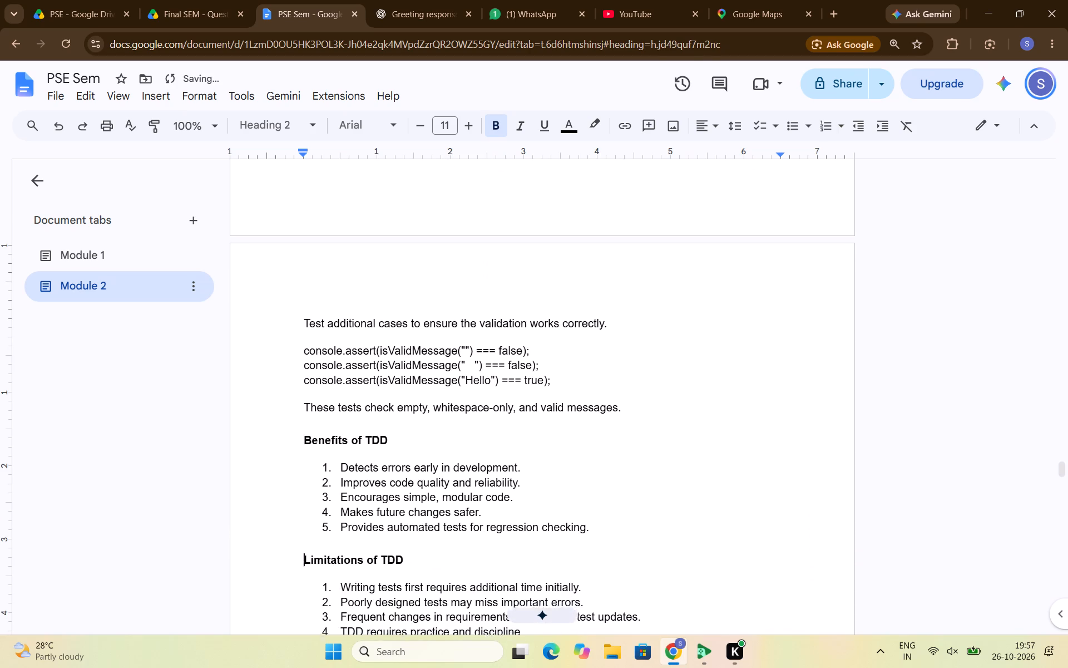
{"action": "scroll", "coordinate": [315, 559], "scroll_direction": "down", "scroll_amount": 3}
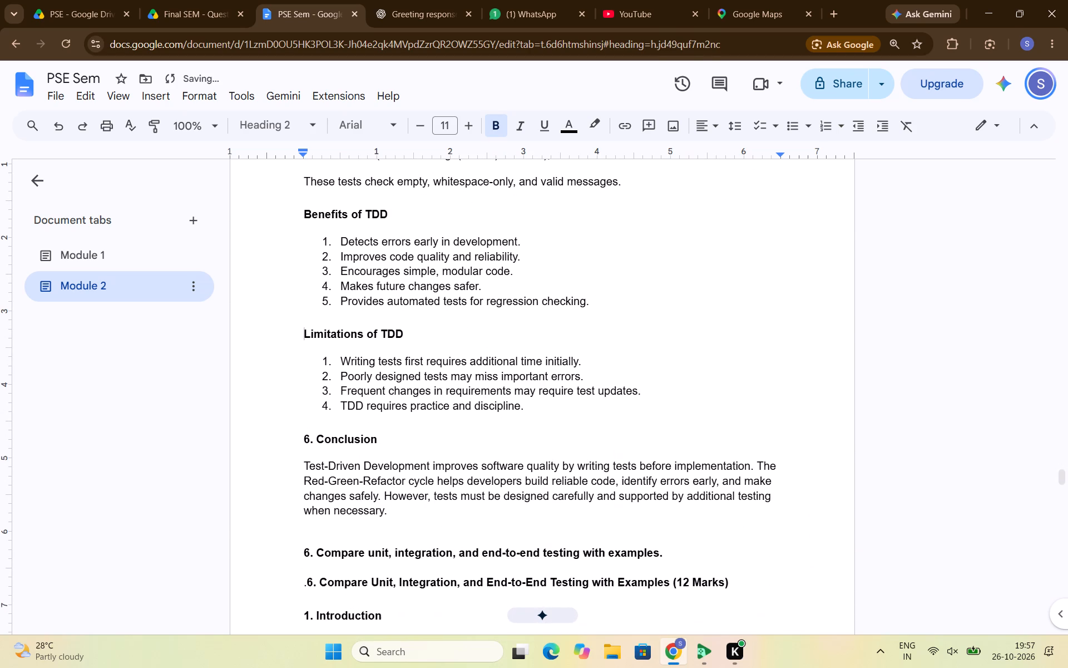
{"action": "left_click", "coordinate": [319, 439]}
{"action": "key", "text": "BackSpace"}
{"action": "key", "text": "BackSpace"}
{"action": "key", "text": "BackSpace"}
Delete the duplicate "(12 Marks)" question line and the "1. Introduction" heading below the LAQ 6 question on comparing testing types.
{"action": "scroll", "coordinate": [319, 439], "scroll_direction": "down", "scroll_amount": 3}
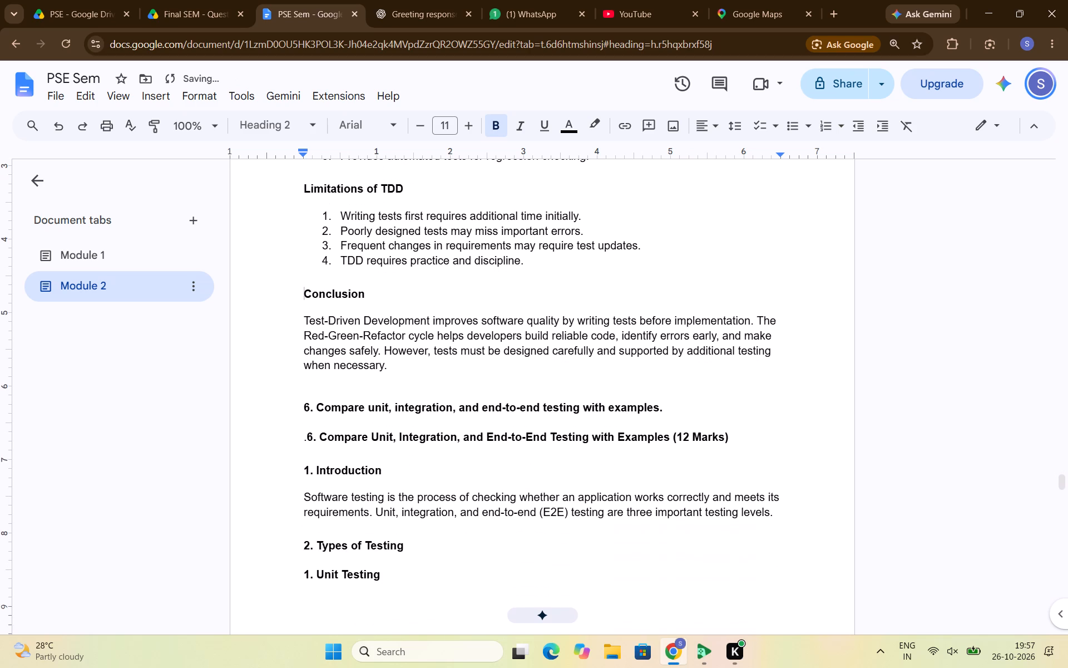
{"action": "left_click_drag", "start_coordinate": [301, 435], "coordinate": [394, 466]}
{"action": "key", "text": "BackSpace"}
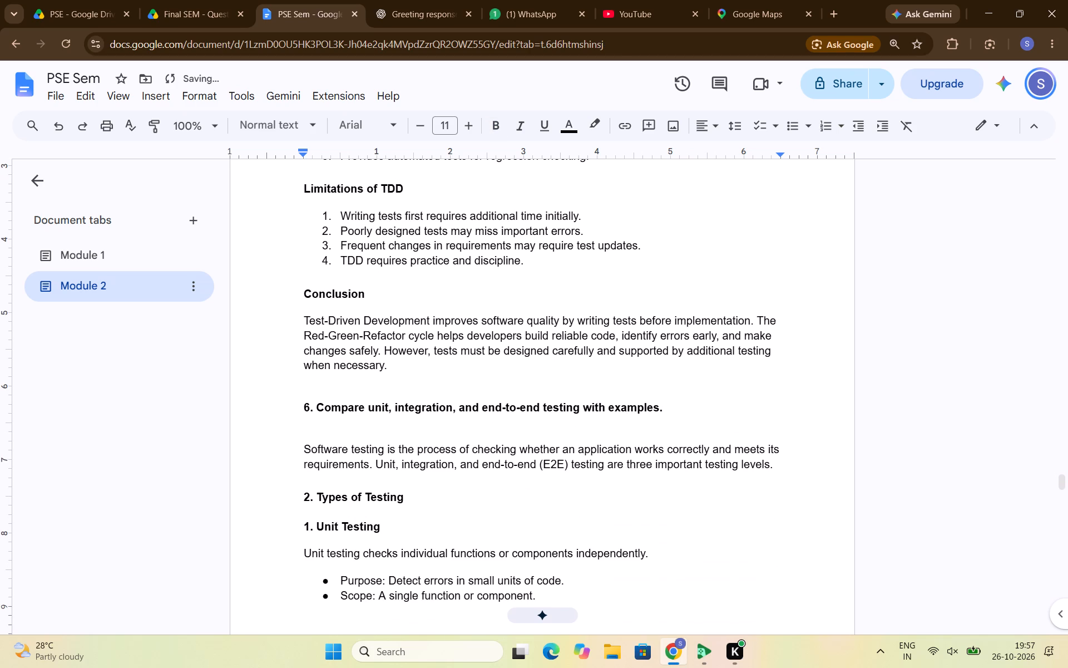
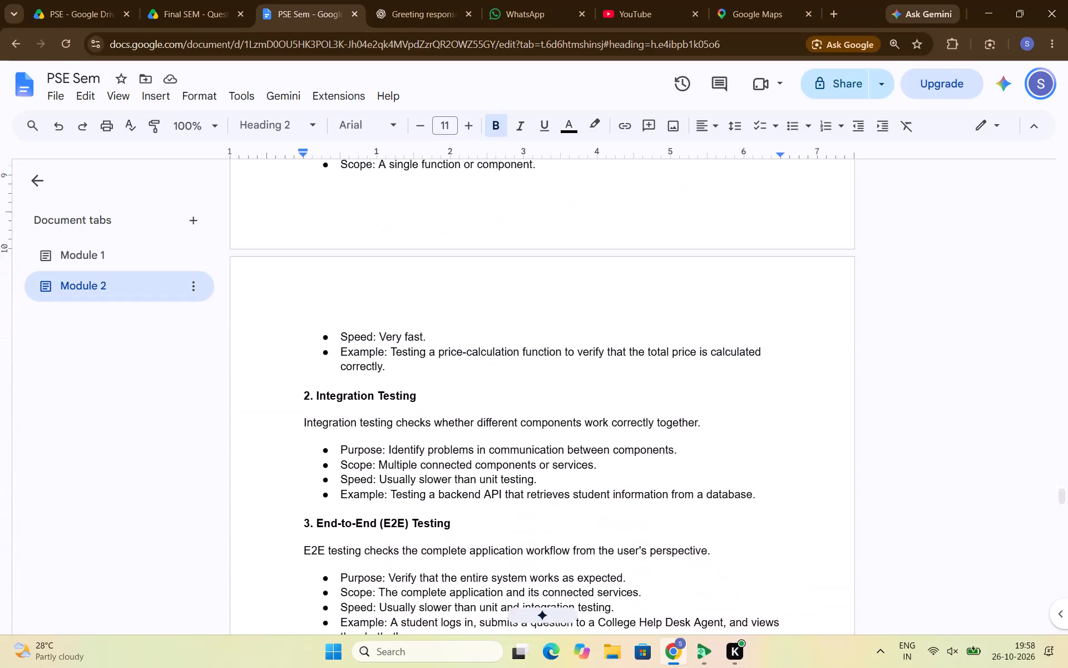
Remove the numbers "4." and "5." from the "Why Is a Balanced Testing Strategy Needed?" and "Conclusion" headings in the testing-types answer.
{"action": "scroll", "coordinate": [393, 438], "scroll_direction": "down", "scroll_amount": 7}
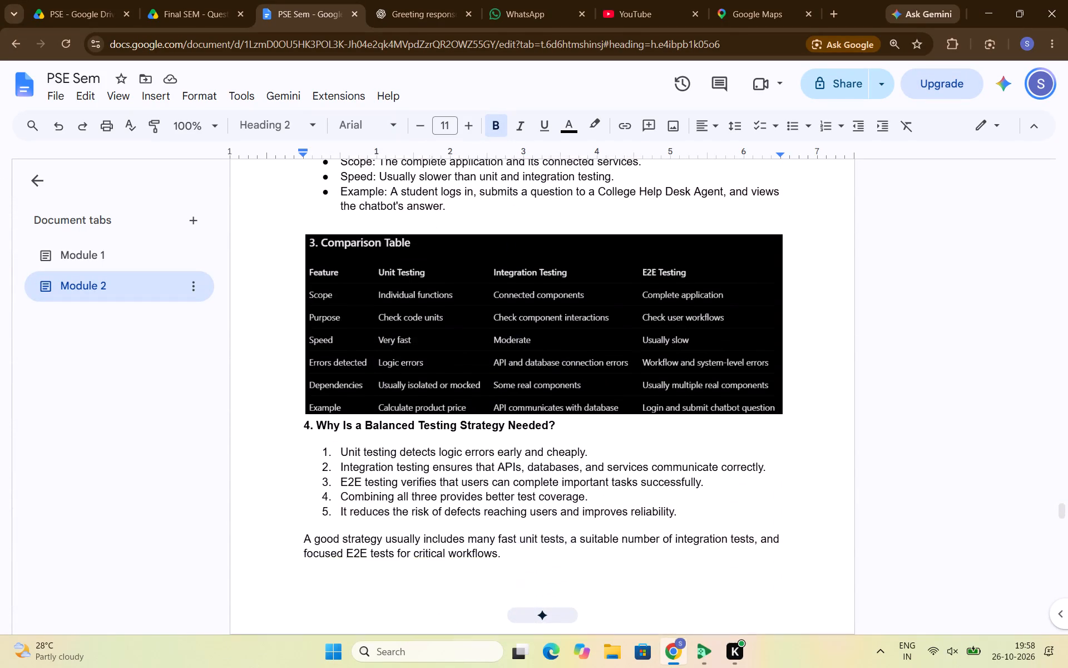
{"action": "scroll", "coordinate": [393, 438], "scroll_direction": "down", "scroll_amount": 1}
{"action": "left_click", "coordinate": [319, 353]}
{"action": "key", "text": "BackSpace"}
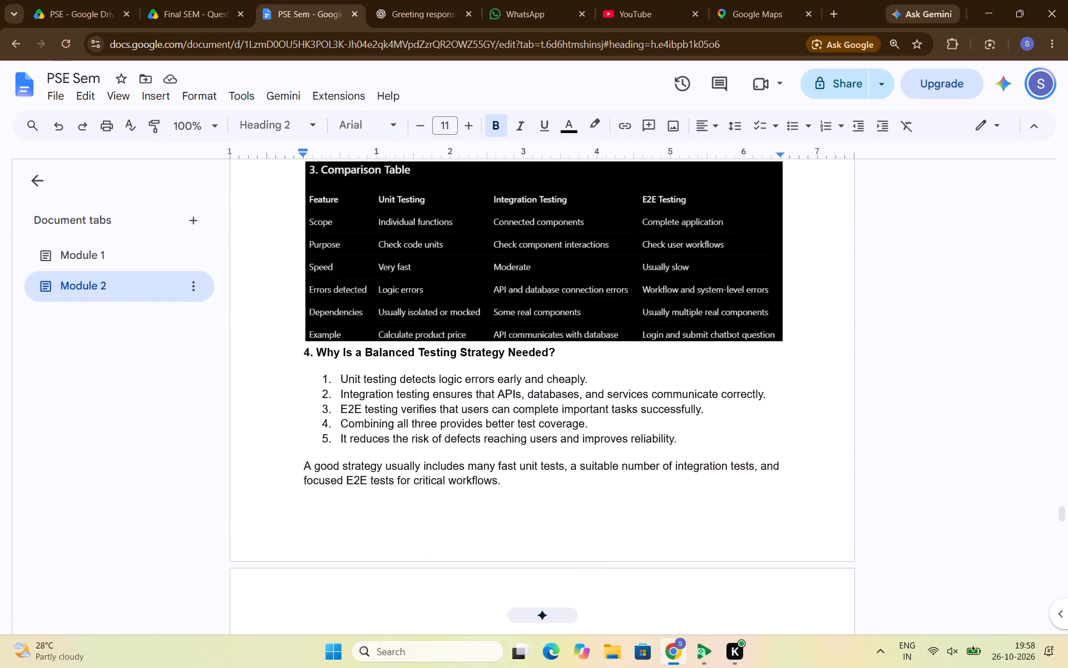
{"action": "key", "text": "BackSpace"}
{"action": "key", "text": "BackSpace"}
{"action": "scroll", "coordinate": [319, 353], "scroll_direction": "down", "scroll_amount": 6}
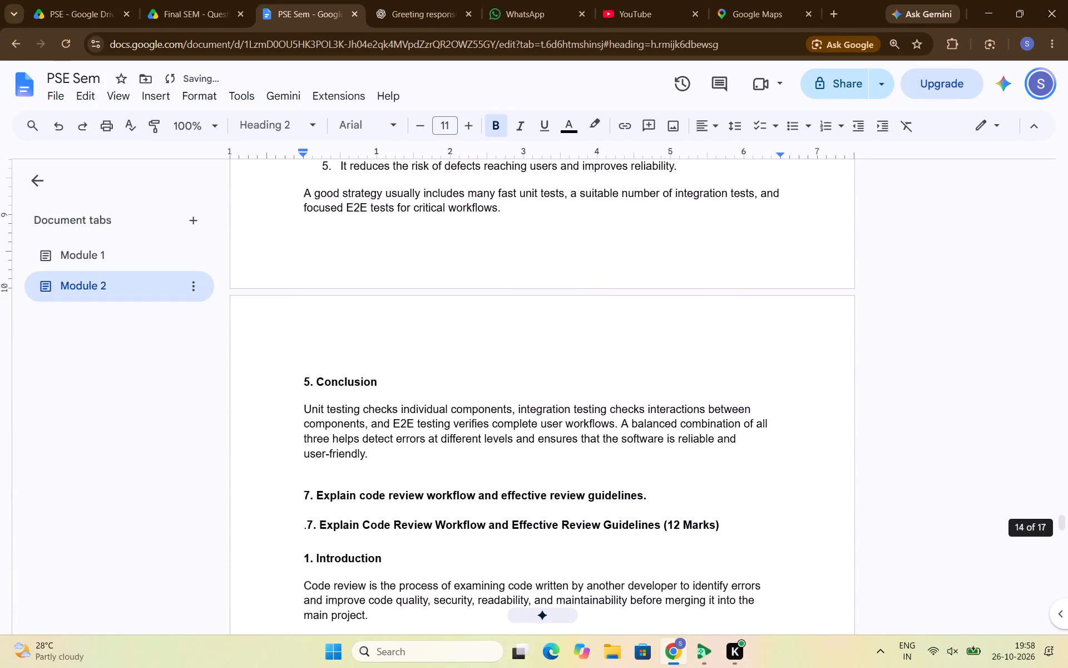
{"action": "left_click", "coordinate": [319, 386]}
{"action": "key", "text": "BackSpace"}
{"action": "key", "text": "BackSpace"}
{"action": "key", "text": "BackSpace"}
Delete the duplicate "(12 Marks)" question line and the "1. Introduction" heading below question 7 on code review workflow.
{"action": "scroll", "coordinate": [304, 419], "scroll_direction": "down", "scroll_amount": 1}
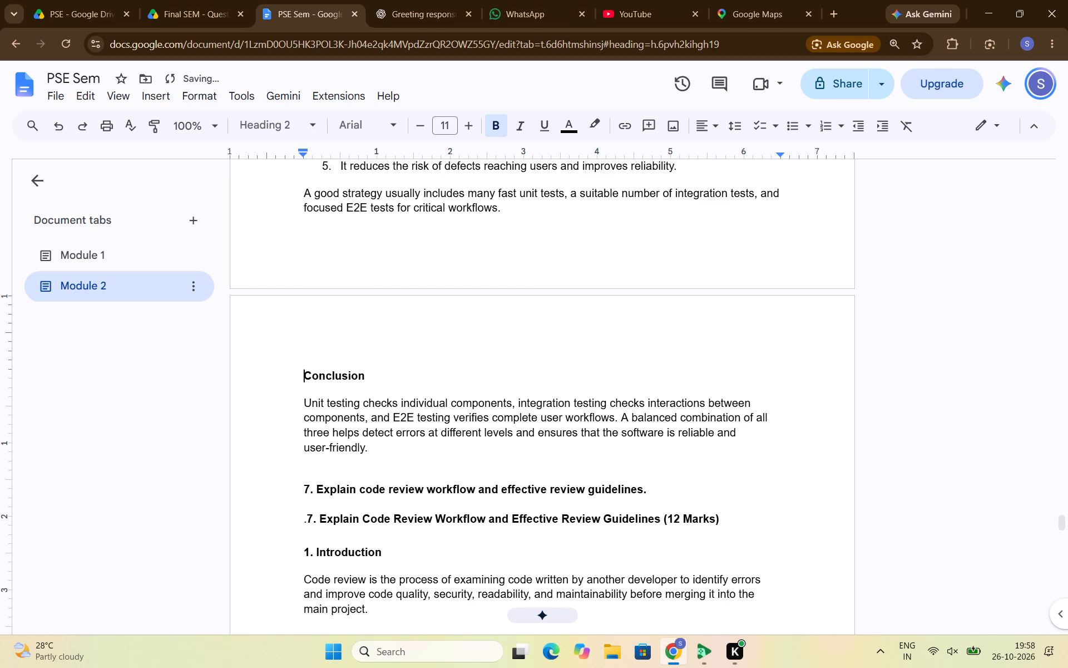
{"action": "scroll", "coordinate": [304, 419], "scroll_direction": "down", "scroll_amount": 1}
{"action": "left_click_drag", "start_coordinate": [304, 401], "coordinate": [379, 429]}
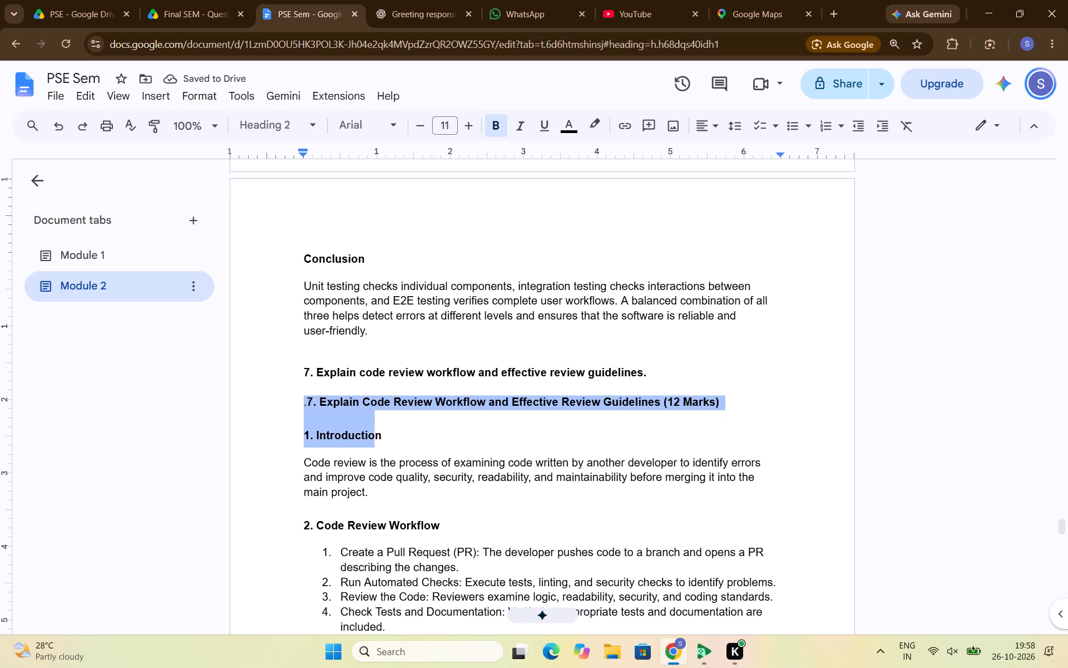
Delete the duplicate "(12 Marks)" question line and the "1. Introduction" heading below question 7 on code review workflow.
{"action": "left_click_drag", "start_coordinate": [379, 429], "coordinate": [396, 430]}
{"action": "key", "text": "BackSpace"}
Remove the number "2." from the "Code Review Workflow" heading in question 7, keeping the heading on its own line.
{"action": "scroll", "coordinate": [396, 430], "scroll_direction": "down", "scroll_amount": 1}
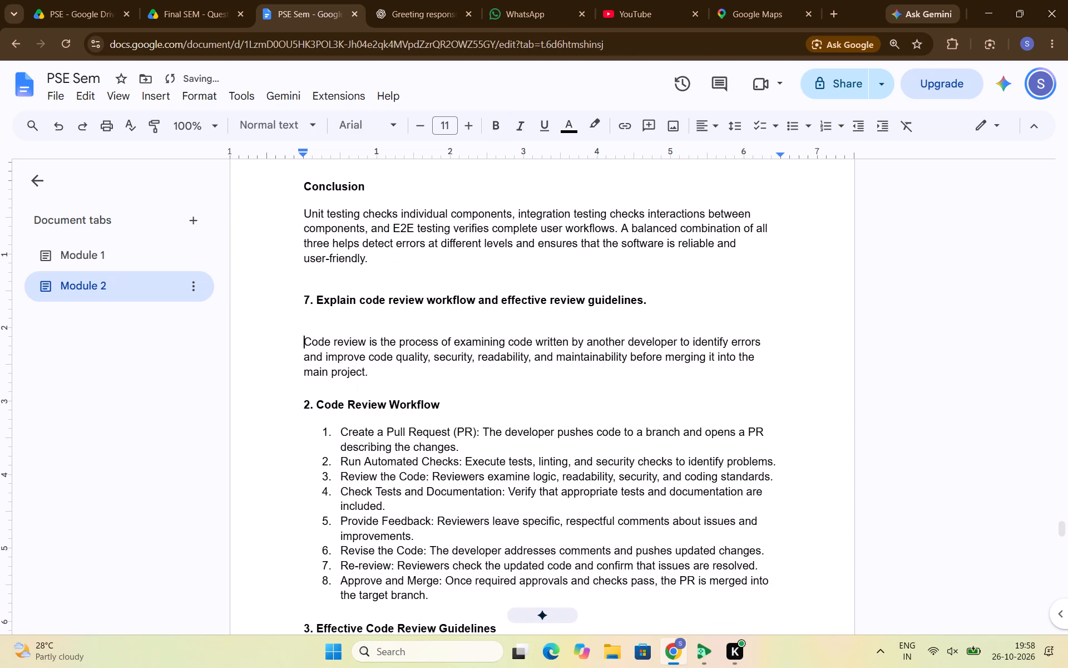
{"action": "left_click", "coordinate": [313, 405]}
{"action": "key", "text": "BackSpace"}
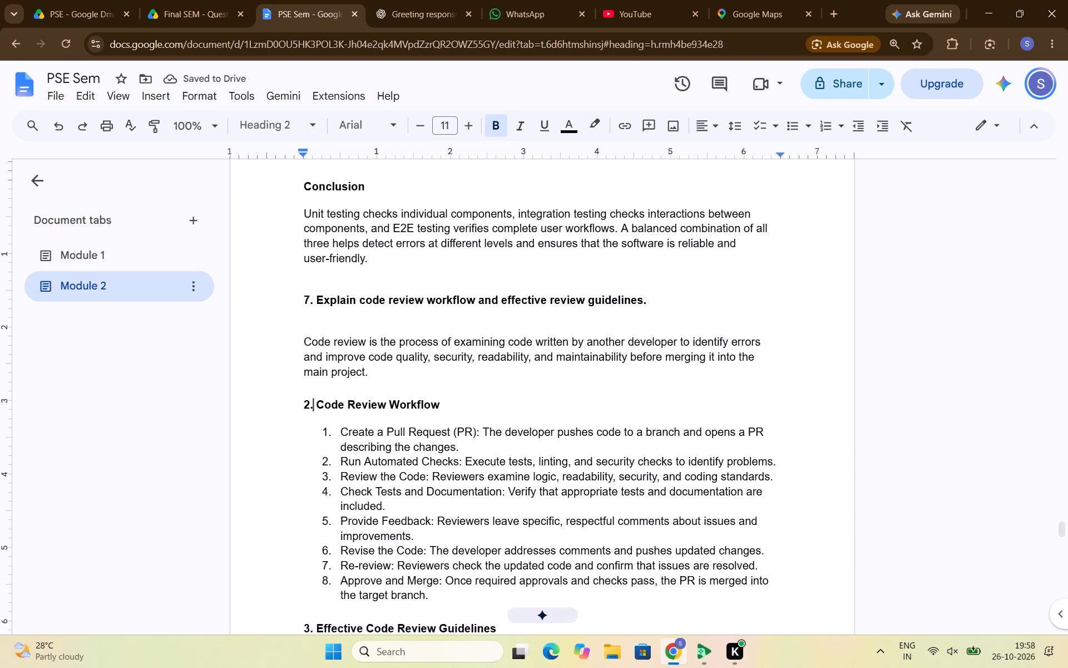
{"action": "key", "text": "BackSpace"}
{"action": "scroll", "coordinate": [313, 405], "scroll_direction": "down", "scroll_amount": 5}
{"action": "key", "text": "BackSpace"}
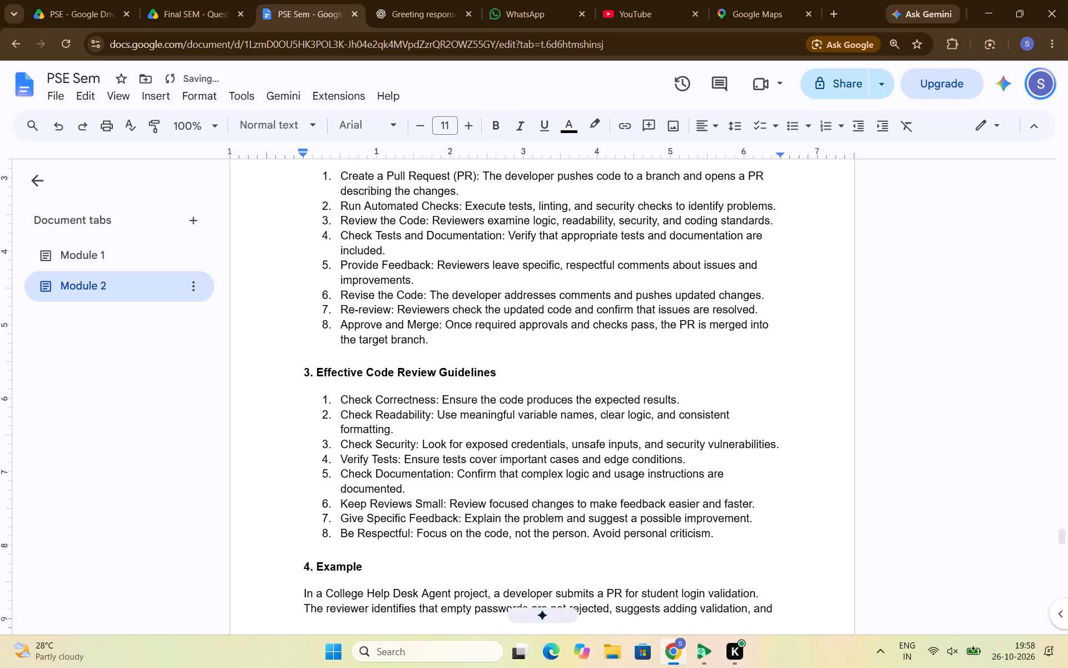
{"action": "scroll", "coordinate": [313, 405], "scroll_direction": "up", "scroll_amount": 3}
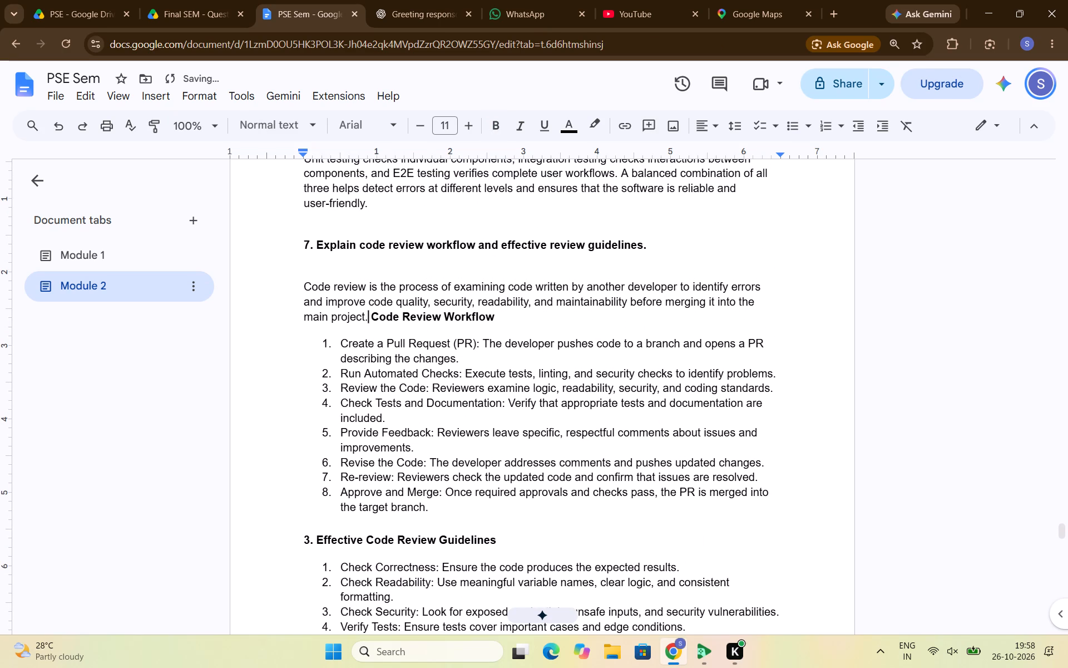
{"action": "key", "text": "ctrl+z"}
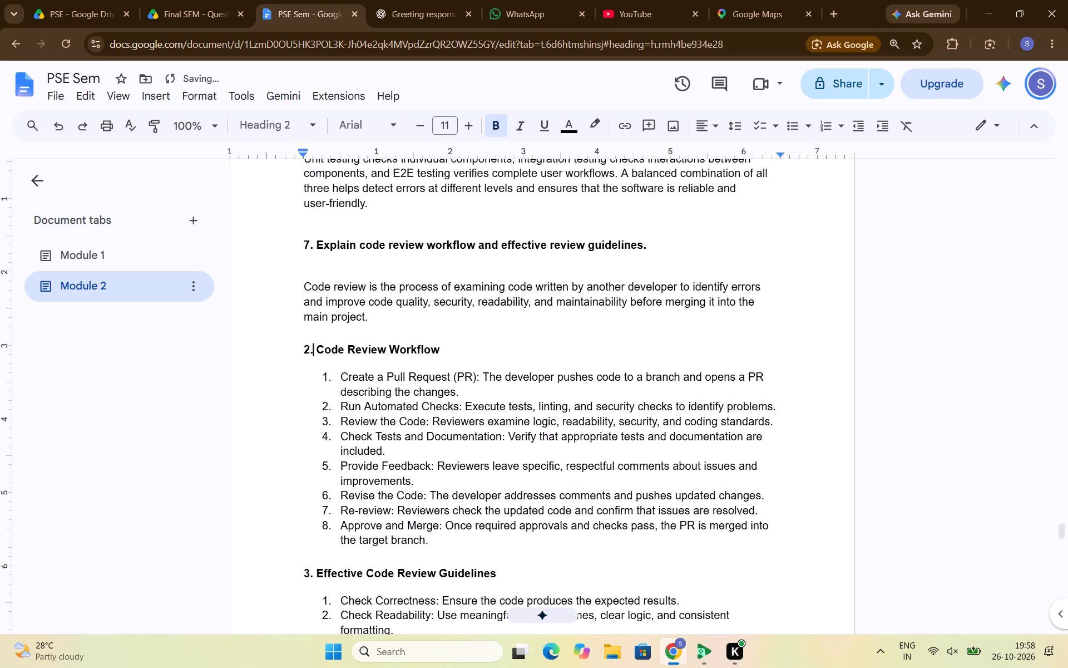
{"action": "key", "text": "Right"}
{"action": "key", "text": "BackSpace"}
{"action": "key", "text": "BackSpace"}
{"action": "key", "text": "BackSpace"}
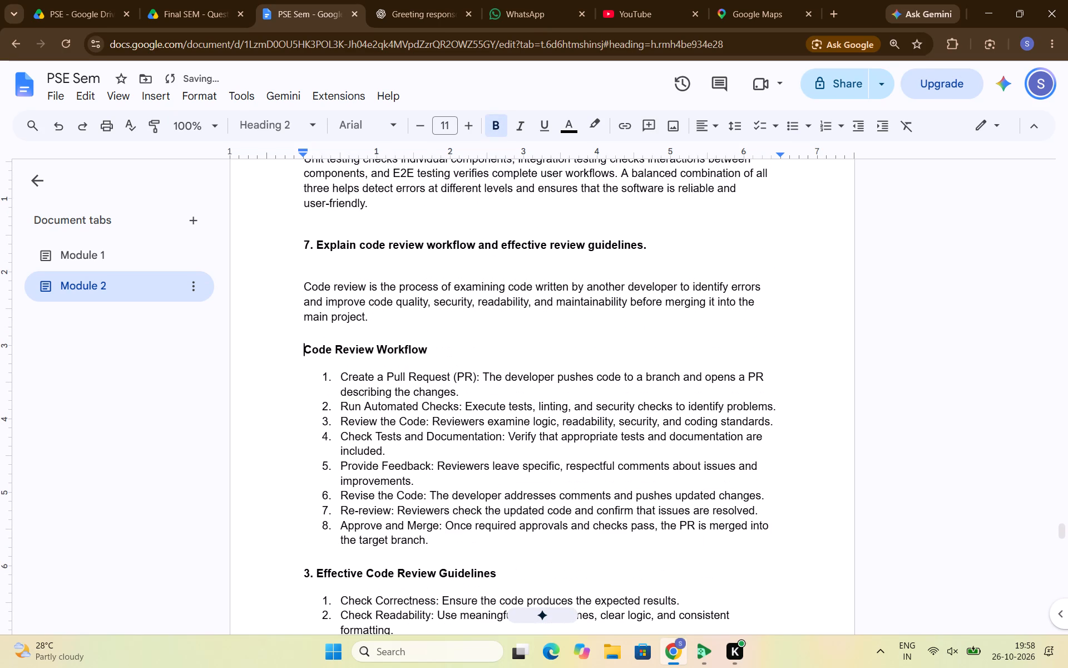
Remove the numbers "3." and "4." from the "Effective Code Review Guidelines" and "Example" headings in question 7.
{"action": "scroll", "coordinate": [313, 405], "scroll_direction": "down", "scroll_amount": 4}
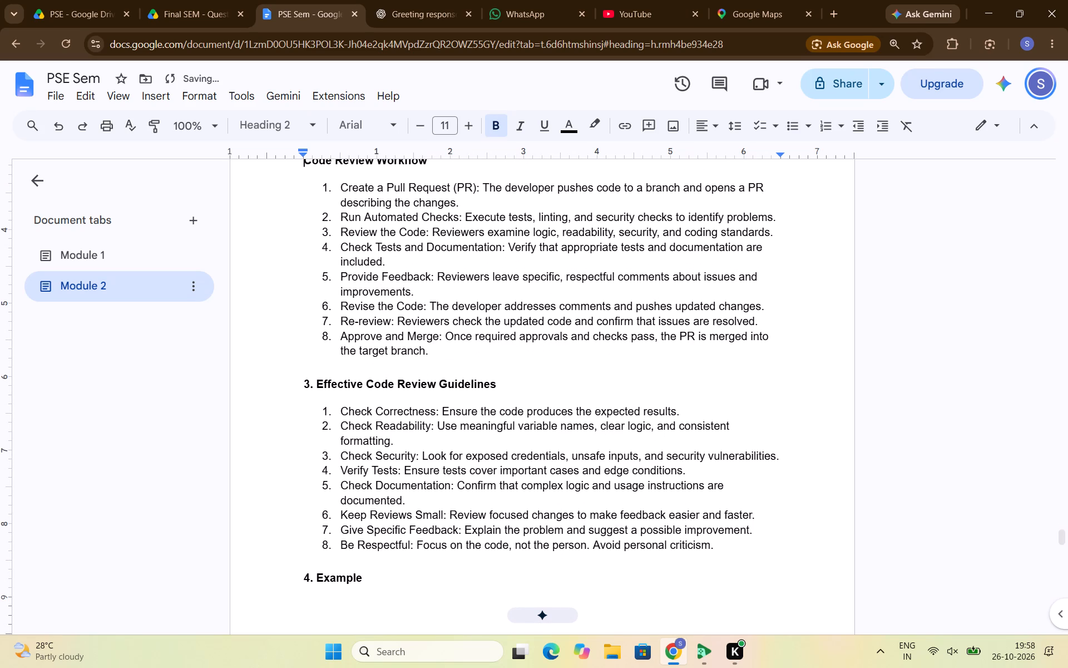
{"action": "left_click", "coordinate": [318, 383]}
{"action": "key", "text": "BackSpace"}
{"action": "key", "text": "BackSpace"}
{"action": "key", "text": "BackSpace"}
{"action": "scroll", "coordinate": [318, 383], "scroll_direction": "down", "scroll_amount": 4}
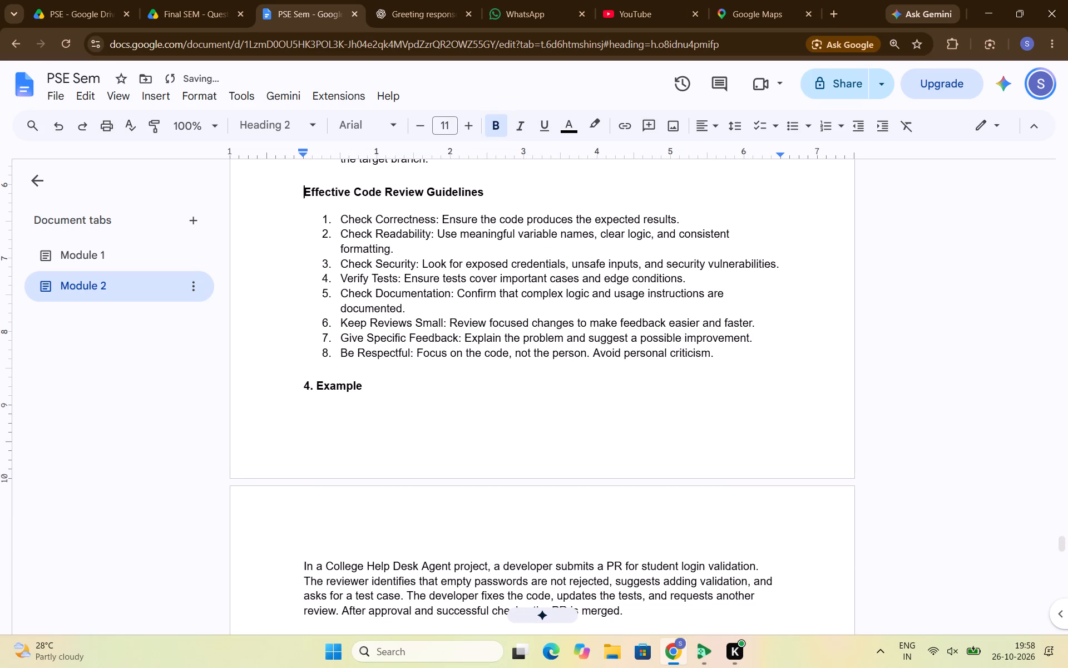
{"action": "left_click", "coordinate": [318, 387]}
{"action": "key", "text": "BackSpace"}
{"action": "key", "text": "BackSpace"}
{"action": "key", "text": "BackSpace"}
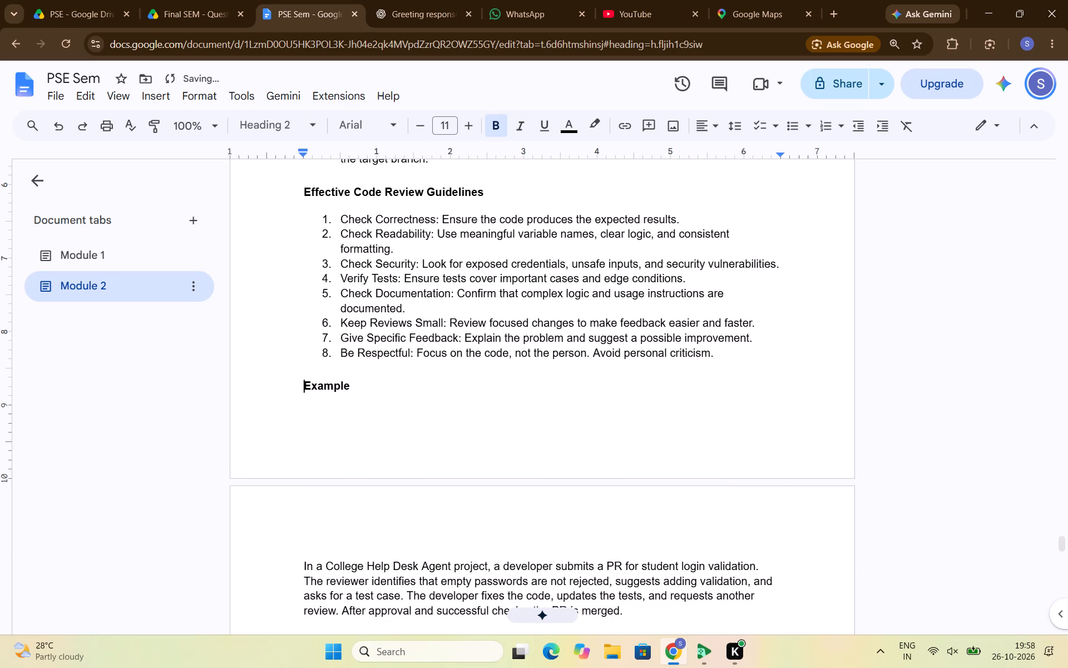
Remove the numbers "5." and "6." from the "Benefits of Code Review" and "Conclusion" headings in question 7.
{"action": "scroll", "coordinate": [318, 387], "scroll_direction": "down", "scroll_amount": 5}
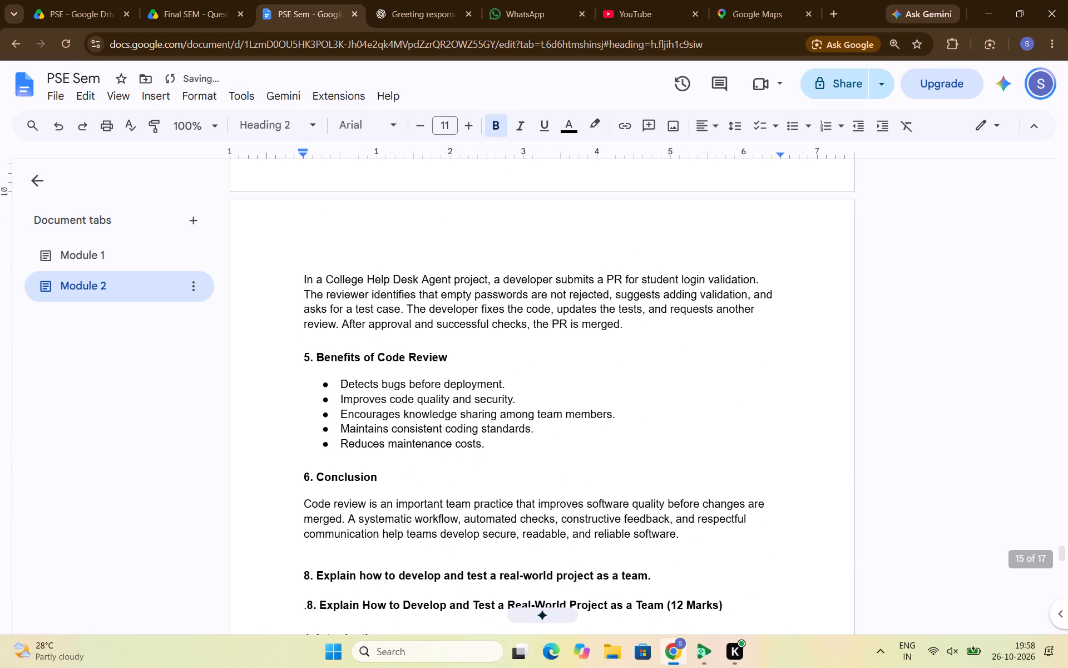
{"action": "left_click", "coordinate": [317, 357]}
{"action": "key", "text": "BackSpace"}
{"action": "key", "text": "BackSpace"}
{"action": "key", "text": "BackSpace"}
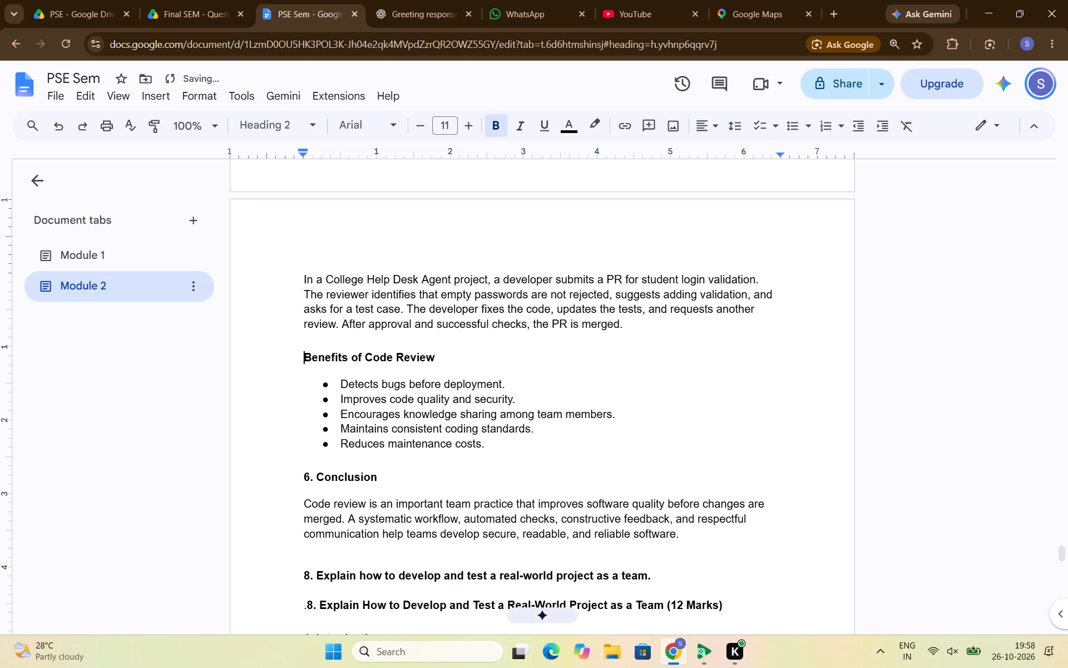
{"action": "left_click", "coordinate": [315, 478]}
{"action": "key", "text": "BackSpace"}
{"action": "key", "text": "BackSpace"}
{"action": "key", "text": "BackSpace"}
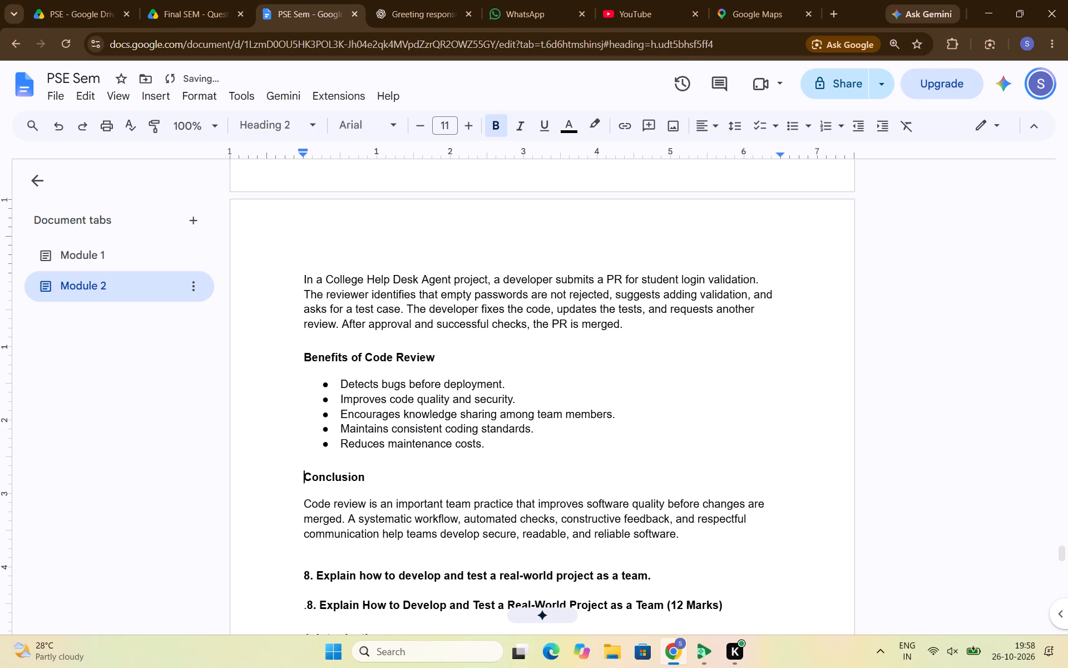
Delete the duplicate "(12 Marks)" question line and the "1. Introduction" heading below question 8 on developing a real-world project.
{"action": "scroll", "coordinate": [315, 478], "scroll_direction": "down", "scroll_amount": 4}
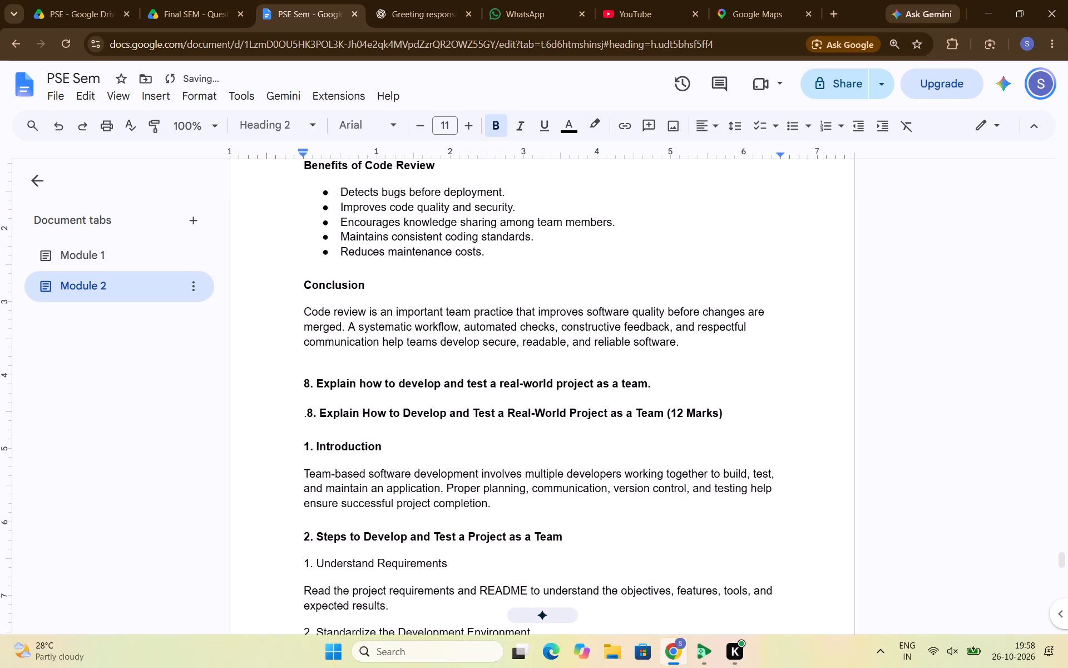
{"action": "left_click_drag", "start_coordinate": [300, 416], "coordinate": [391, 439]}
{"action": "key", "text": "BackSpace"}
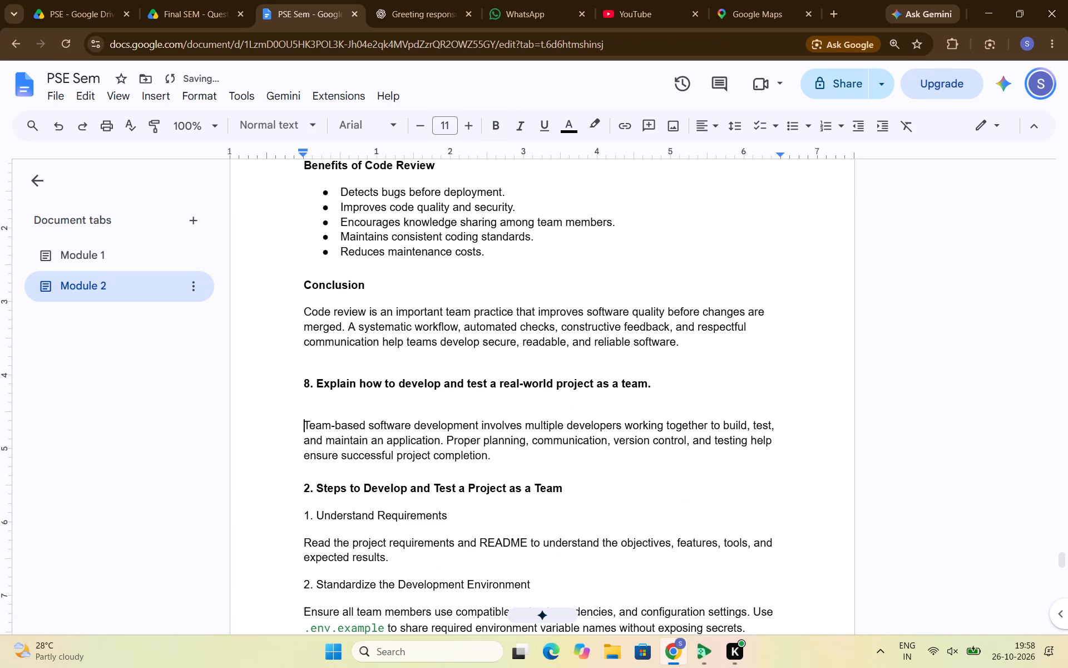
Remove the numbers "2." and "3." from the "Steps to Develop and Test a Project as a Team" and "Example: College Help Desk Agent" headings in question 8.
{"action": "left_click", "coordinate": [320, 488]}
{"action": "key", "text": "BackSpace"}
{"action": "key", "text": "BackSpace"}
{"action": "key", "text": "BackSpace"}
{"action": "scroll", "coordinate": [320, 488], "scroll_direction": "down", "scroll_amount": 16}
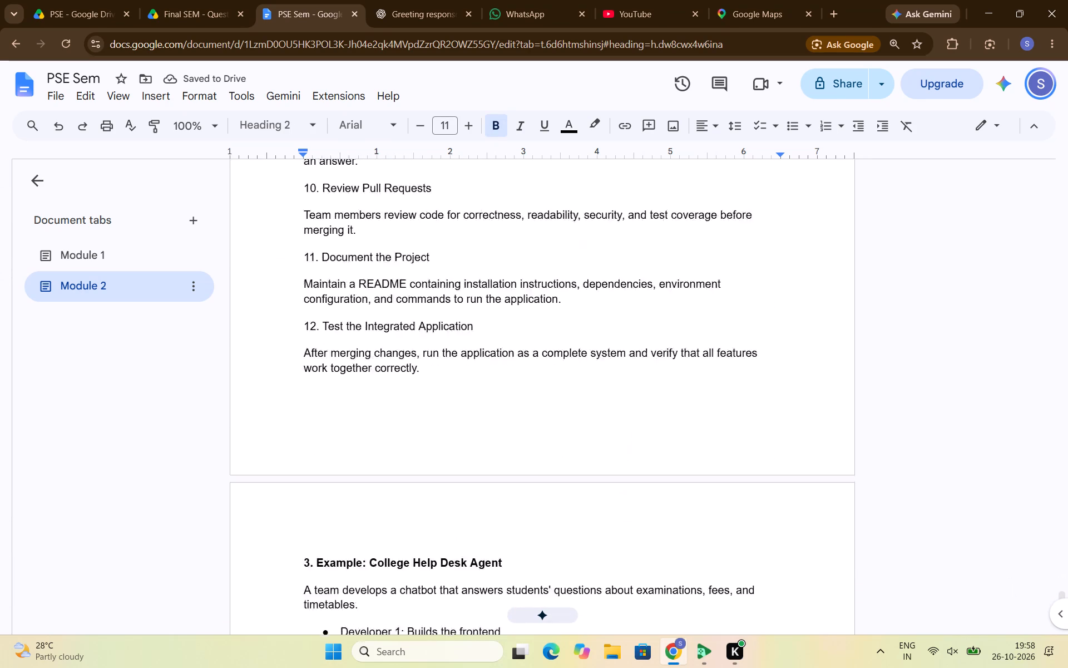
{"action": "scroll", "coordinate": [320, 488], "scroll_direction": "down", "scroll_amount": 1}
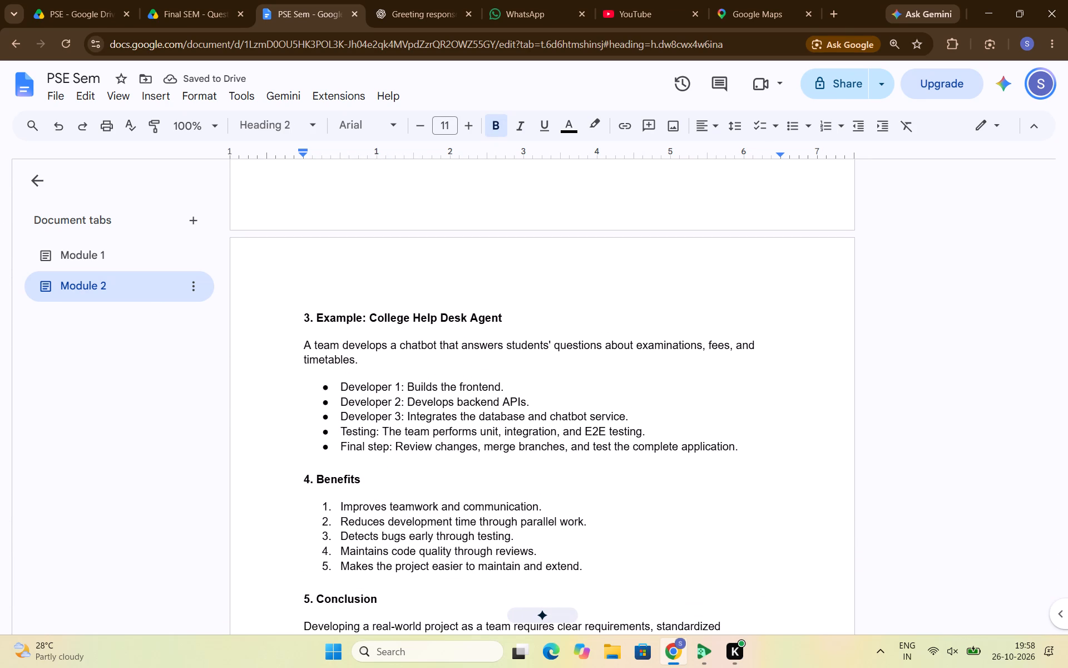
{"action": "left_click", "coordinate": [318, 319]}
{"action": "key", "text": "BackSpace"}
{"action": "key", "text": "BackSpace"}
{"action": "key", "text": "BackSpace"}
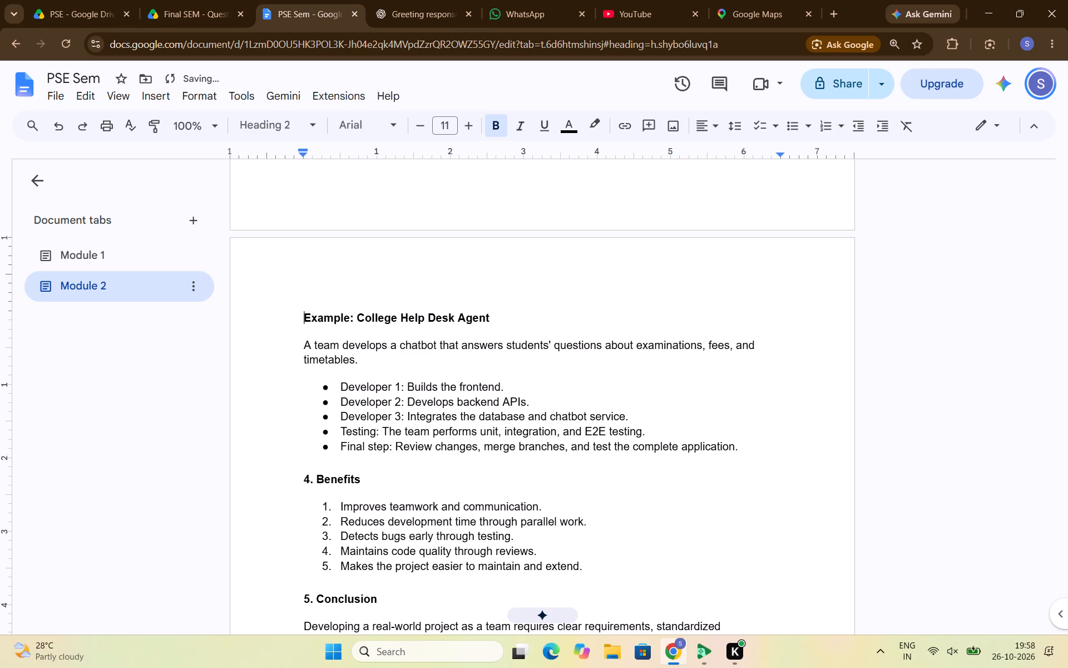
Remove the numbers "4." and "5." from the "Benefits" and "Conclusion" headings in question 8.
{"action": "left_click", "coordinate": [317, 479]}
{"action": "key", "text": "BackSpace"}
{"action": "key", "text": "BackSpace"}
{"action": "key", "text": "BackSpace"}
{"action": "scroll", "coordinate": [317, 479], "scroll_direction": "down", "scroll_amount": 4}
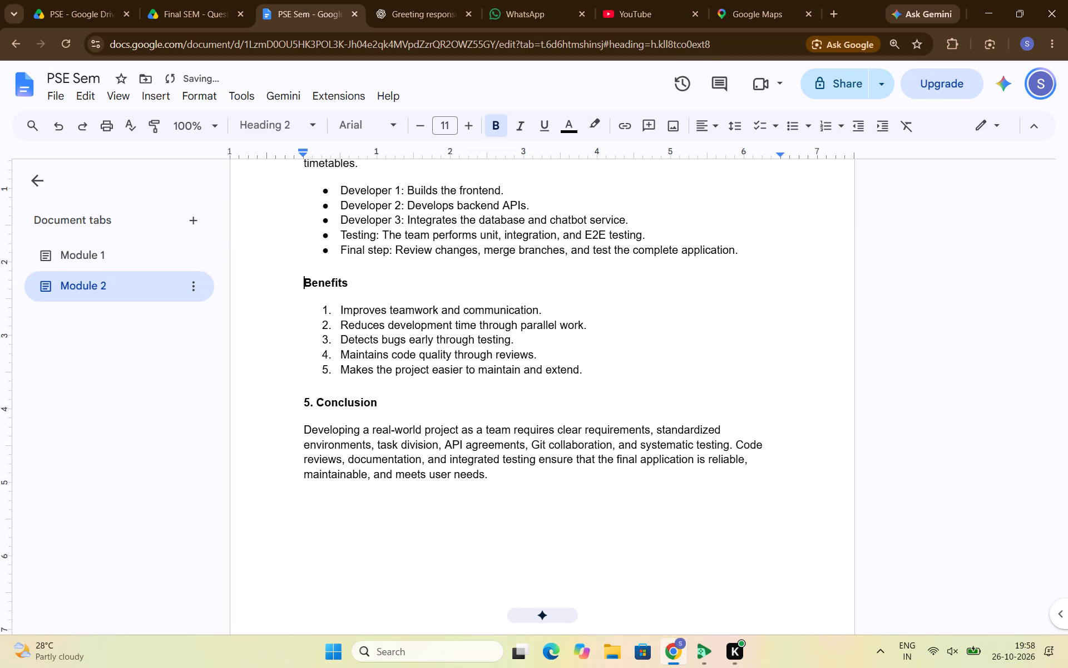
{"action": "left_click", "coordinate": [319, 405]}
{"action": "key", "text": "BackSpace"}
{"action": "key", "text": "BackSpace"}
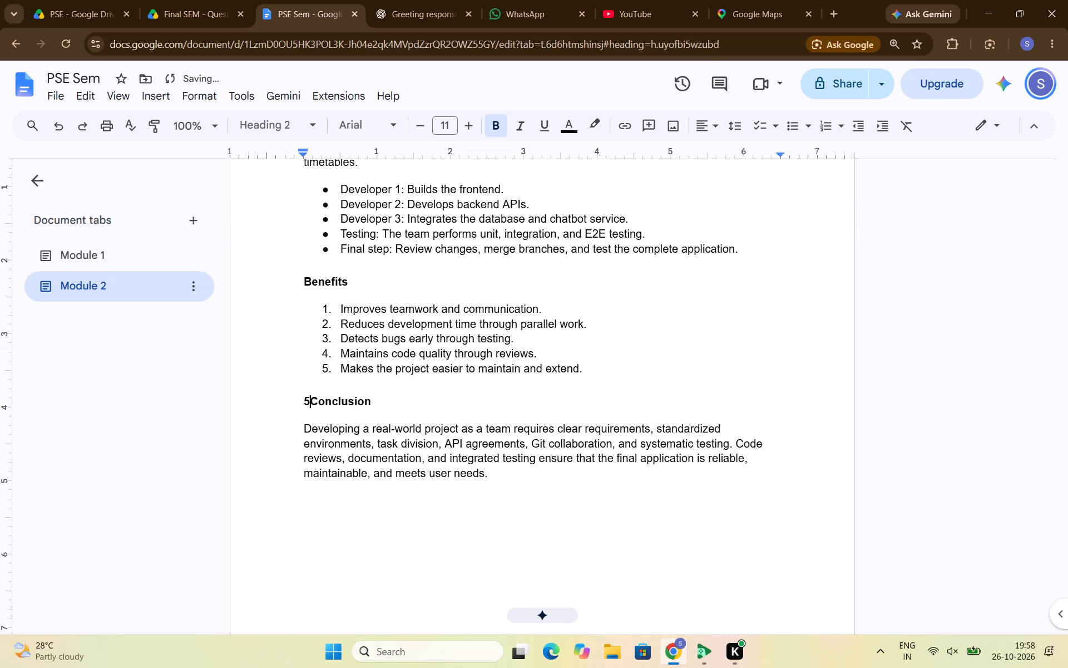
{"action": "key", "text": "BackSpace"}
Look through the Module 1 tab's answers, from the Scrum and Kanban comparison back to interpreting project instructions.
{"action": "scroll", "coordinate": [319, 405], "scroll_direction": "up", "scroll_amount": 10}
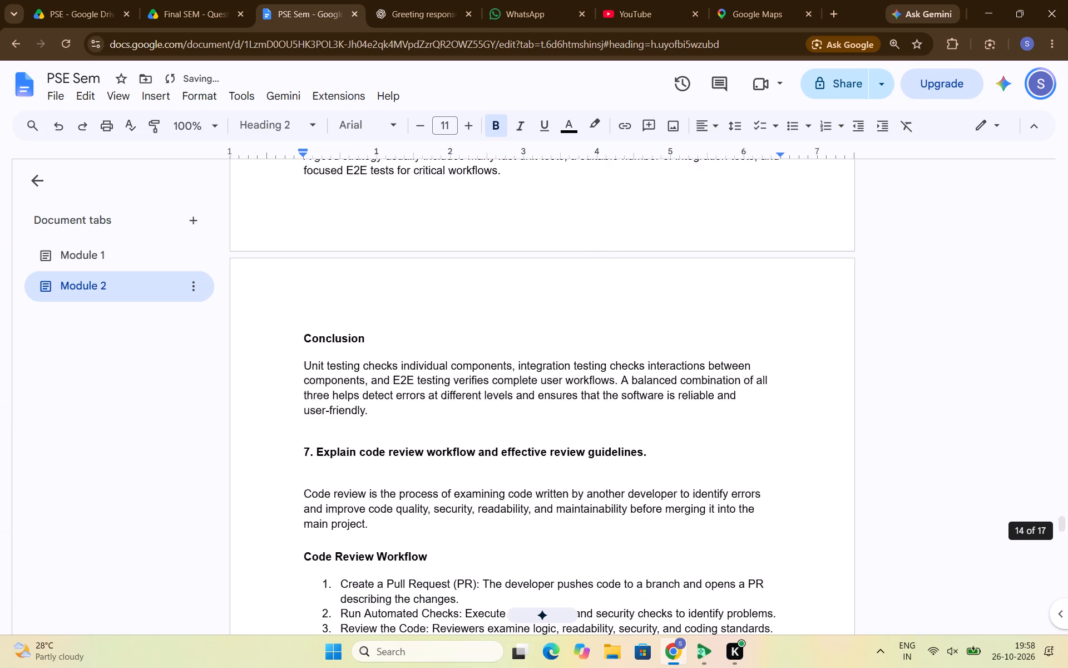
{"action": "left_click", "coordinate": [97, 252]}
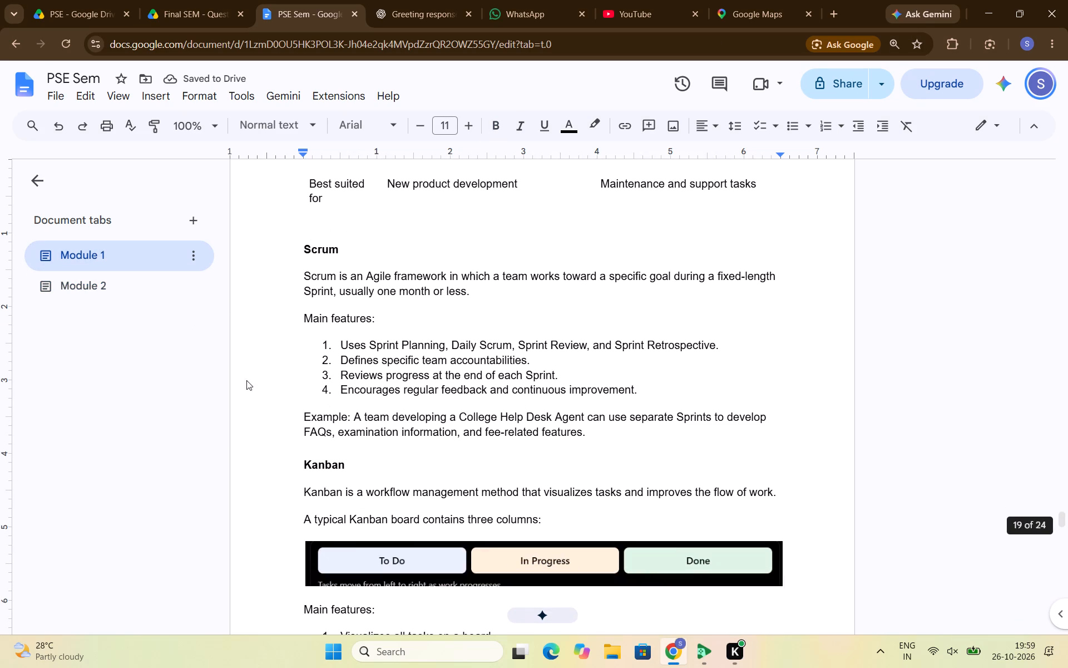
{"action": "scroll", "coordinate": [364, 463], "scroll_direction": "down", "scroll_amount": 6}
{"action": "scroll", "coordinate": [364, 463], "scroll_direction": "up", "scroll_amount": 6}
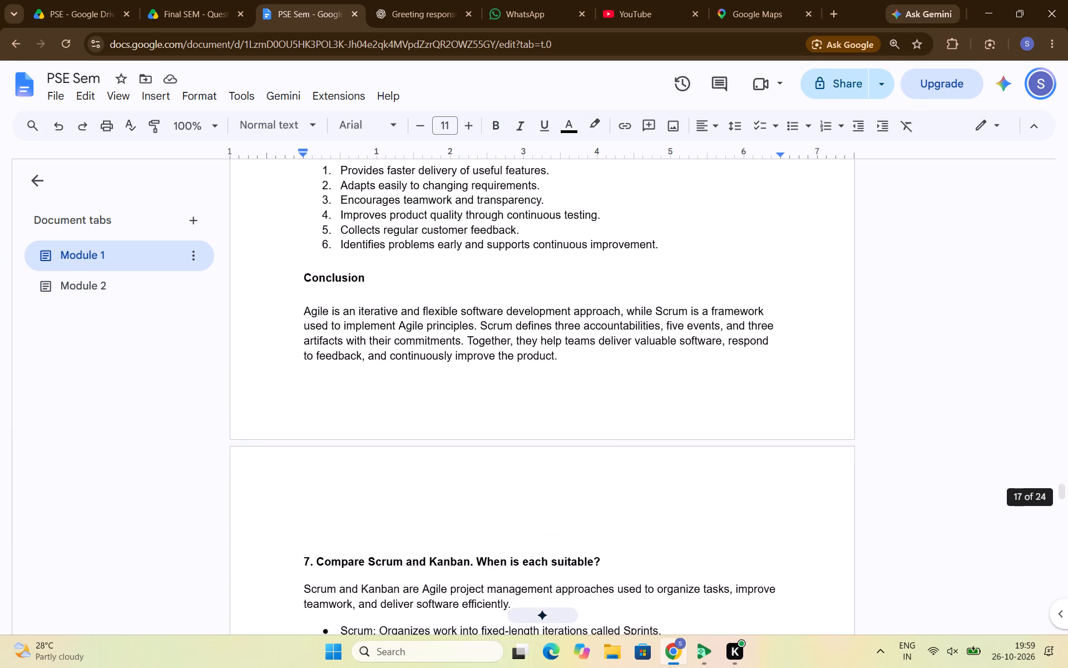
{"action": "scroll", "coordinate": [364, 463], "scroll_direction": "up", "scroll_amount": 3}
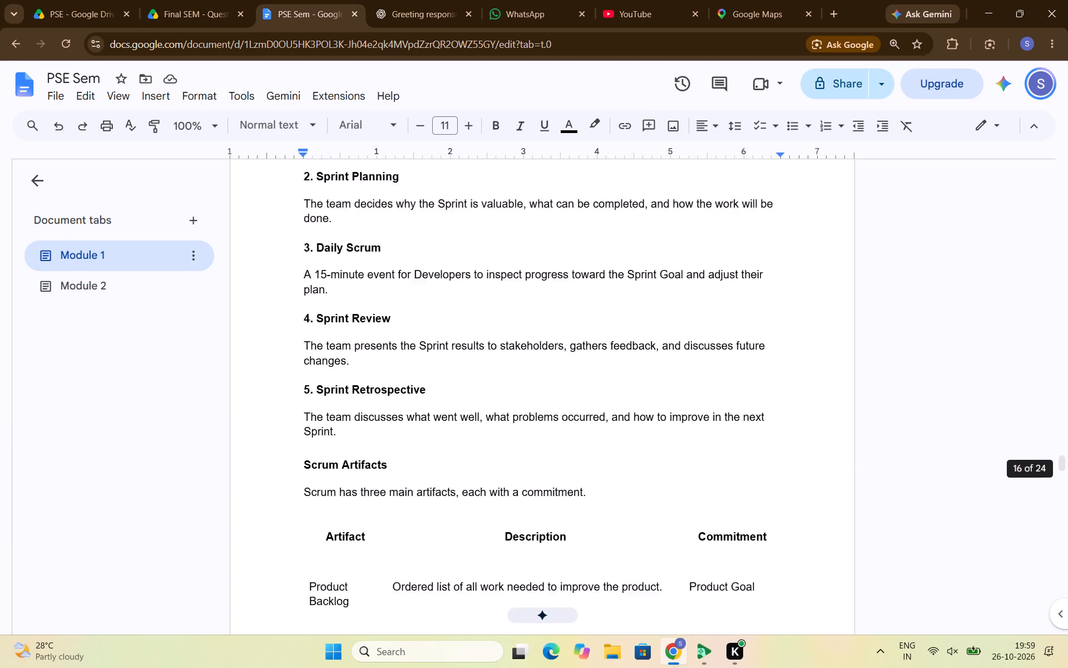
{"action": "scroll", "coordinate": [364, 463], "scroll_direction": "up", "scroll_amount": 14}
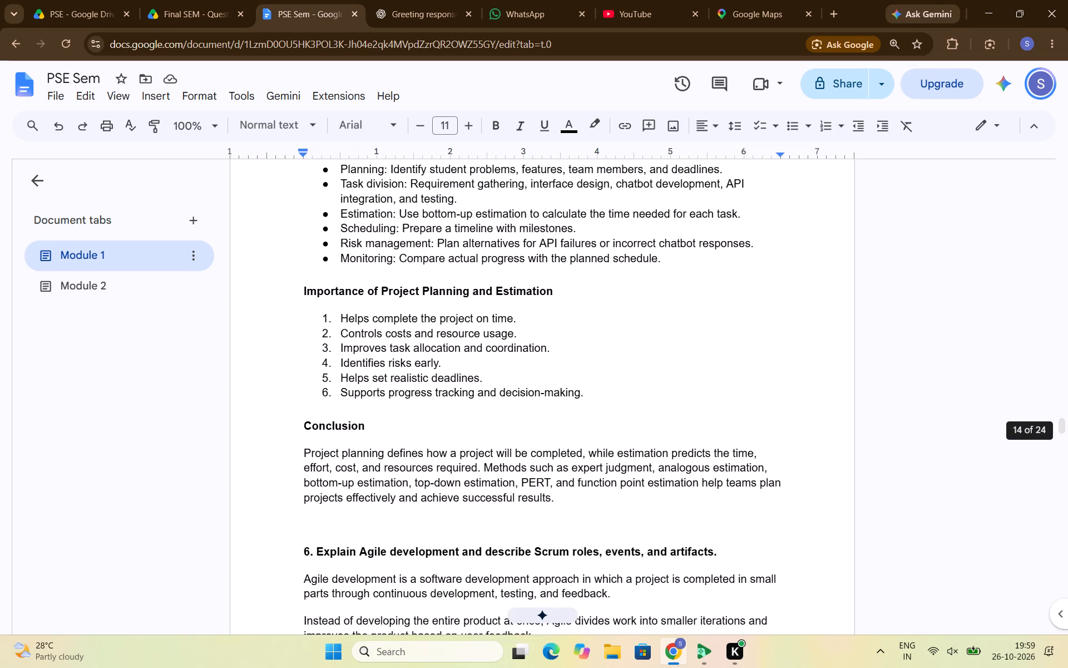
{"action": "scroll", "coordinate": [364, 463], "scroll_direction": "up", "scroll_amount": 2}
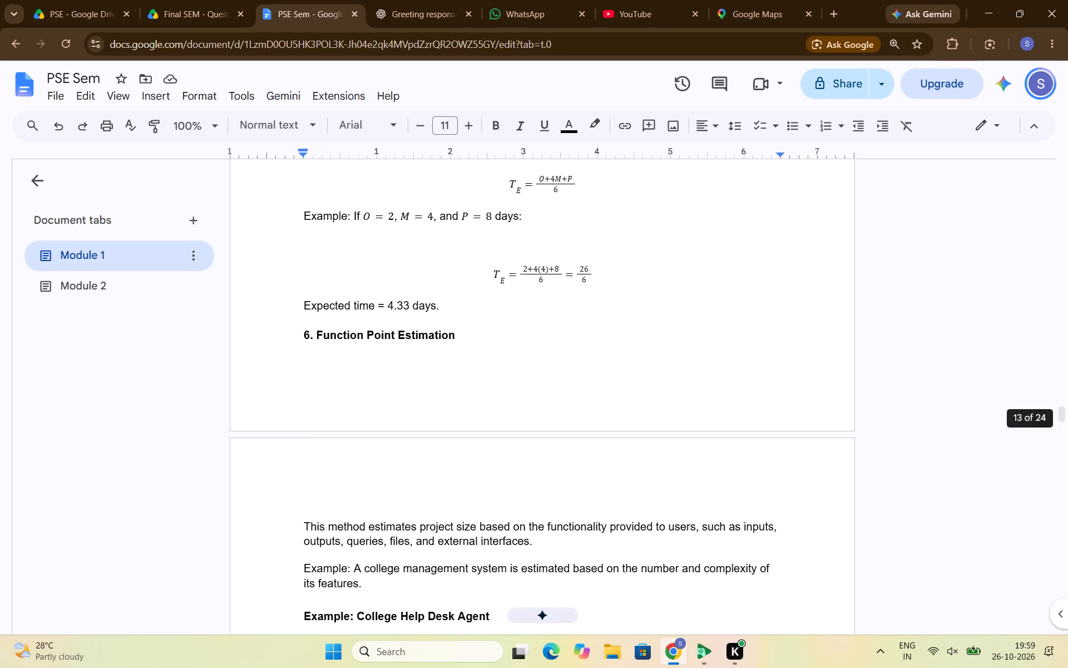
{"action": "scroll", "coordinate": [364, 463], "scroll_direction": "up", "scroll_amount": 11}
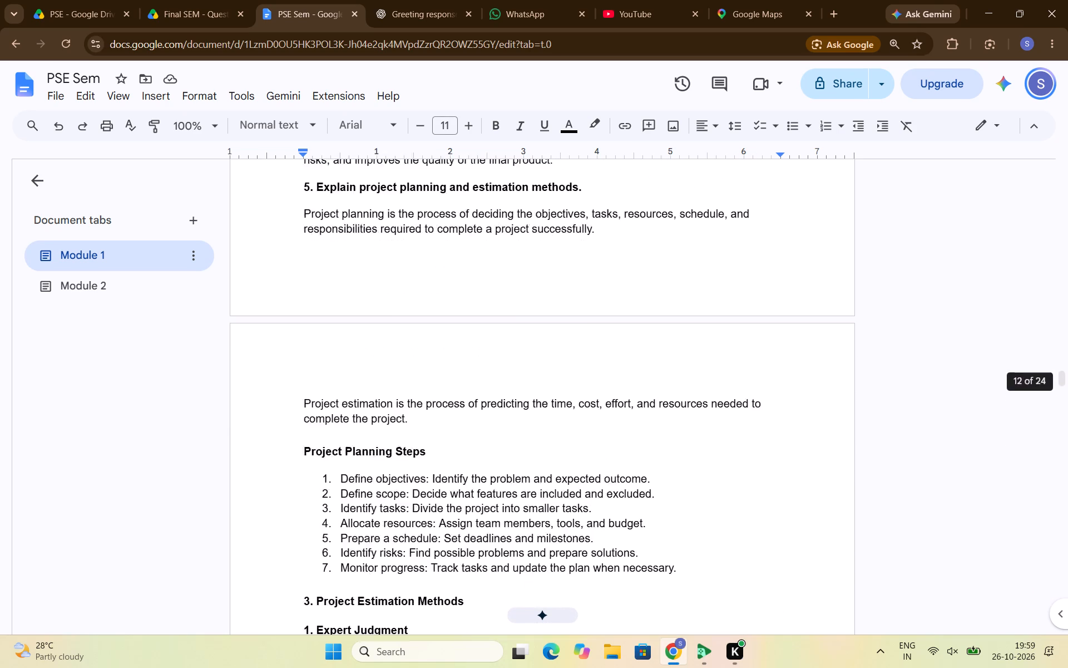
{"action": "scroll", "coordinate": [364, 463], "scroll_direction": "up", "scroll_amount": 8}
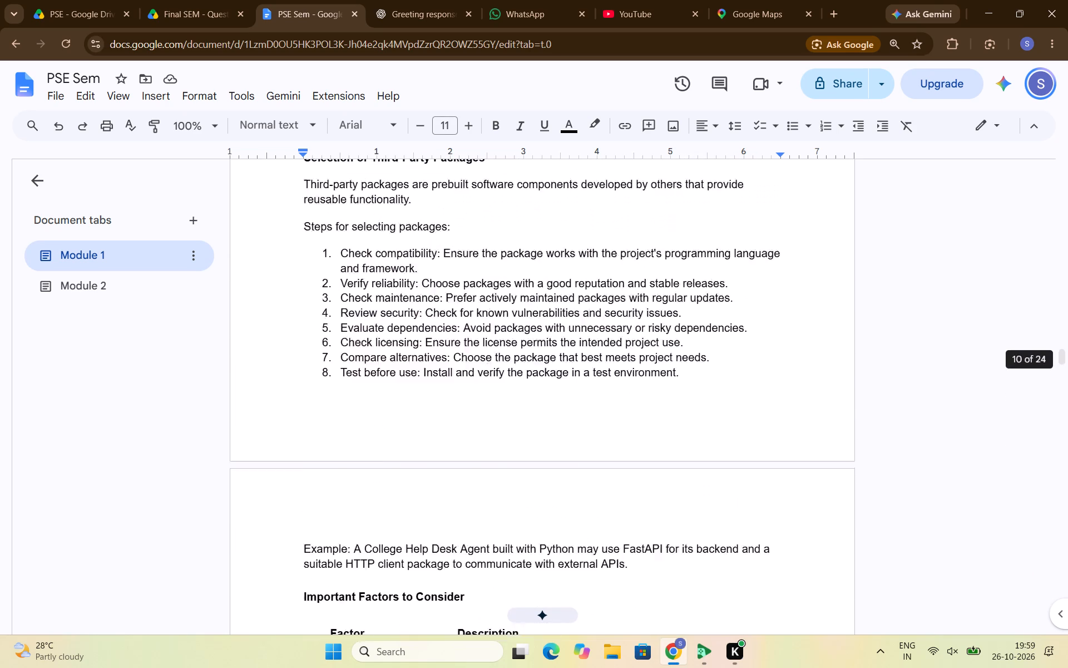
{"action": "scroll", "coordinate": [364, 463], "scroll_direction": "up", "scroll_amount": 4}
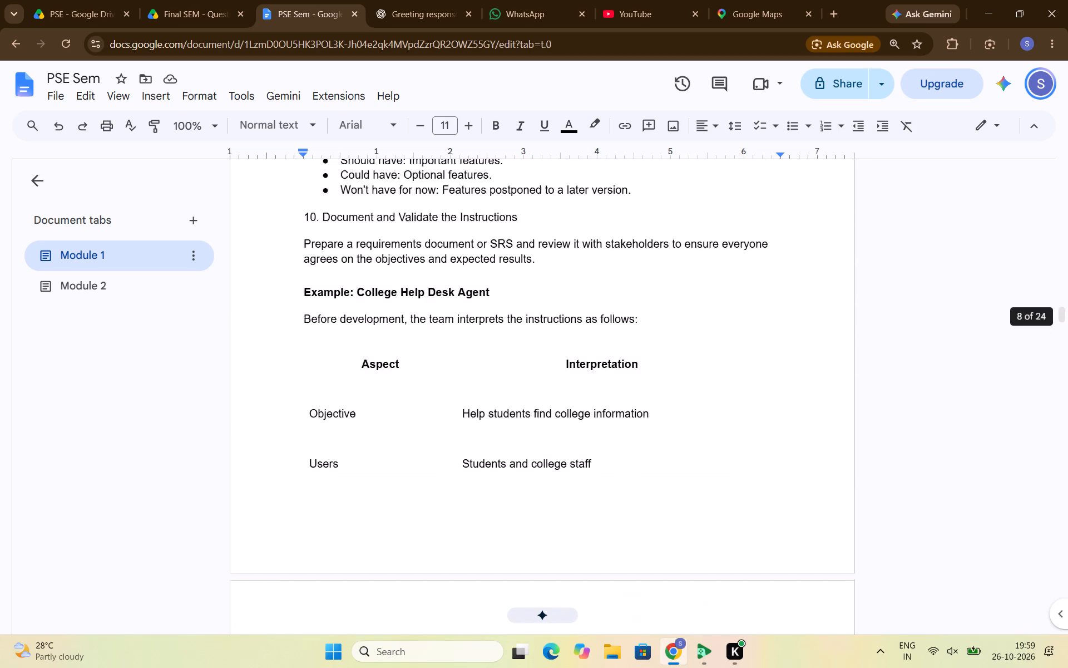
{"action": "scroll", "coordinate": [364, 463], "scroll_direction": "up", "scroll_amount": 3}
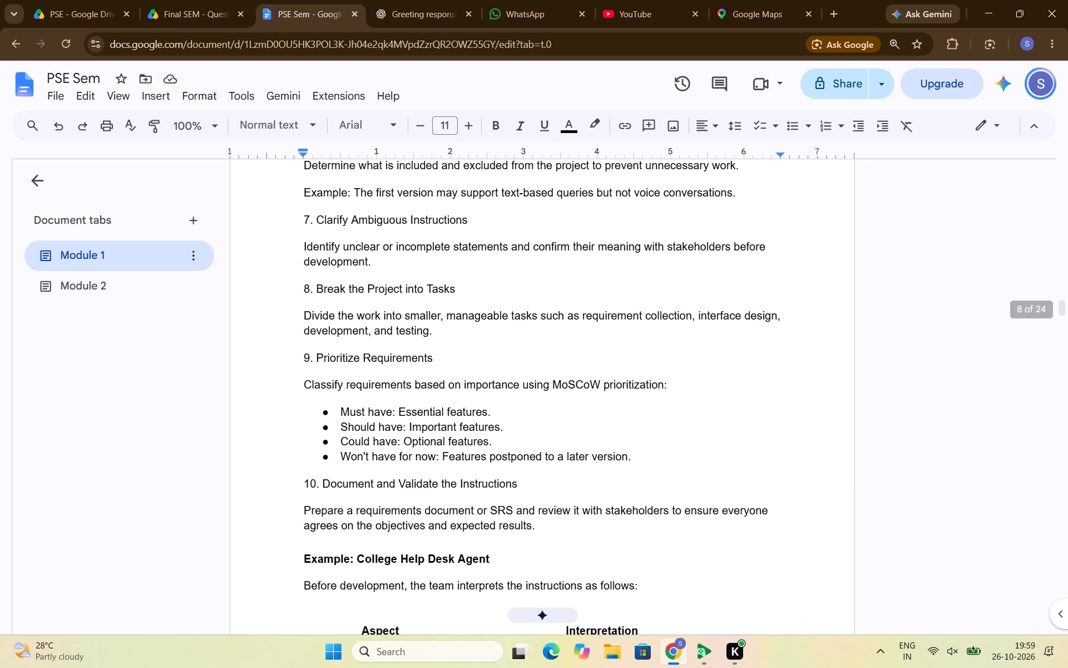
{"action": "scroll", "coordinate": [364, 463], "scroll_direction": "up", "scroll_amount": 3}
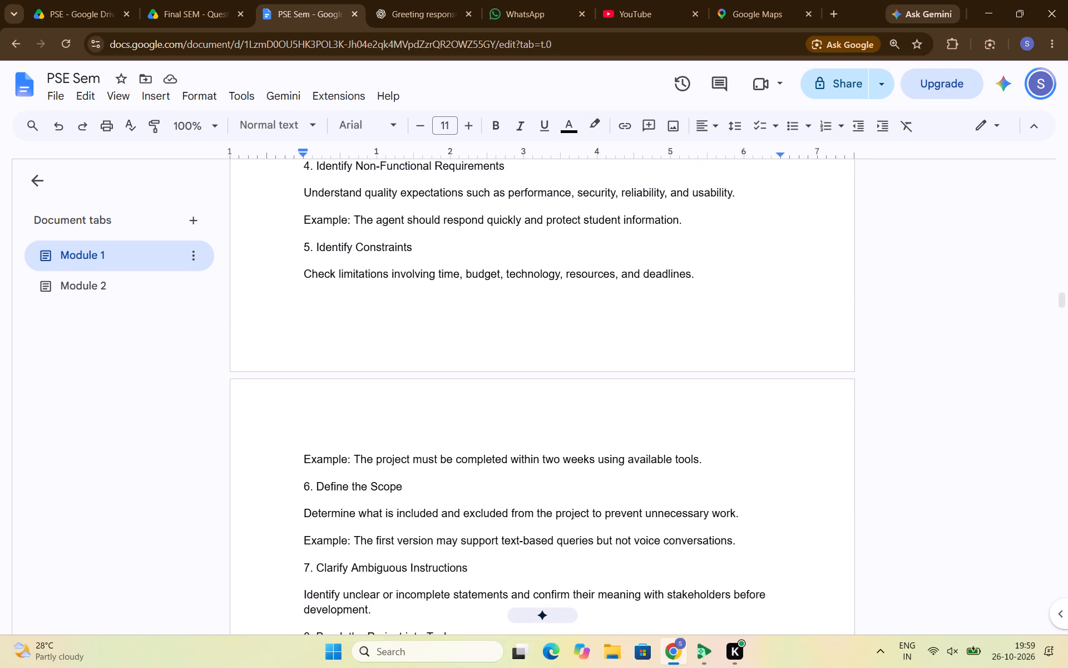
{"action": "scroll", "coordinate": [364, 463], "scroll_direction": "up", "scroll_amount": 4}
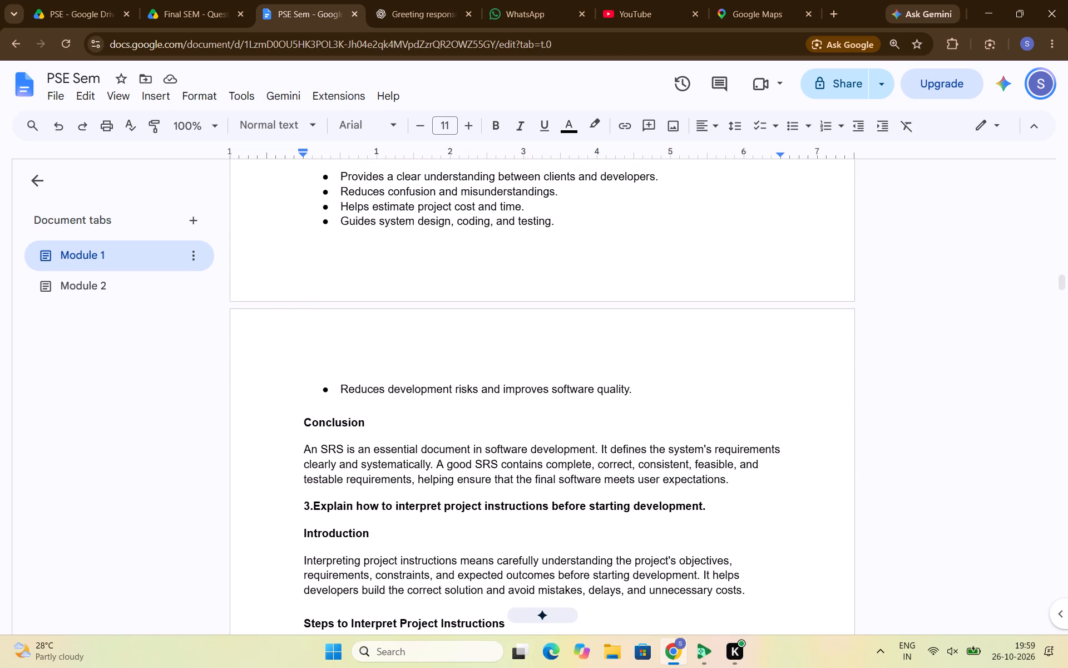
Add a new document tab named "Module 3" and leave its page empty.
{"action": "left_click", "coordinate": [190, 218]}
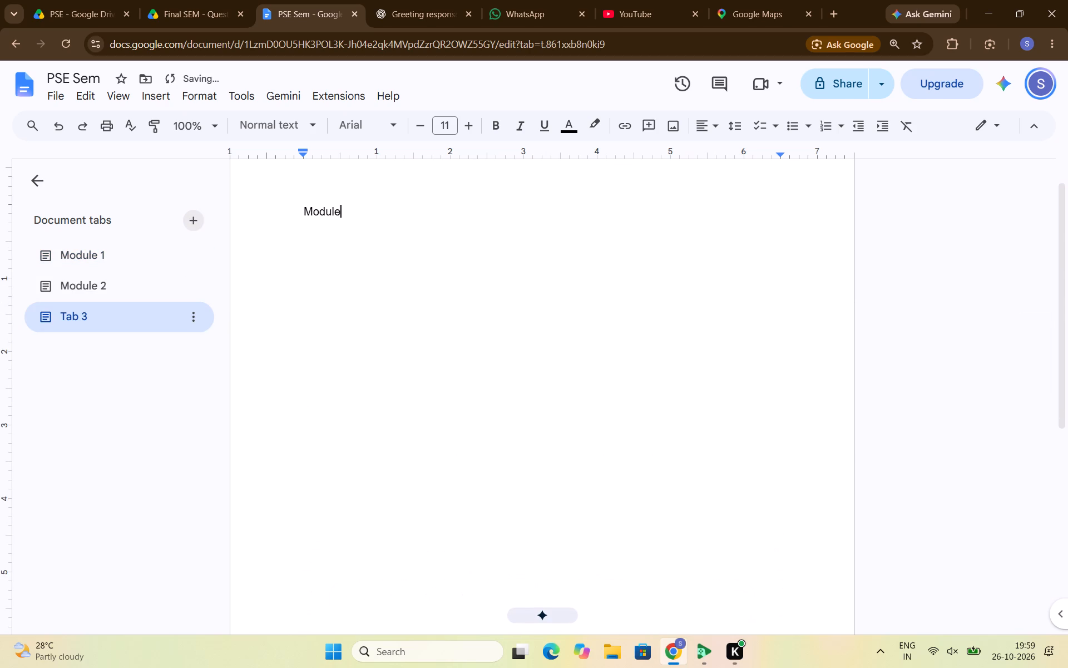
{"action": "key", "text": "BackSpace"}
{"action": "key", "text": "BackSpace"}
{"action": "key", "text": "BackSpace"}
{"action": "key", "text": "BackSpace"}
{"action": "key", "text": "BackSpace"}
{"action": "key", "text": "BackSpace"}
{"action": "key", "text": "BackSpace"}
{"action": "key", "text": "BackSpace"}
{"action": "key", "text": "BackSpace"}
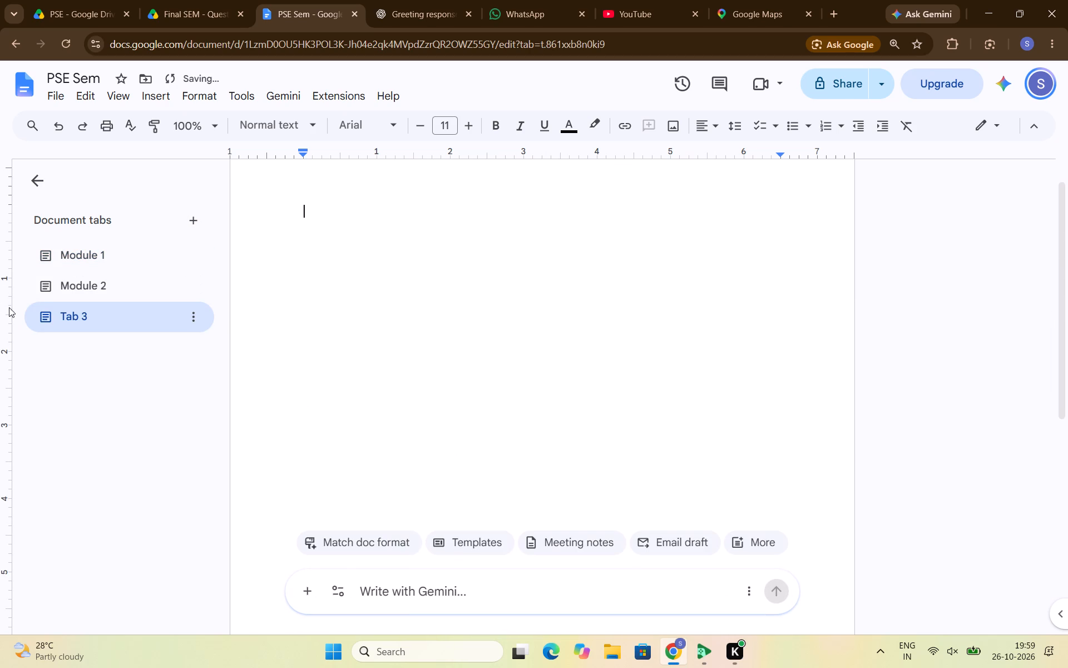
{"action": "triple_click", "coordinate": [87, 310]}
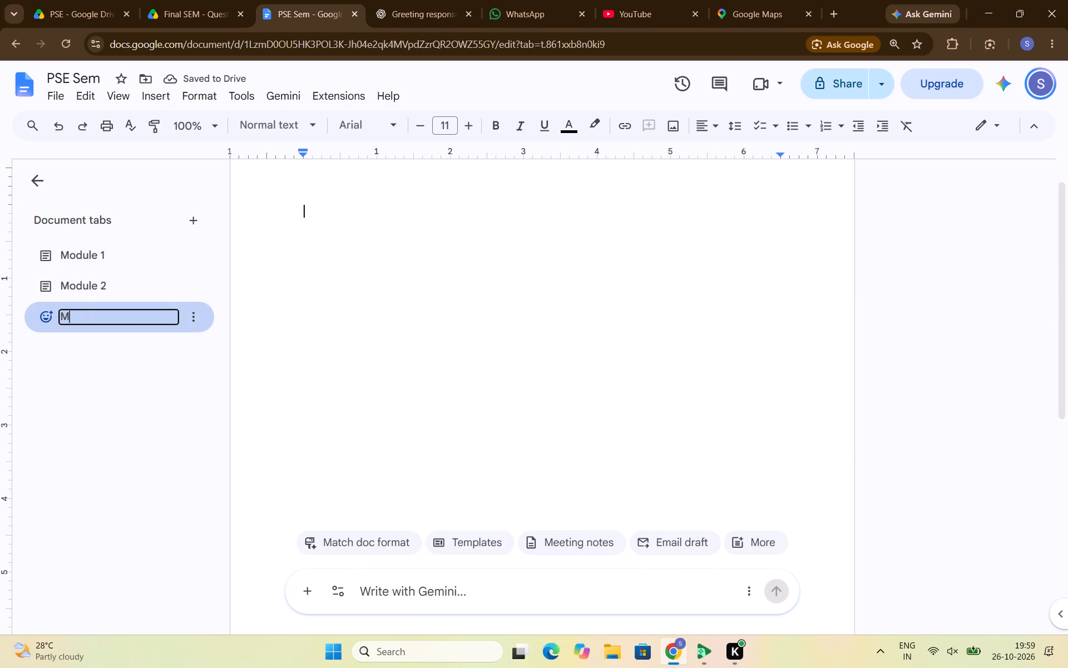
{"action": "key", "text": "Return"}
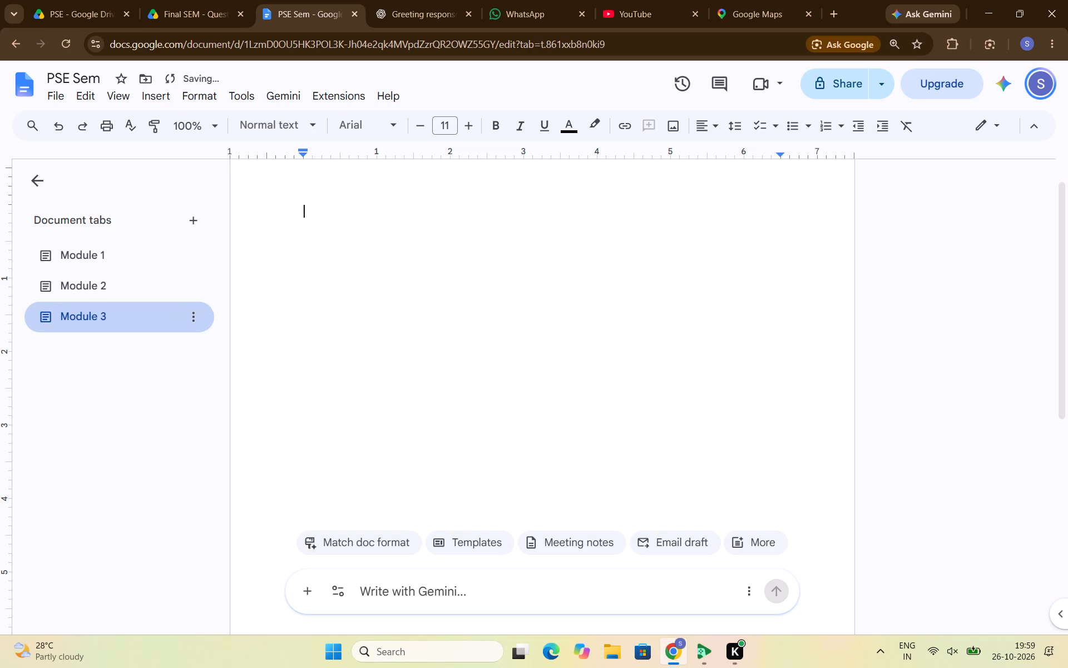
{"action": "left_click", "coordinate": [217, 0]}
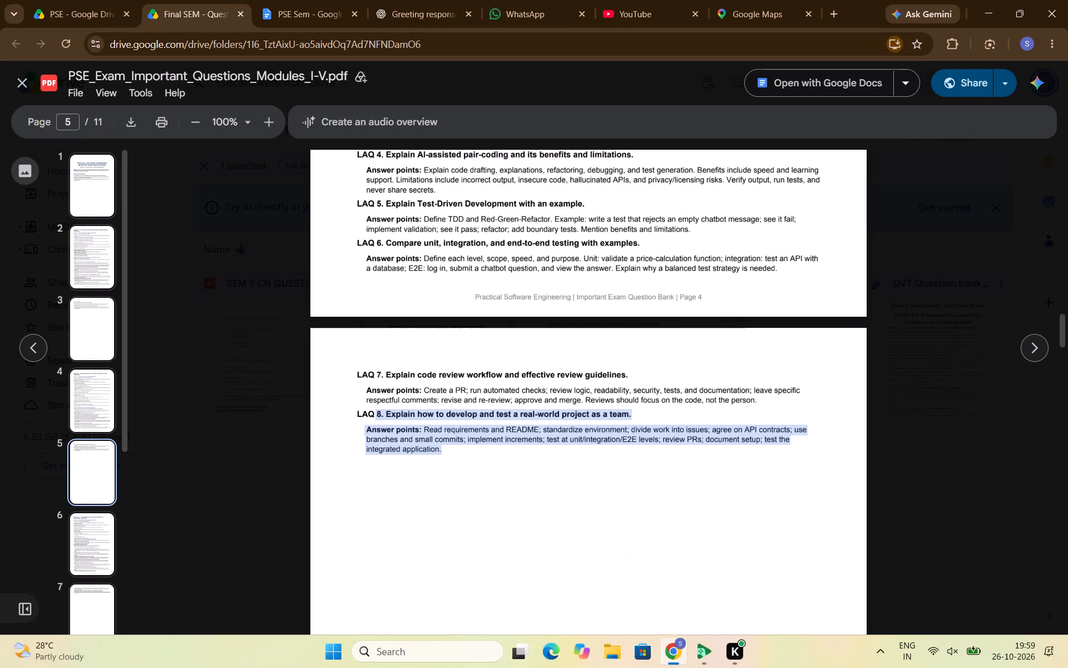
{"action": "left_click", "coordinate": [604, 581]}
{"action": "scroll", "coordinate": [543, 421], "scroll_direction": "down", "scroll_amount": 6}
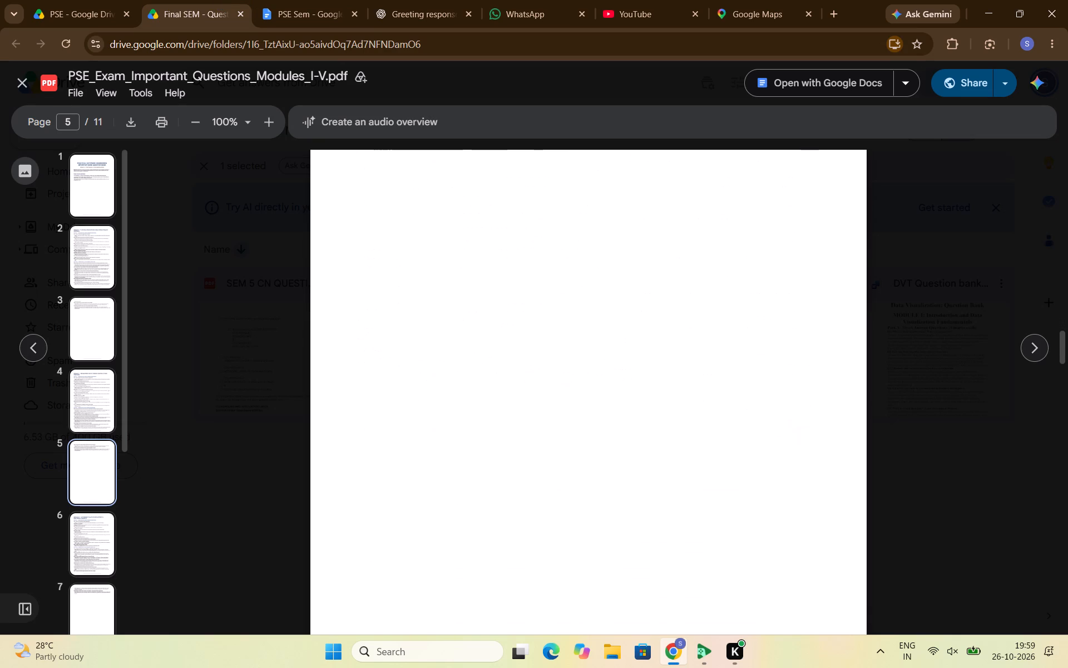
{"action": "scroll", "coordinate": [543, 421], "scroll_direction": "down", "scroll_amount": 5}
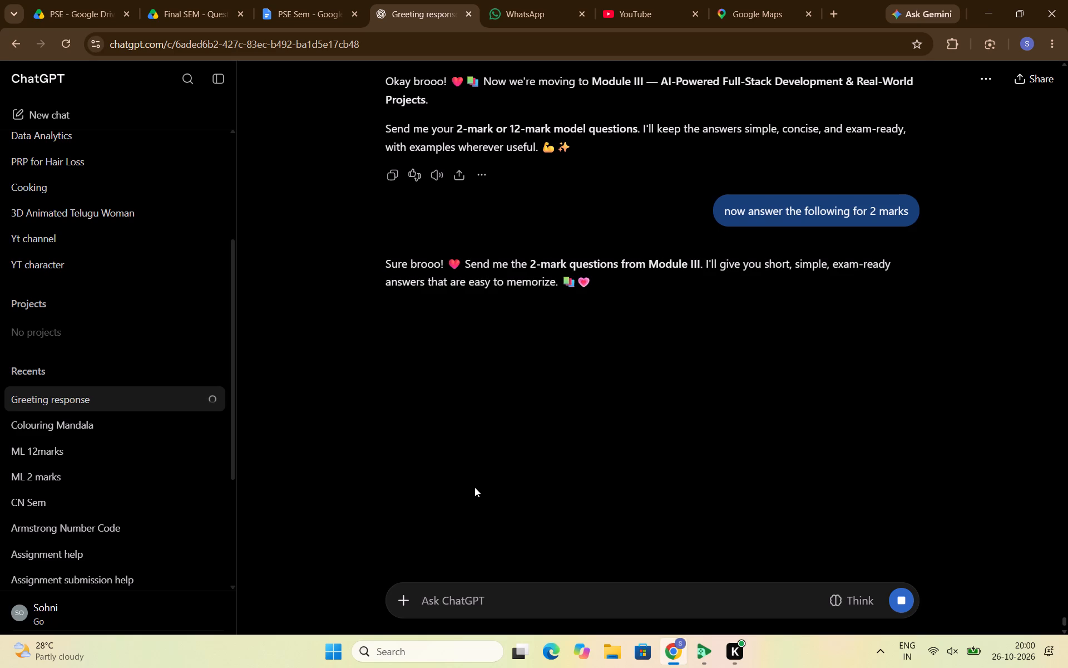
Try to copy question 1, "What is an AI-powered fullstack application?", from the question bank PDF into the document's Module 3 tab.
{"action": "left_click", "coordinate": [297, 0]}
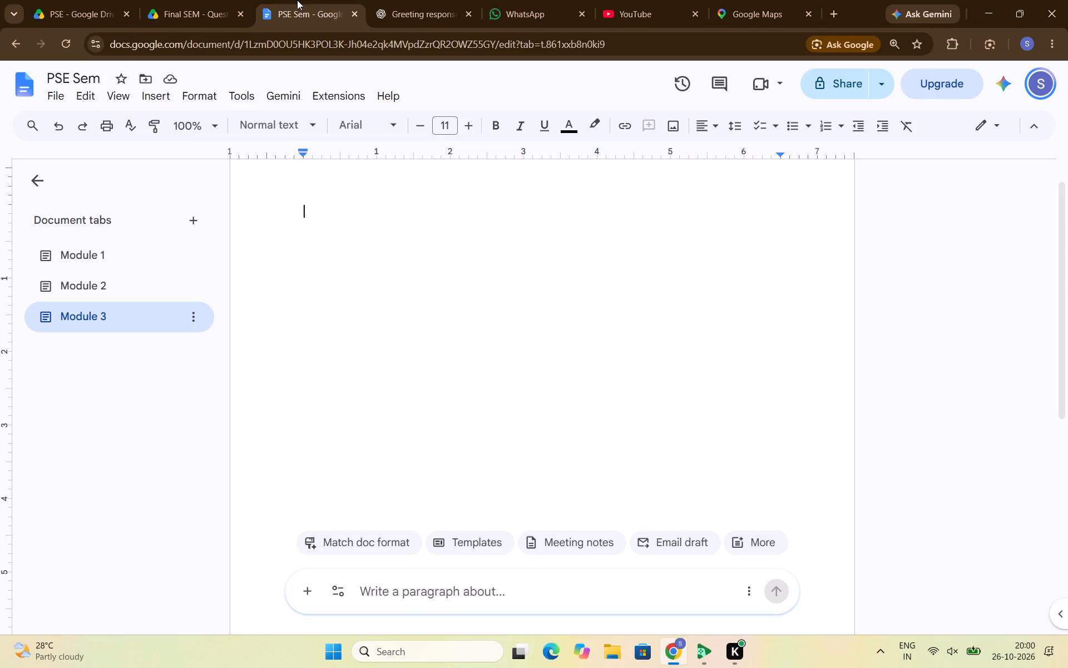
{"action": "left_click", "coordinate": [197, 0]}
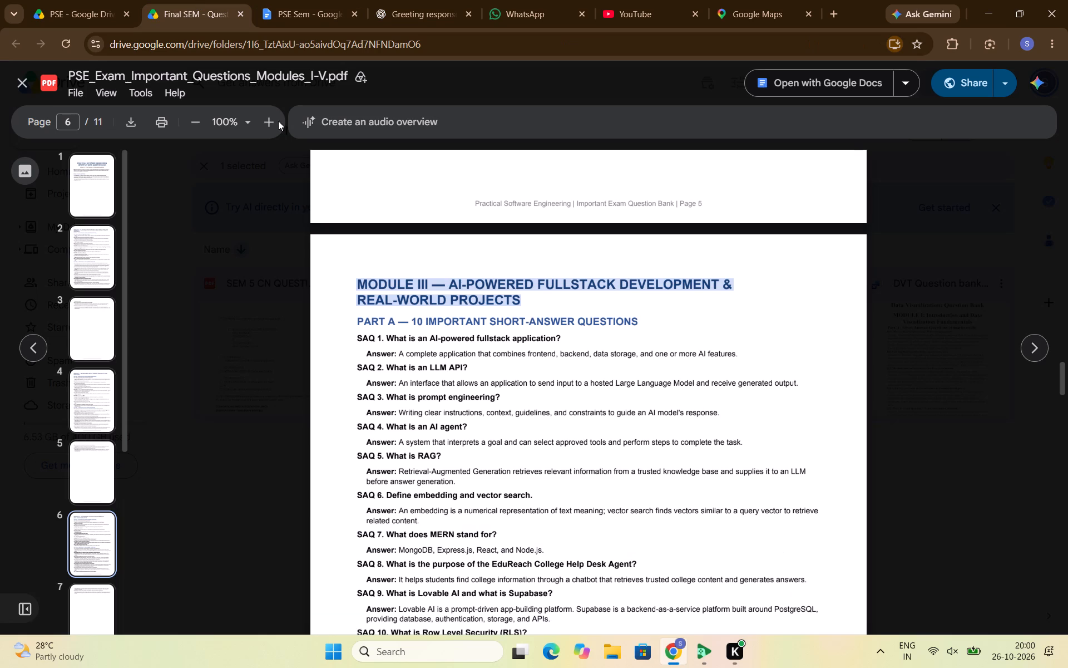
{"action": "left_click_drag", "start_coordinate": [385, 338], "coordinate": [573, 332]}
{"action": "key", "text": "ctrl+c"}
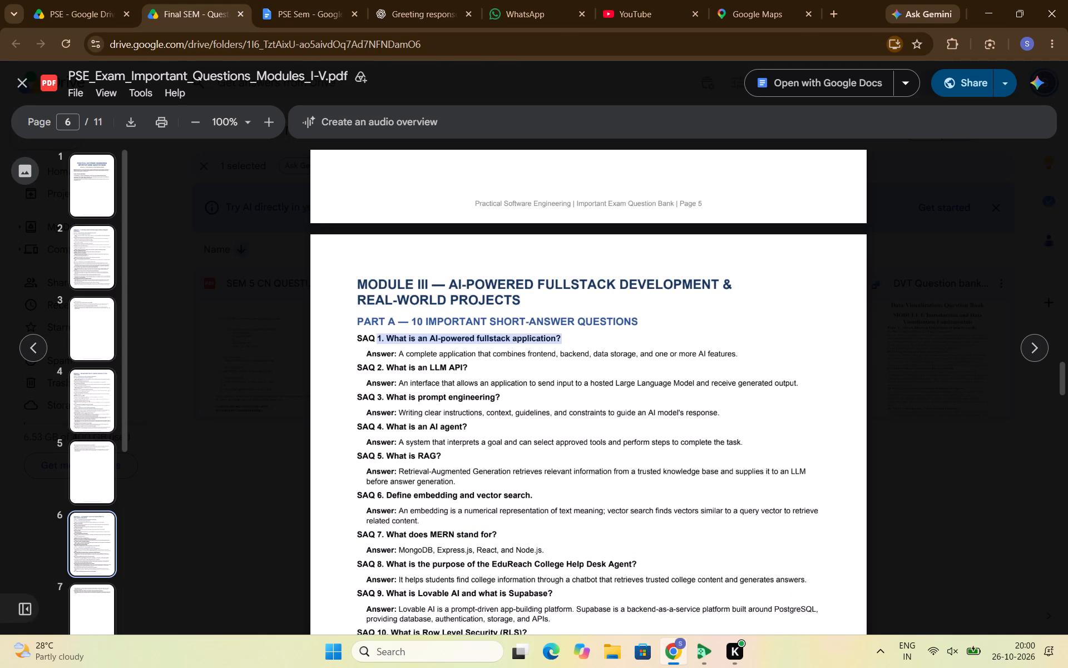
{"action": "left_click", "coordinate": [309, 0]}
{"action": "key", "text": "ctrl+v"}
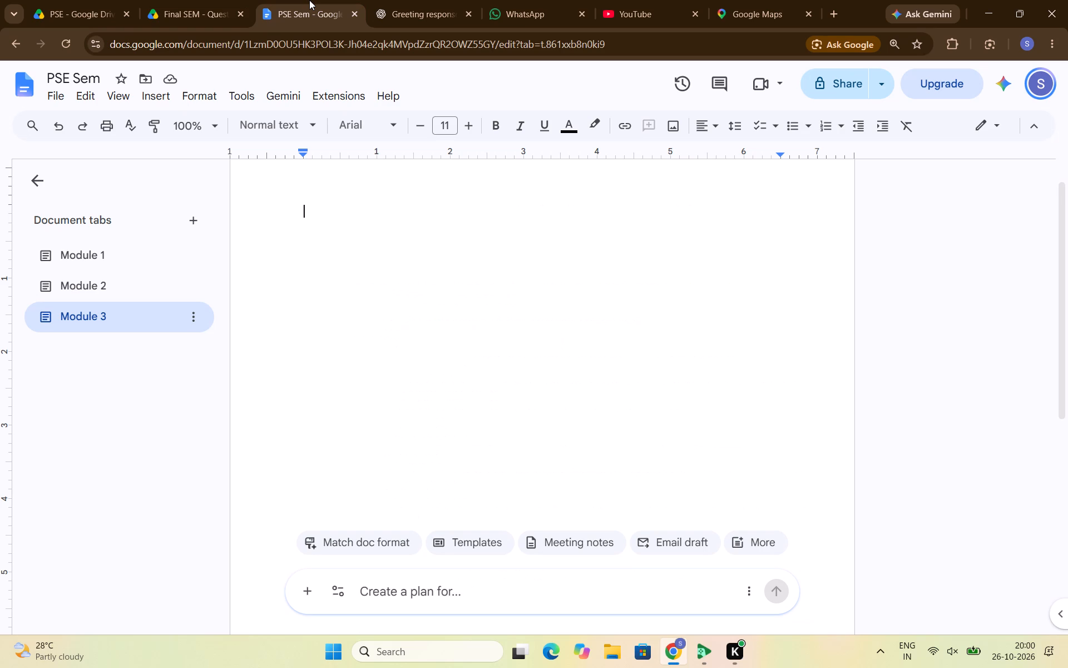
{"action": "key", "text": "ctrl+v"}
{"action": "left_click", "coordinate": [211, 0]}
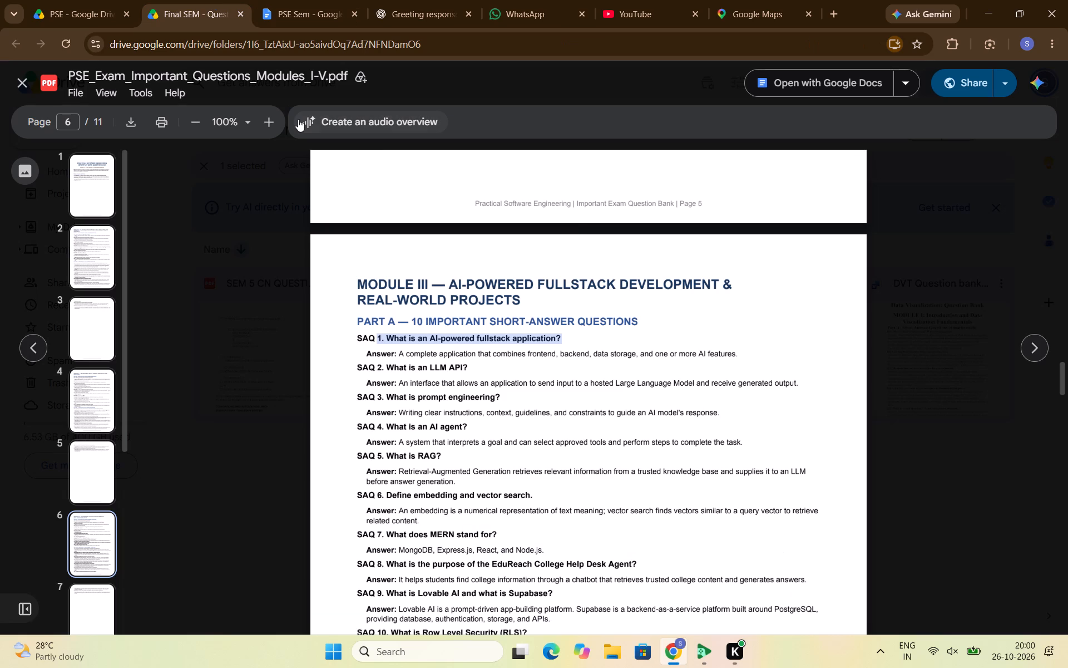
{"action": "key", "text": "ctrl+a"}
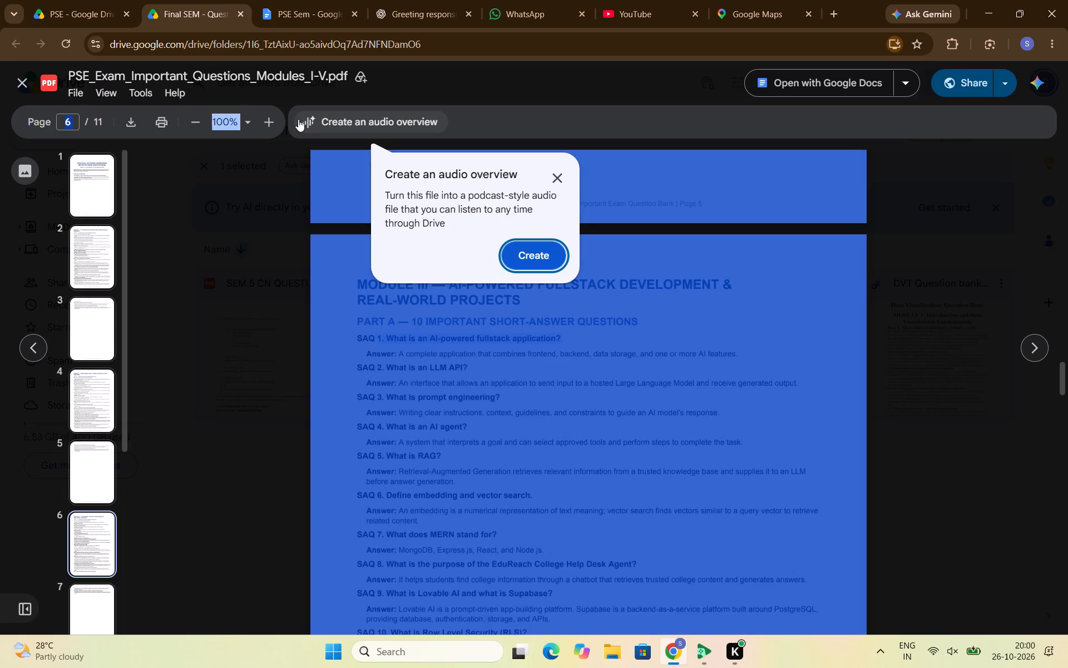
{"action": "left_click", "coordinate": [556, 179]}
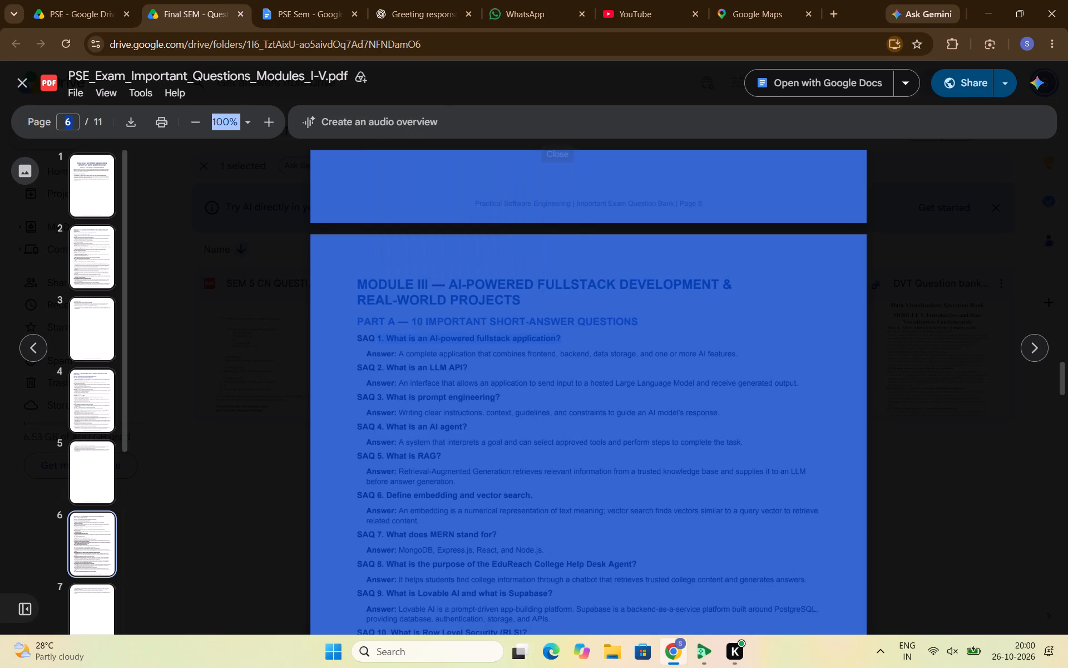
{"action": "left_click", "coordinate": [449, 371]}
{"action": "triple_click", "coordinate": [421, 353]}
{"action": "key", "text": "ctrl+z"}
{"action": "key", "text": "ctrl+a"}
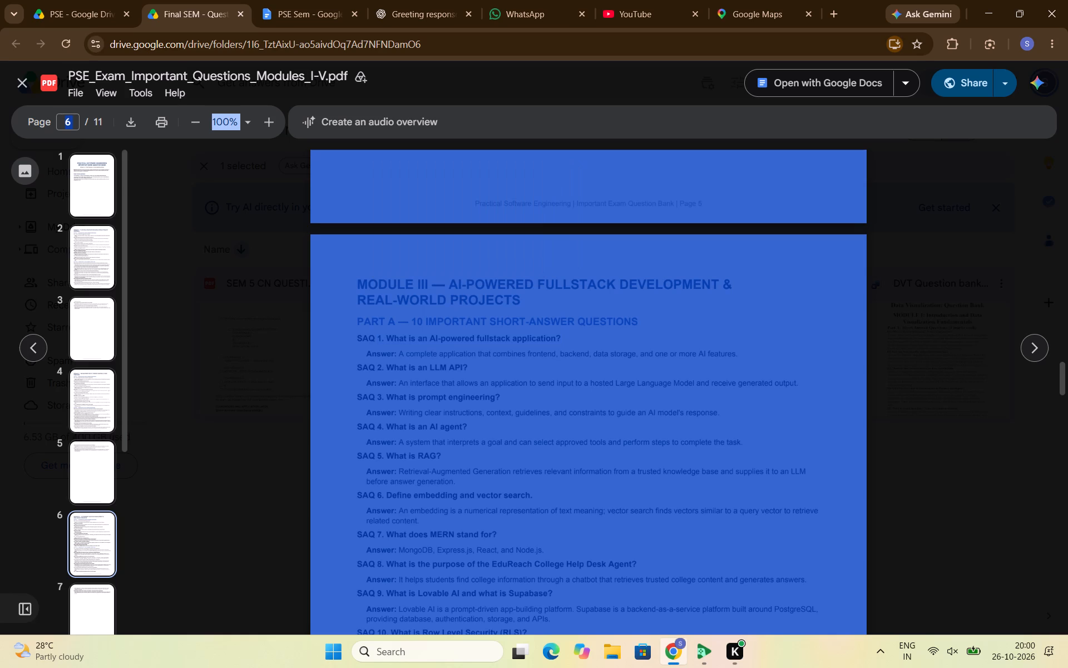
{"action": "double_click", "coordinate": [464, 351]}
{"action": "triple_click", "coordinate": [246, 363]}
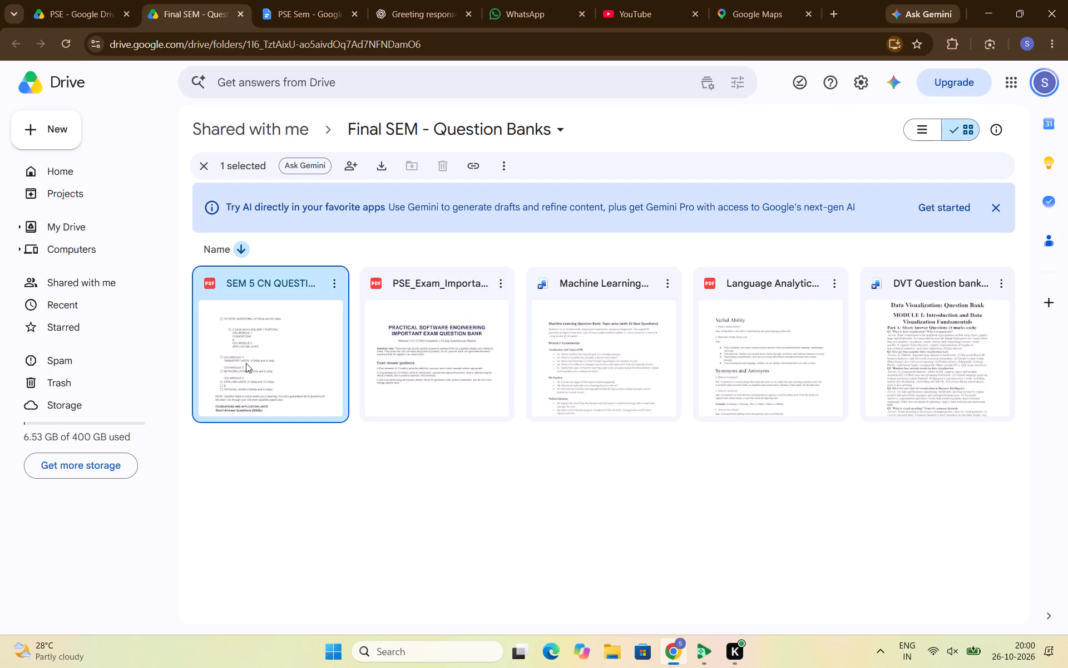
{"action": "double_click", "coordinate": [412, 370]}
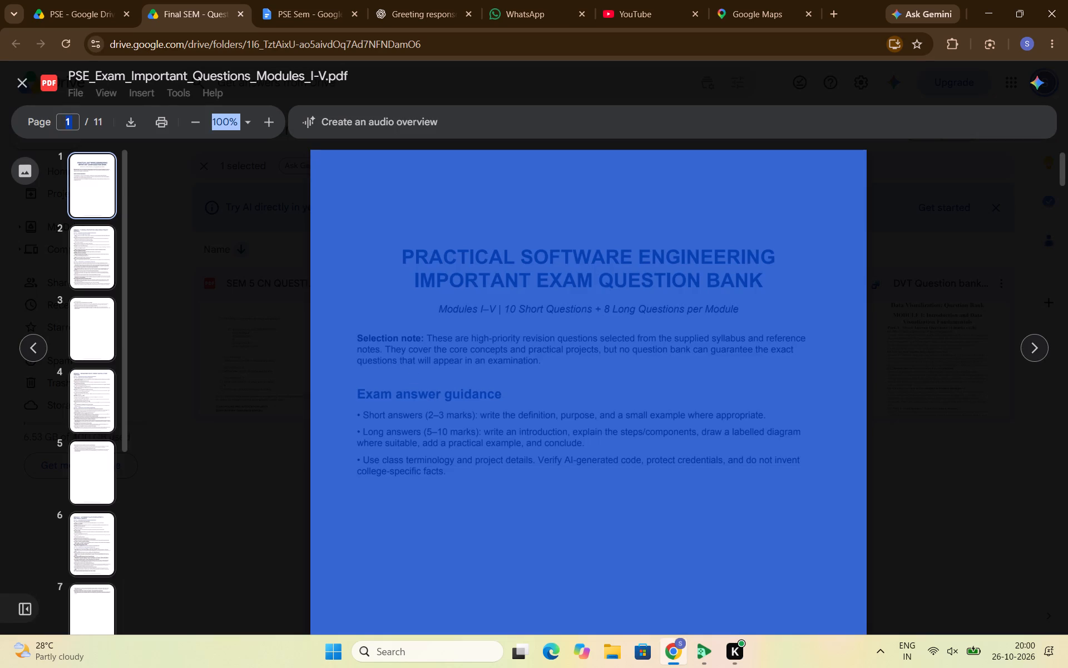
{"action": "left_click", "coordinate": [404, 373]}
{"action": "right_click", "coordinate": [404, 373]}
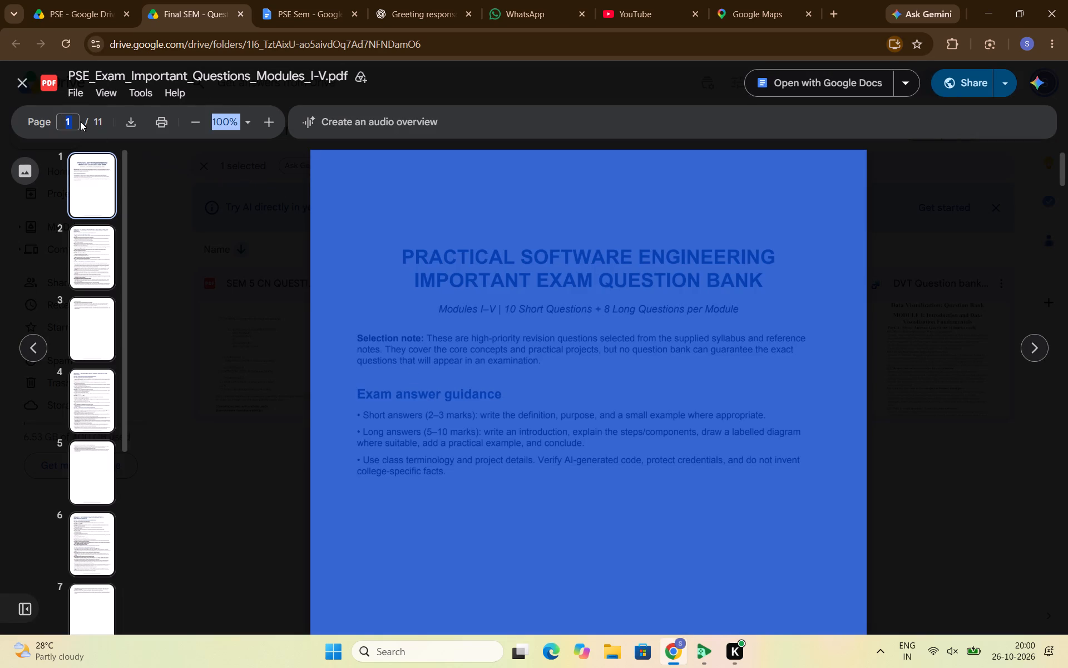
Copy Module III short-answer question "1. What is an AI-powered fullstack application?" from the PDF into the PSE Sem document's Module 3 tab.
{"action": "left_click", "coordinate": [78, 121]}
{"action": "scroll", "coordinate": [545, 427], "scroll_direction": "down", "scroll_amount": 11}
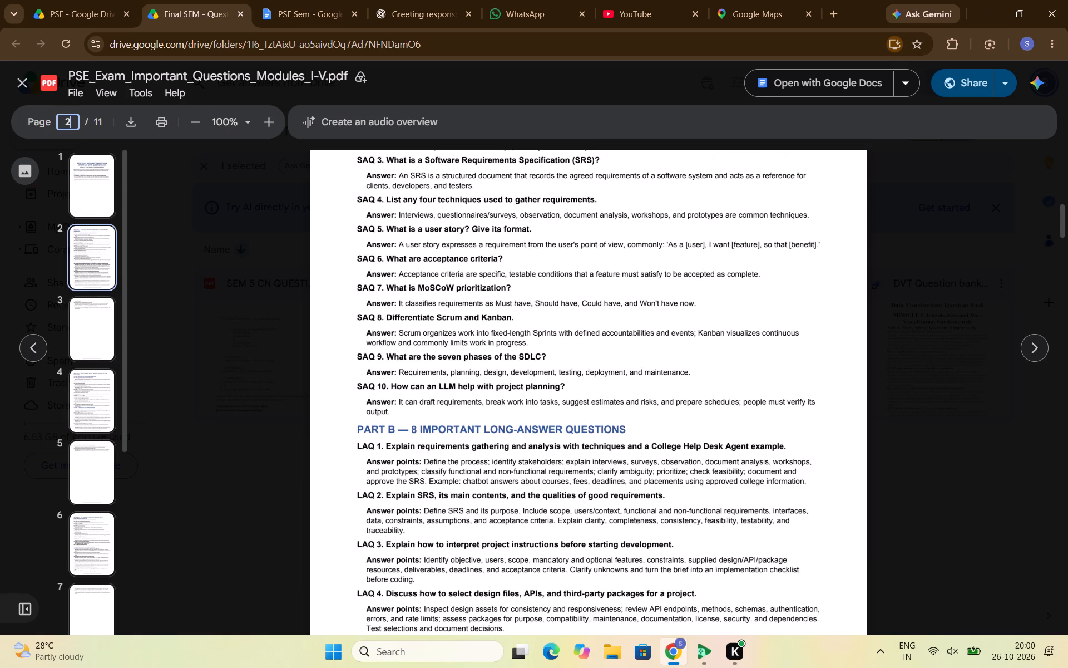
{"action": "scroll", "coordinate": [545, 427], "scroll_direction": "down", "scroll_amount": 4}
{"action": "scroll", "coordinate": [545, 427], "scroll_direction": "up", "scroll_amount": 3}
{"action": "scroll", "coordinate": [545, 427], "scroll_direction": "down", "scroll_amount": 4}
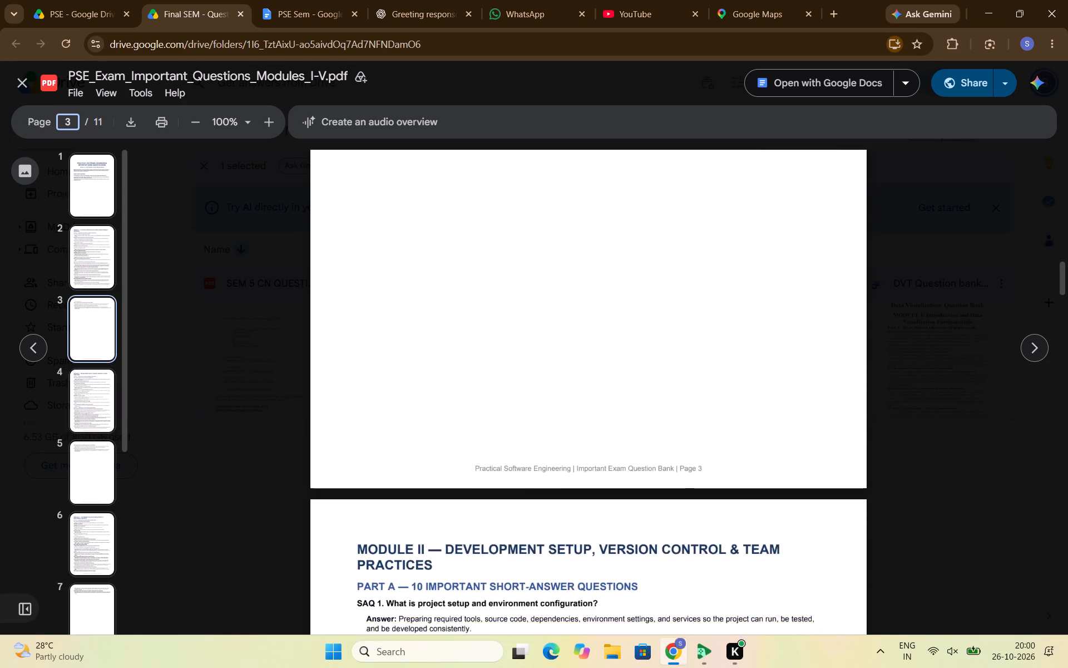
{"action": "scroll", "coordinate": [545, 427], "scroll_direction": "down", "scroll_amount": 9}
{"action": "scroll", "coordinate": [545, 427], "scroll_direction": "up", "scroll_amount": 1}
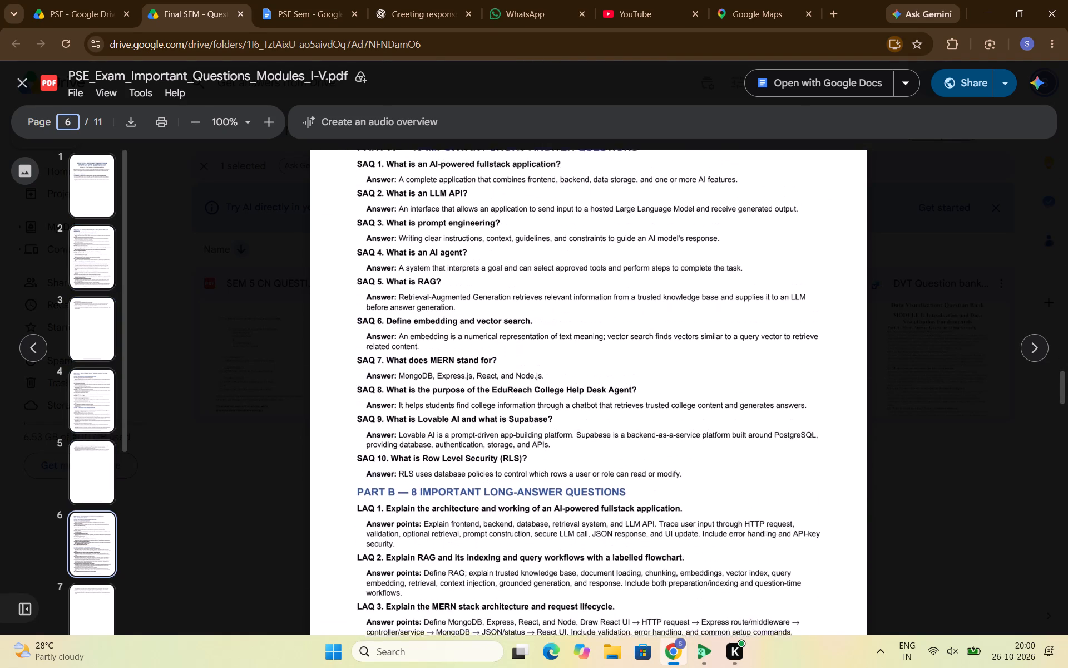
{"action": "scroll", "coordinate": [545, 427], "scroll_direction": "up", "scroll_amount": 2}
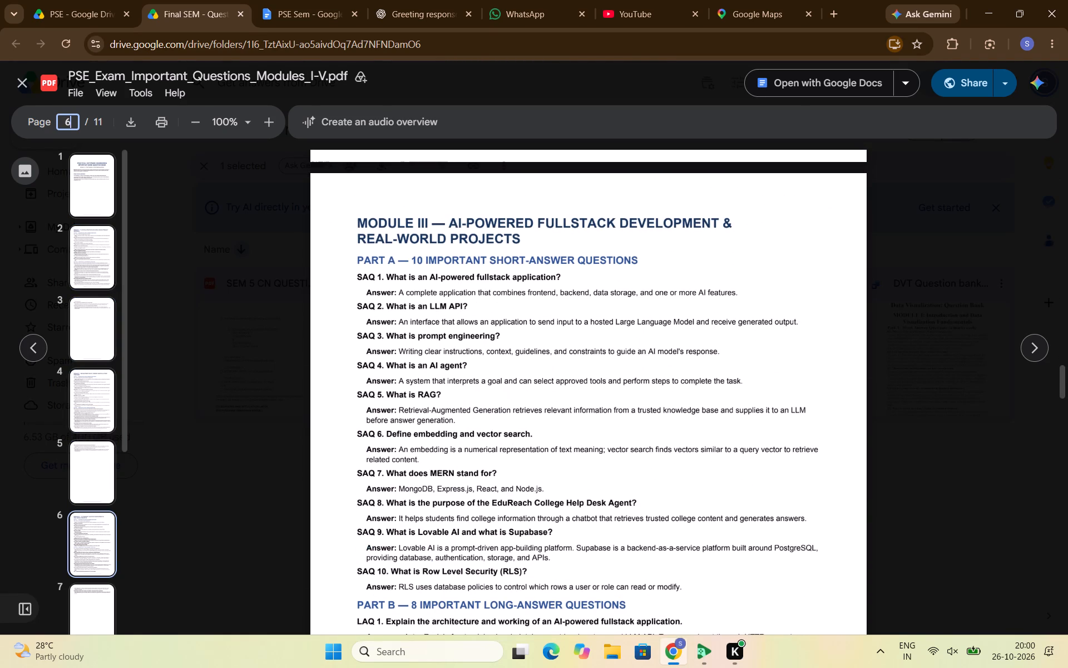
{"action": "left_click_drag", "start_coordinate": [377, 278], "coordinate": [568, 278]}
{"action": "key", "text": "ctrl+c"}
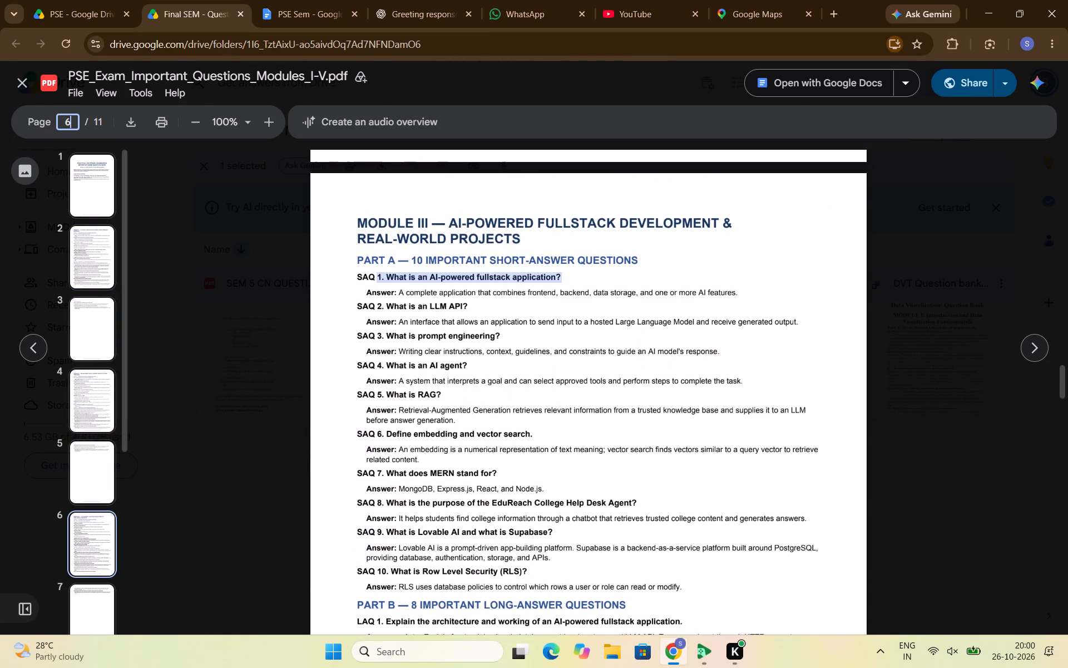
{"action": "left_click", "coordinate": [303, 0]}
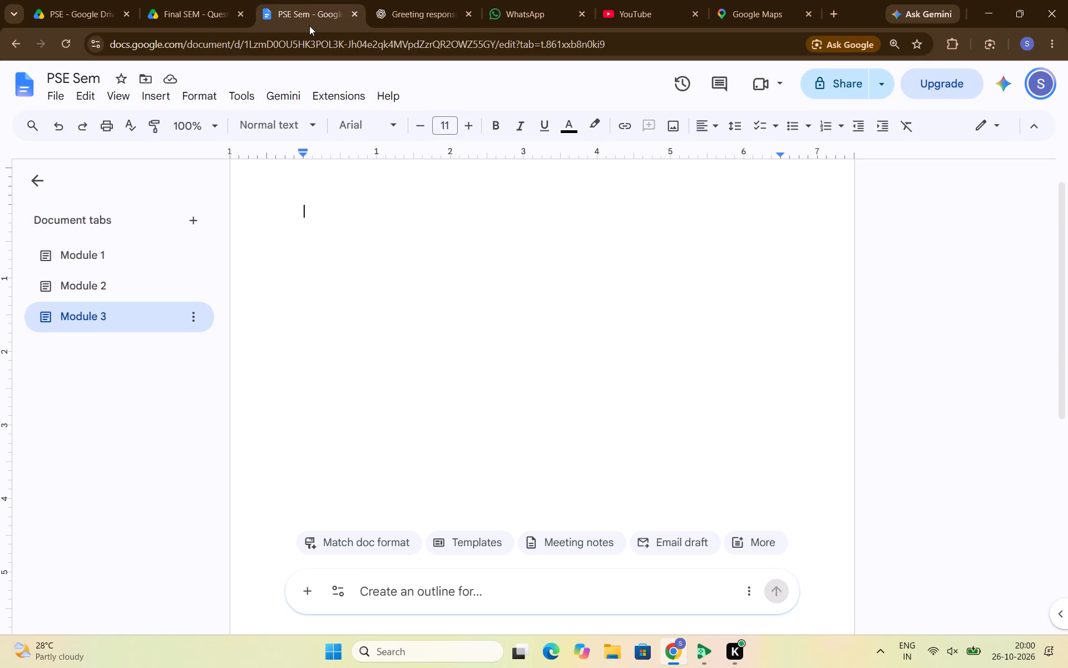
{"action": "key", "text": "ctrl+v"}
{"action": "left_click", "coordinate": [330, 222]}
{"action": "right_click", "coordinate": [329, 215]}
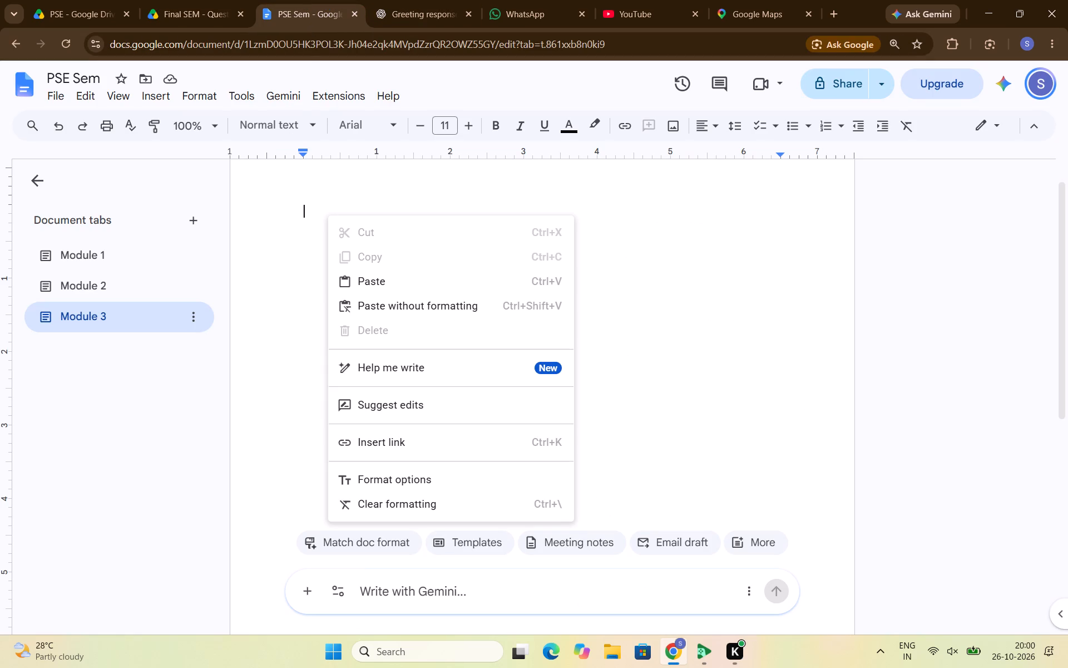
{"action": "left_click", "coordinate": [374, 283]}
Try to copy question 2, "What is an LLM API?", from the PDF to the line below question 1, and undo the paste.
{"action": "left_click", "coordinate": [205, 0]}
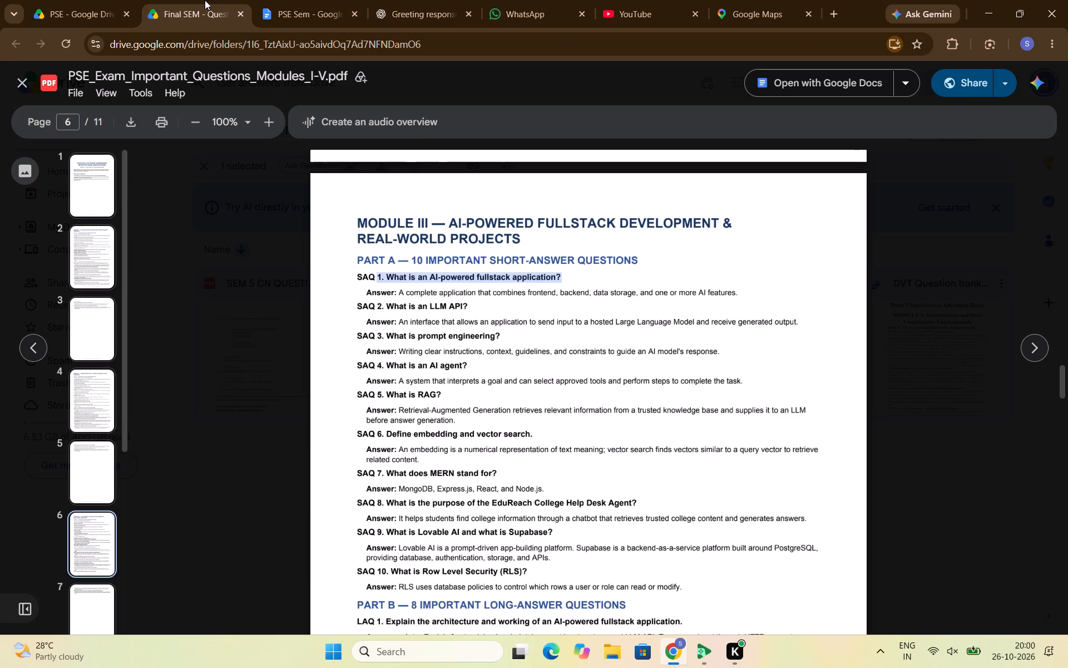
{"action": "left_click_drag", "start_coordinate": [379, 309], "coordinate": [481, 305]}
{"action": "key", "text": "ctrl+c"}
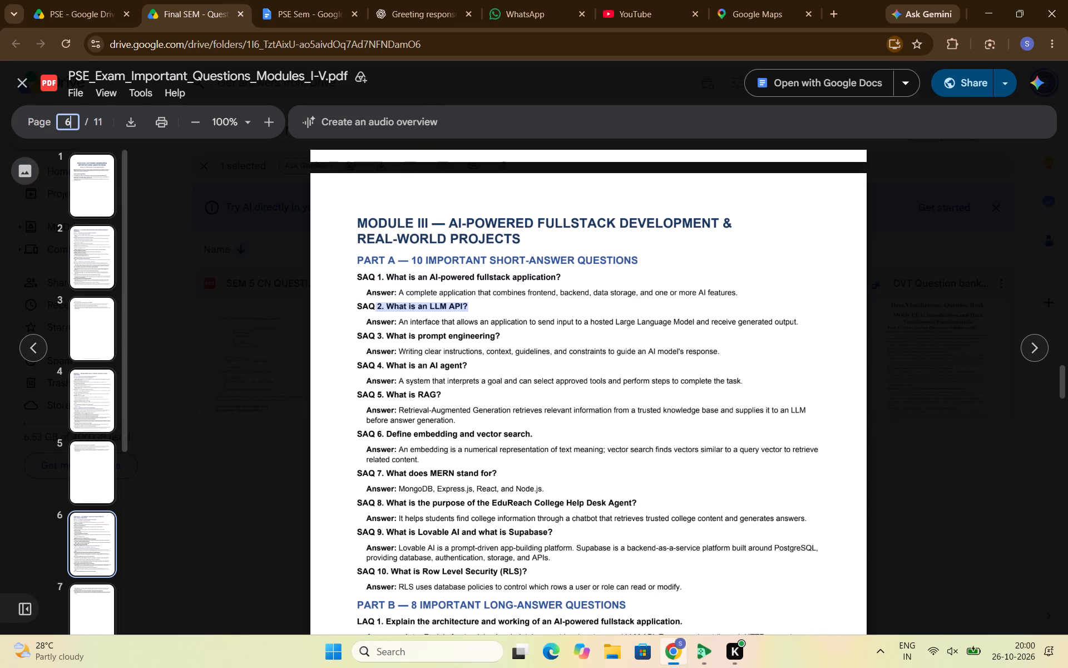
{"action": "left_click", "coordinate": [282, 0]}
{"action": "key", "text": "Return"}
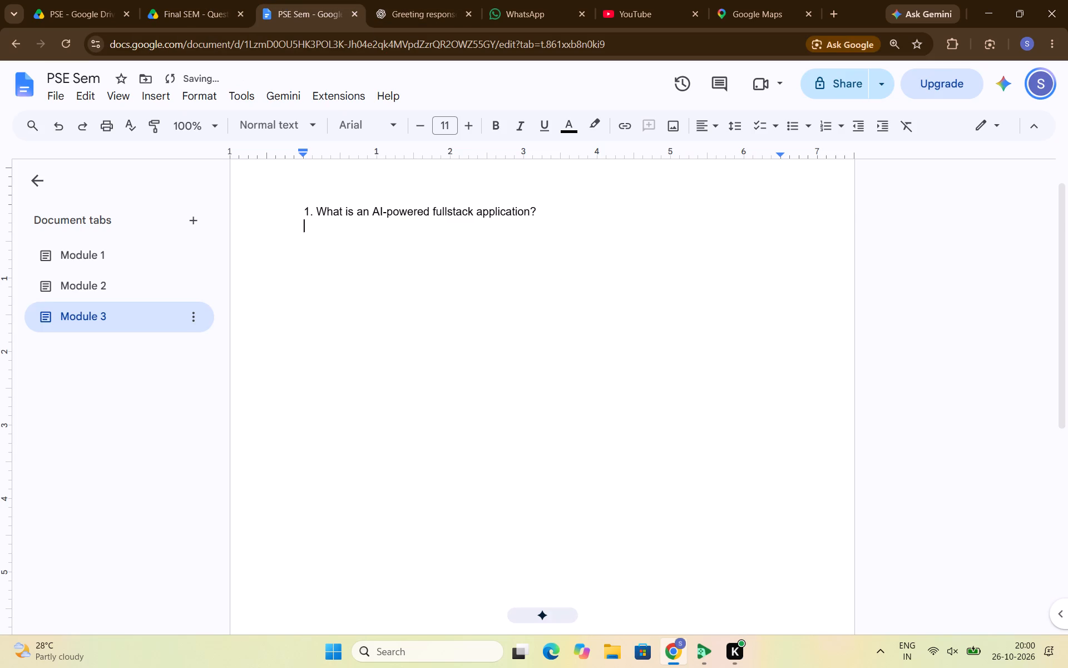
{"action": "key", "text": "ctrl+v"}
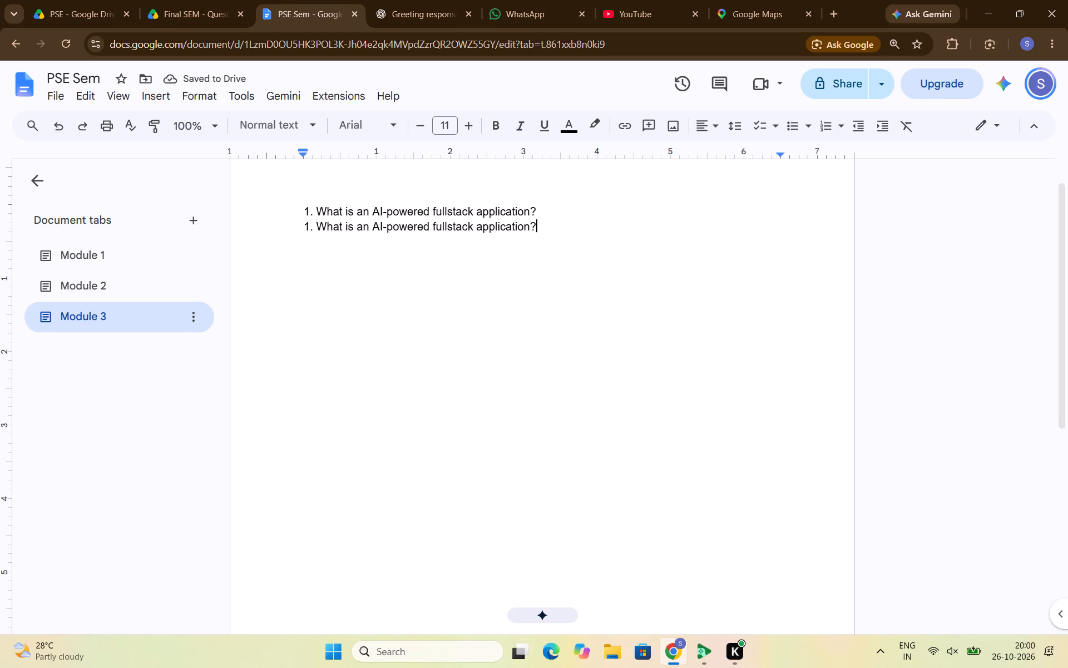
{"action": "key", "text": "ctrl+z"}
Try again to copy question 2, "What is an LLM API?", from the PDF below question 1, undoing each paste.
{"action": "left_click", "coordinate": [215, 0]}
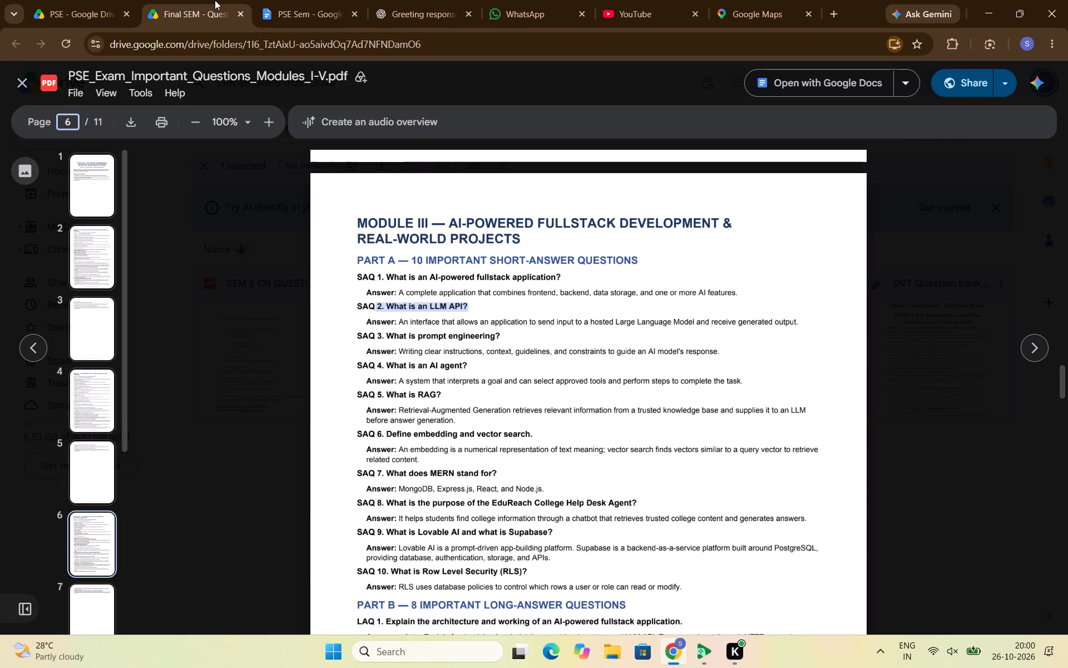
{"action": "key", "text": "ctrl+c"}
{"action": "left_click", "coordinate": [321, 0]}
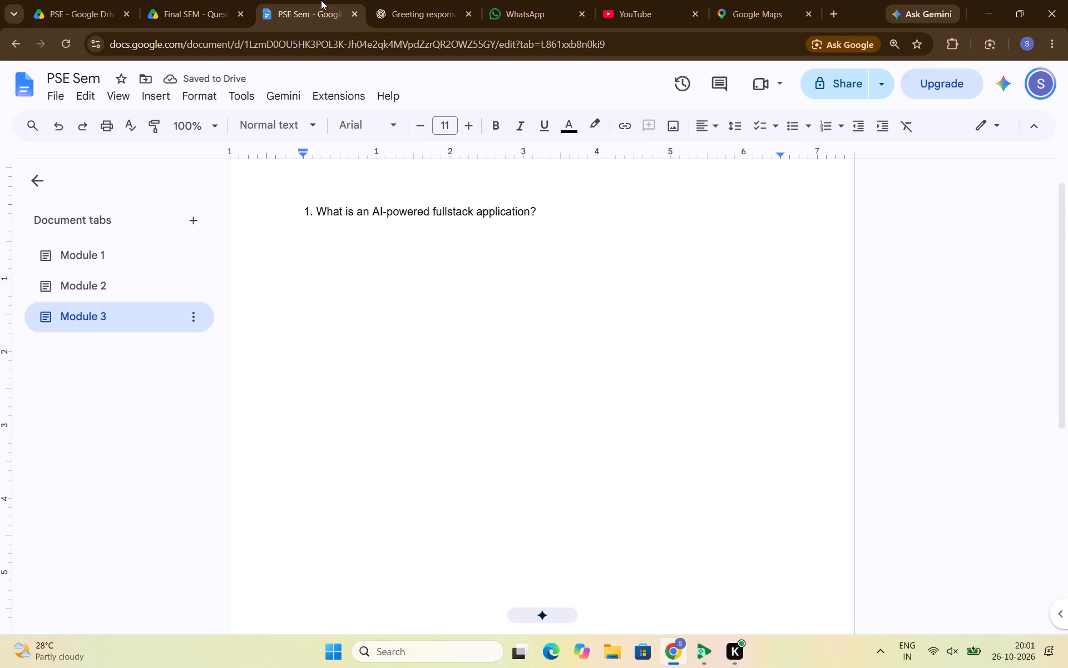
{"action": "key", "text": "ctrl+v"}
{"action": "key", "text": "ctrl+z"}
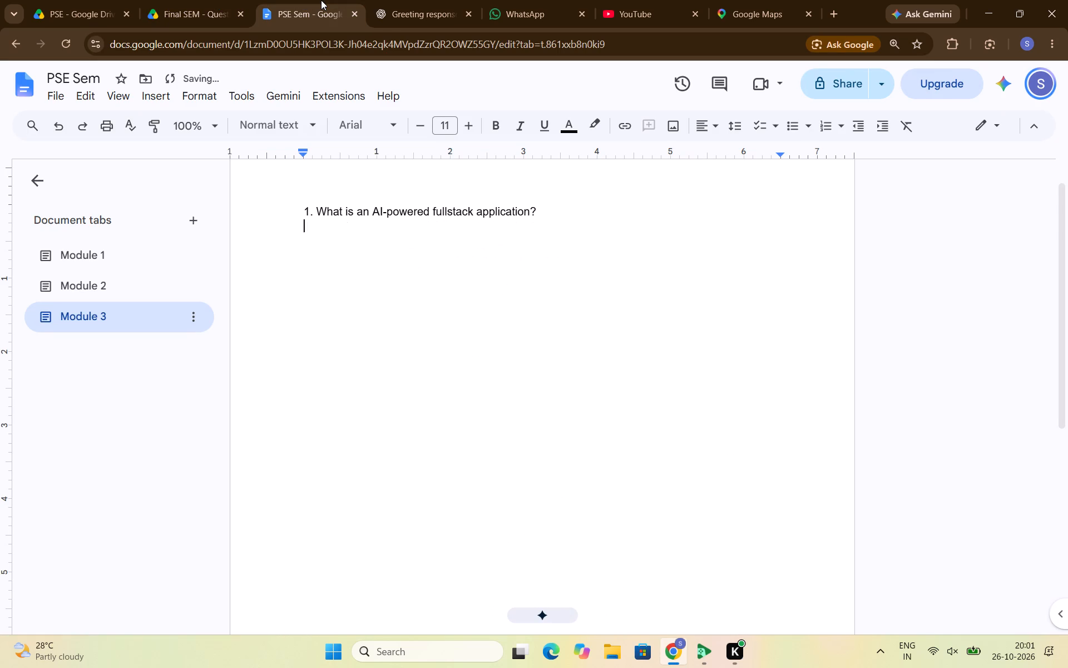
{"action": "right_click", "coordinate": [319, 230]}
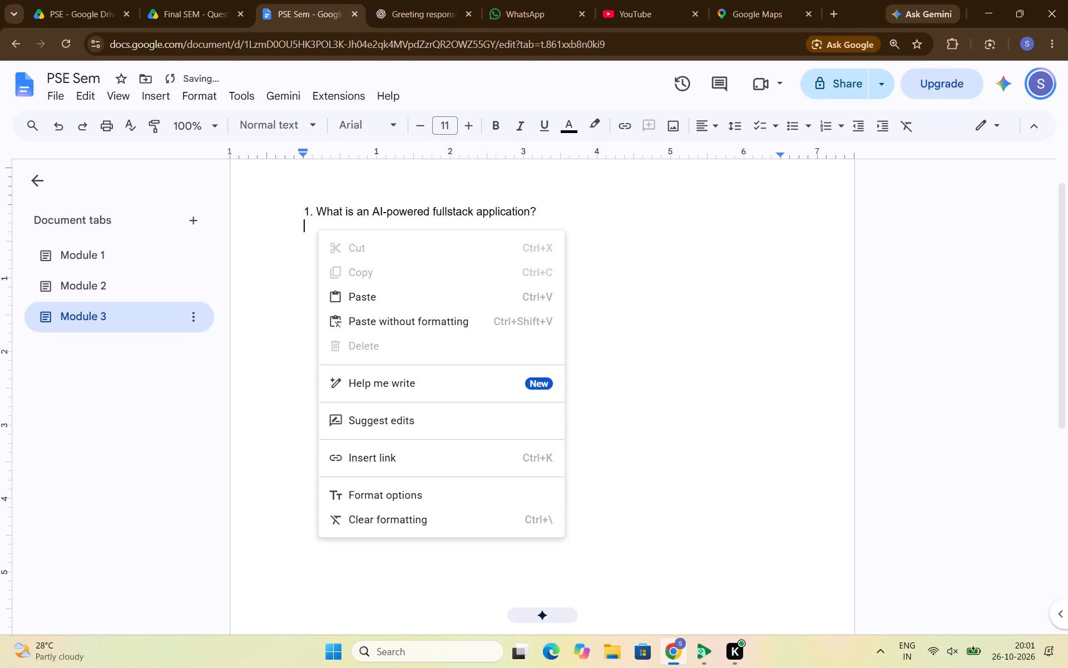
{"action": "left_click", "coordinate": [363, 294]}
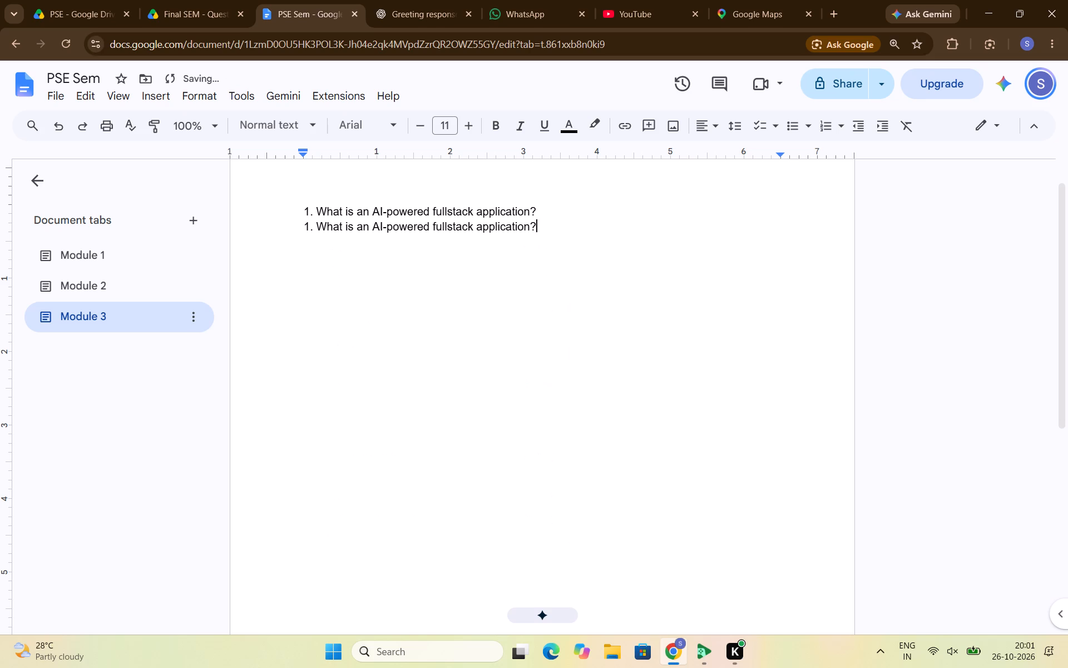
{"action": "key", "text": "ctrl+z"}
Copy "2. What is an LLM API?" from the PDF to the line below question 1 in Module 3 and start a new line.
{"action": "left_click", "coordinate": [190, 0]}
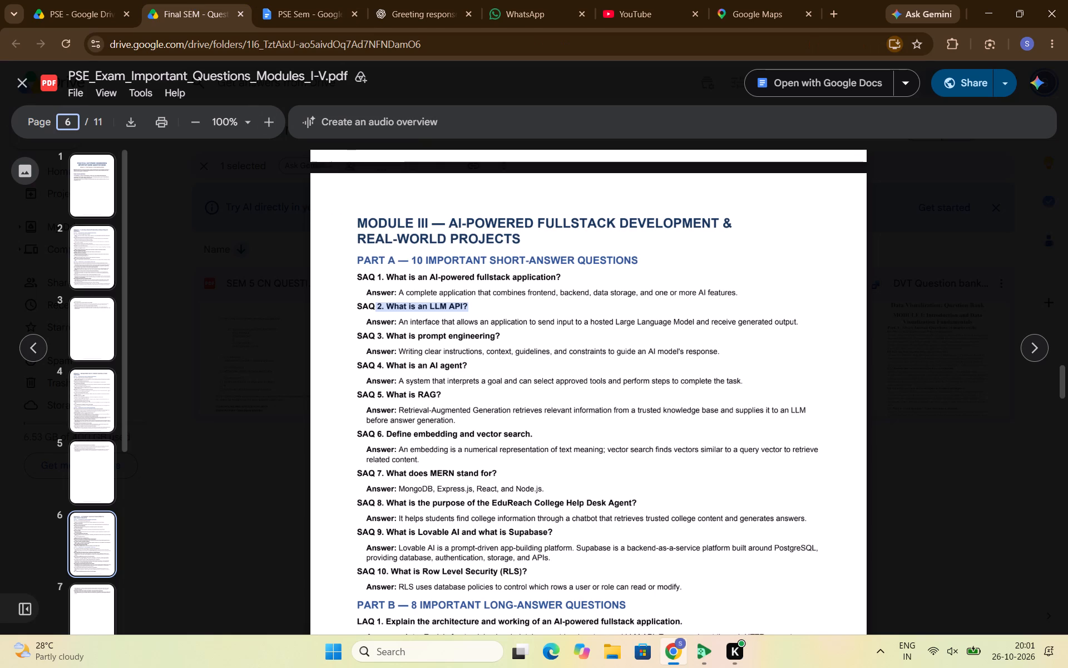
{"action": "right_click", "coordinate": [414, 307]}
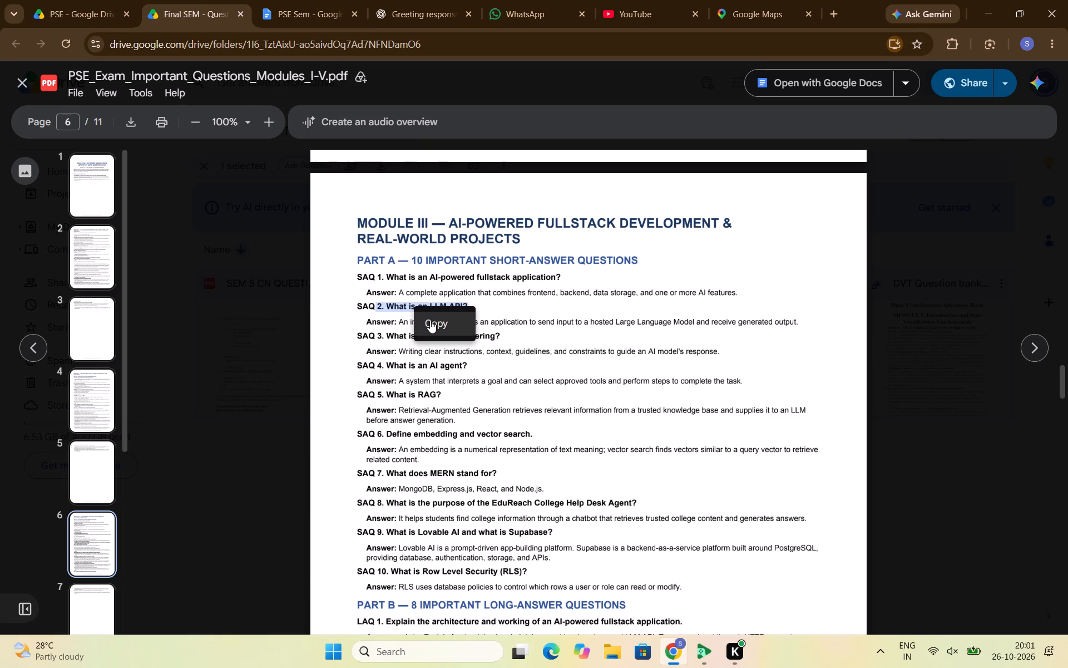
{"action": "left_click", "coordinate": [430, 321]}
{"action": "left_click", "coordinate": [304, 6]}
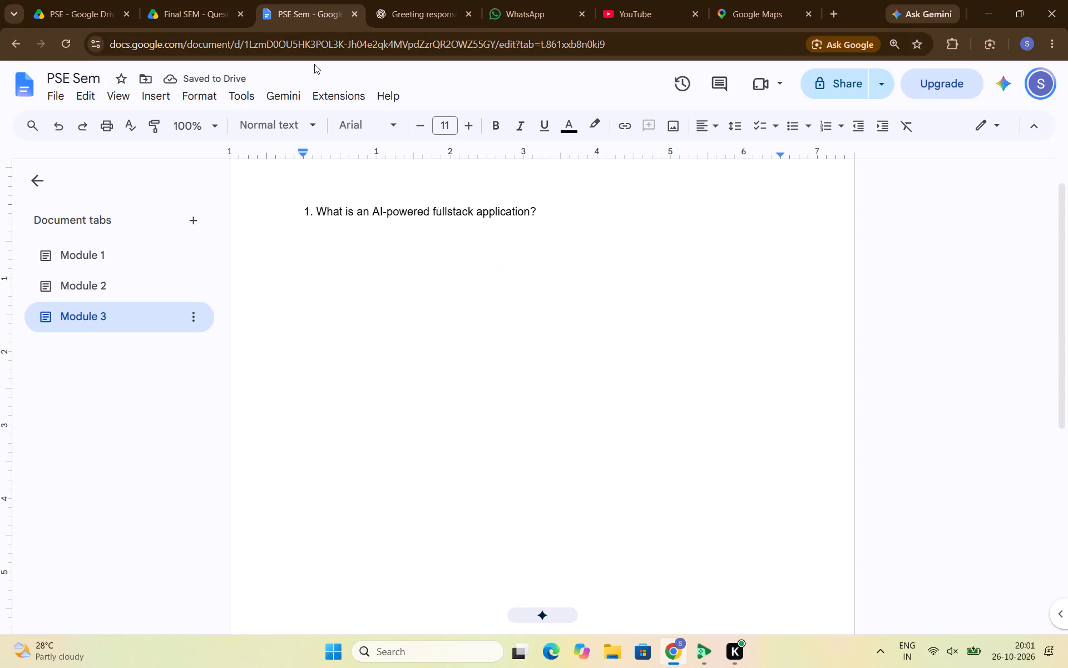
{"action": "key", "text": "ctrl+v"}
{"action": "key", "text": "Return"}
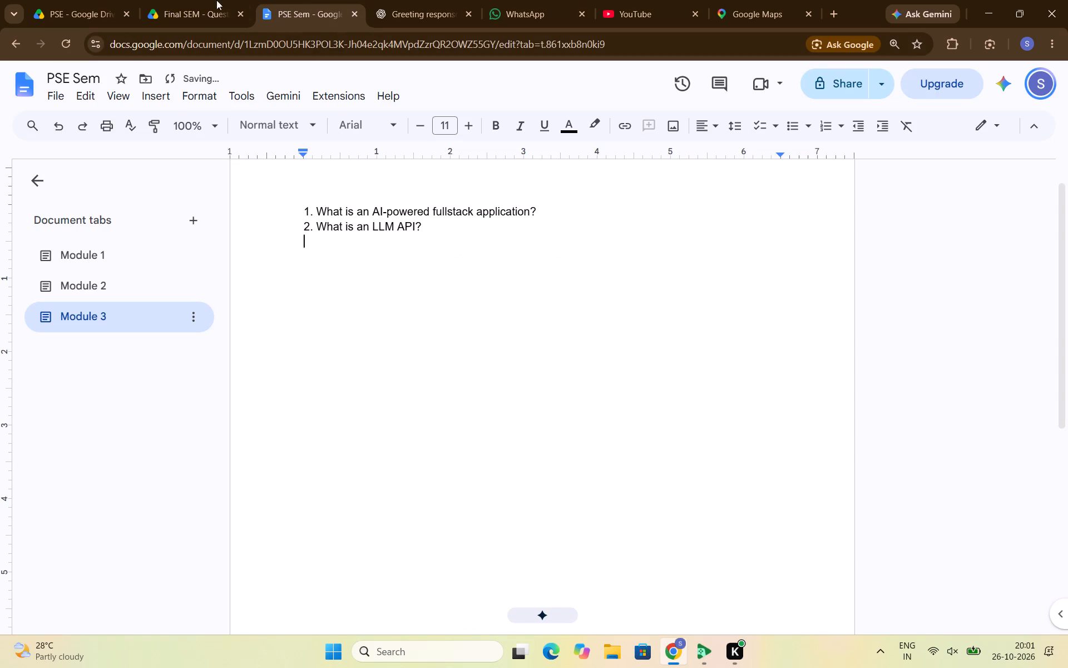
Copy "3. What is prompt engineering?" without its SAQ prefix from the PDF to the line below question 2 in the document.
{"action": "left_click", "coordinate": [182, 0]}
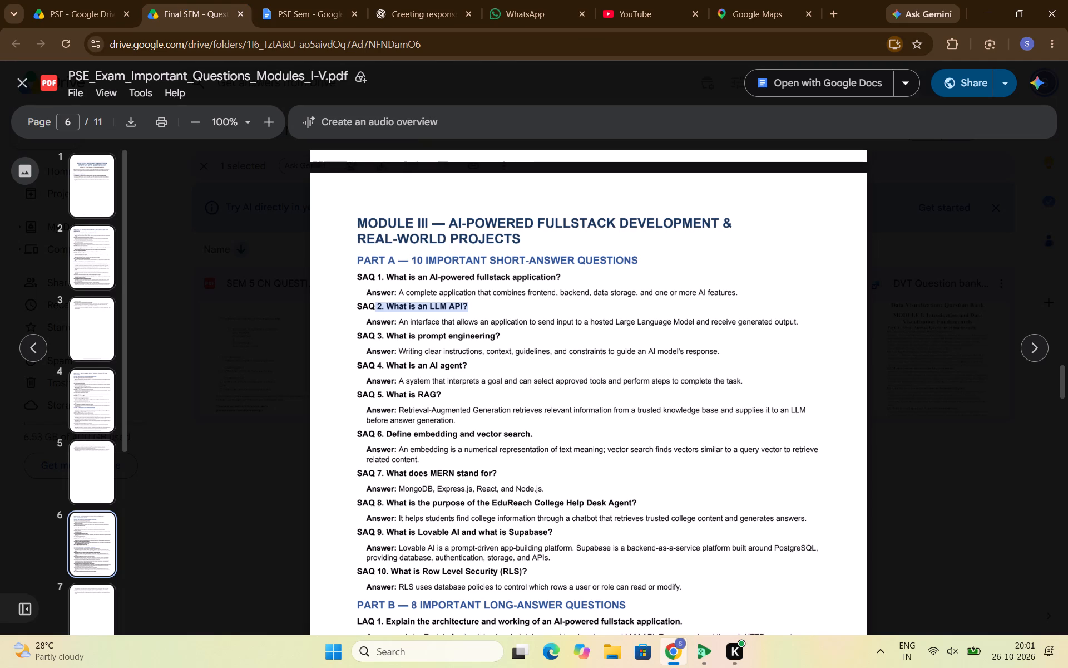
{"action": "left_click_drag", "start_coordinate": [376, 338], "coordinate": [453, 339]}
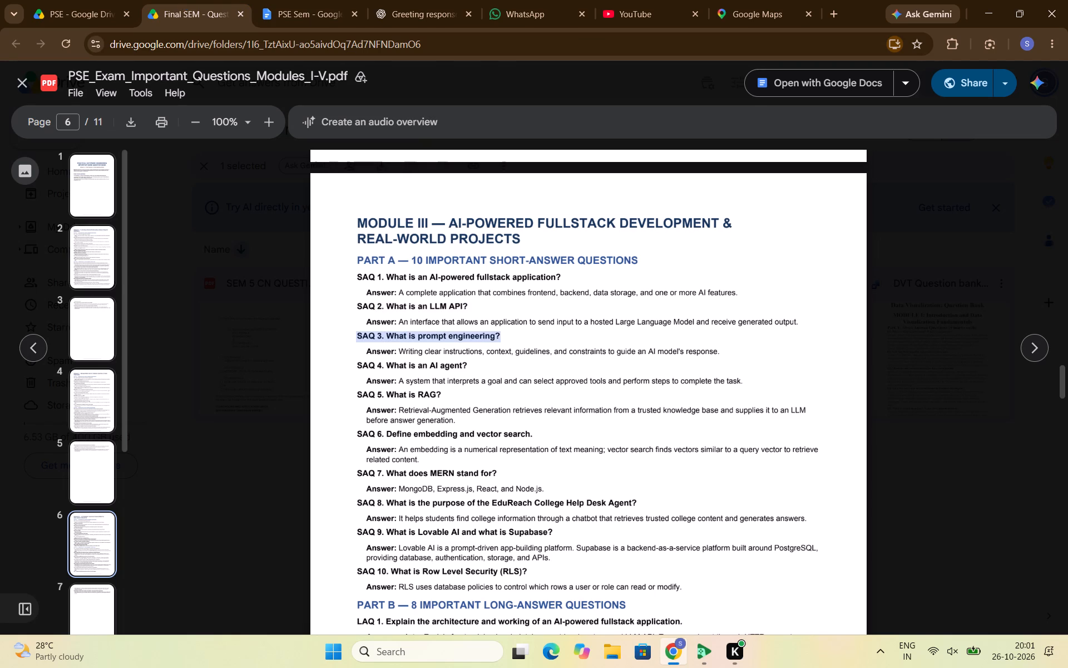
{"action": "left_click", "coordinate": [378, 335]}
{"action": "left_click_drag", "start_coordinate": [378, 335], "coordinate": [502, 337]}
{"action": "key", "text": "ctrl+c"}
{"action": "left_click", "coordinate": [329, 0]}
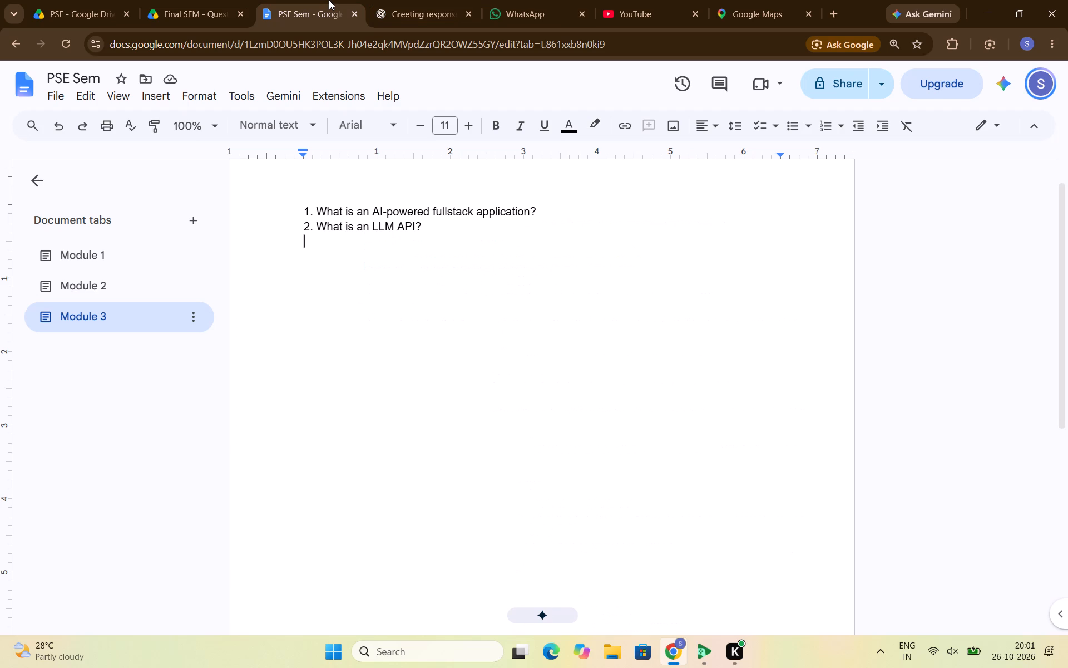
{"action": "key", "text": "ctrl+v"}
Copy the full heading "SAQ 4. What is an AI agent?" from the PDF to a new line below question 3 in the document.
{"action": "left_click", "coordinate": [197, 0]}
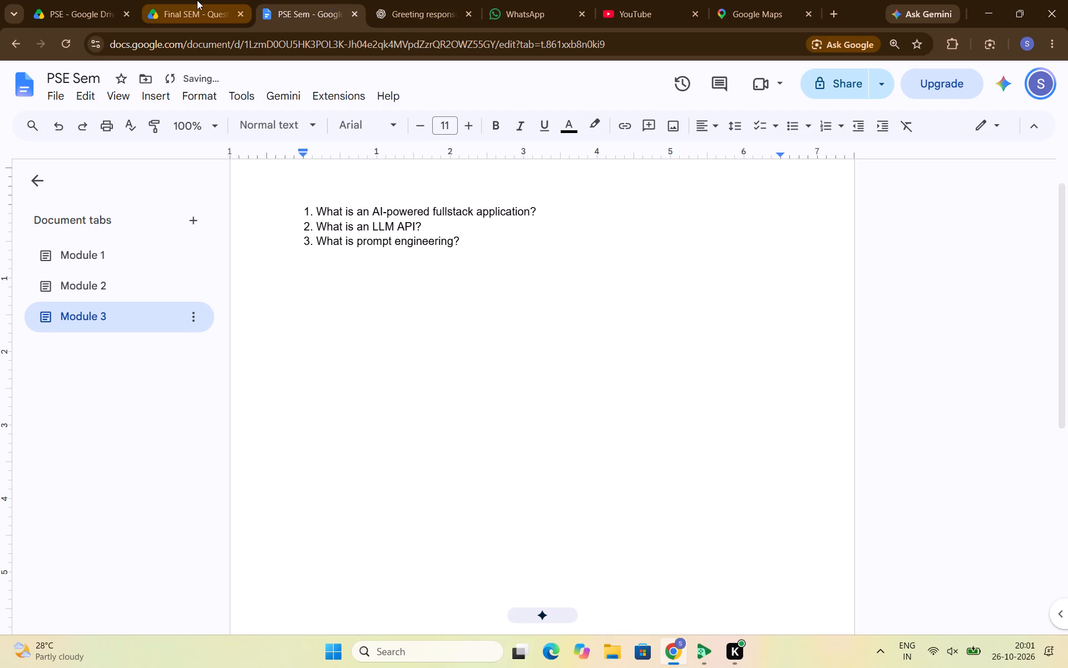
{"action": "left_click_drag", "start_coordinate": [376, 364], "coordinate": [403, 364]}
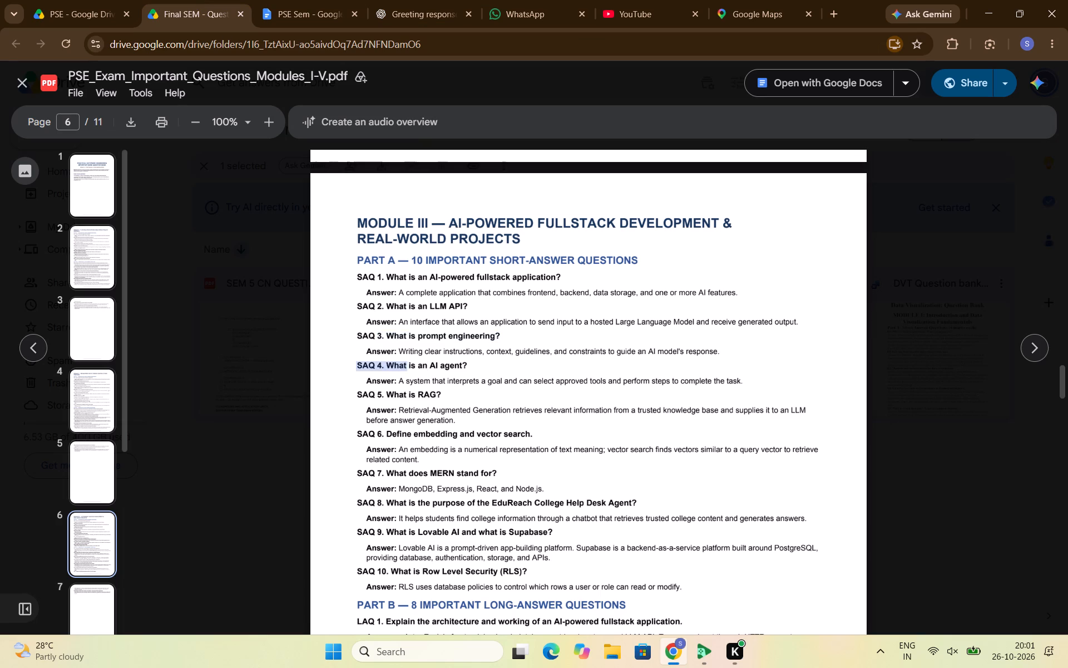
{"action": "left_click_drag", "start_coordinate": [403, 364], "coordinate": [470, 360]}
{"action": "key", "text": "ctrl+c"}
{"action": "left_click", "coordinate": [299, 0]}
{"action": "key", "text": "Return"}
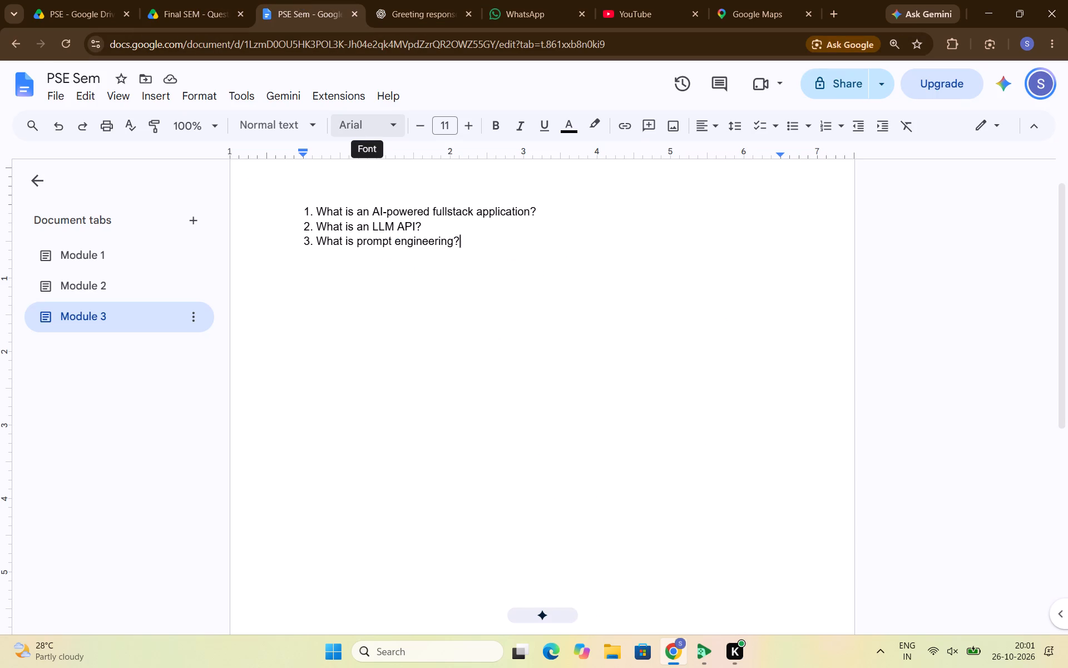
{"action": "key", "text": "ctrl+v"}
Remove the "SAQ" prefix and its space from question 4 so the line begins with "4.".
{"action": "key", "text": "Left"}
{"action": "key", "text": "Left"}
{"action": "key", "text": "Left"}
{"action": "key", "text": "Left"}
{"action": "key", "text": "Left"}
{"action": "key", "text": "Left"}
{"action": "key", "text": "Left"}
{"action": "key", "text": "Left"}
{"action": "key", "text": "Left"}
{"action": "key", "text": "Left"}
{"action": "key", "text": "Left"}
{"action": "key", "text": "Left"}
{"action": "key", "text": "Left"}
{"action": "key", "text": "Left"}
{"action": "key", "text": "Left"}
{"action": "key", "text": "Left"}
{"action": "key", "text": "Left"}
{"action": "key", "text": "Left"}
{"action": "key", "text": "Left"}
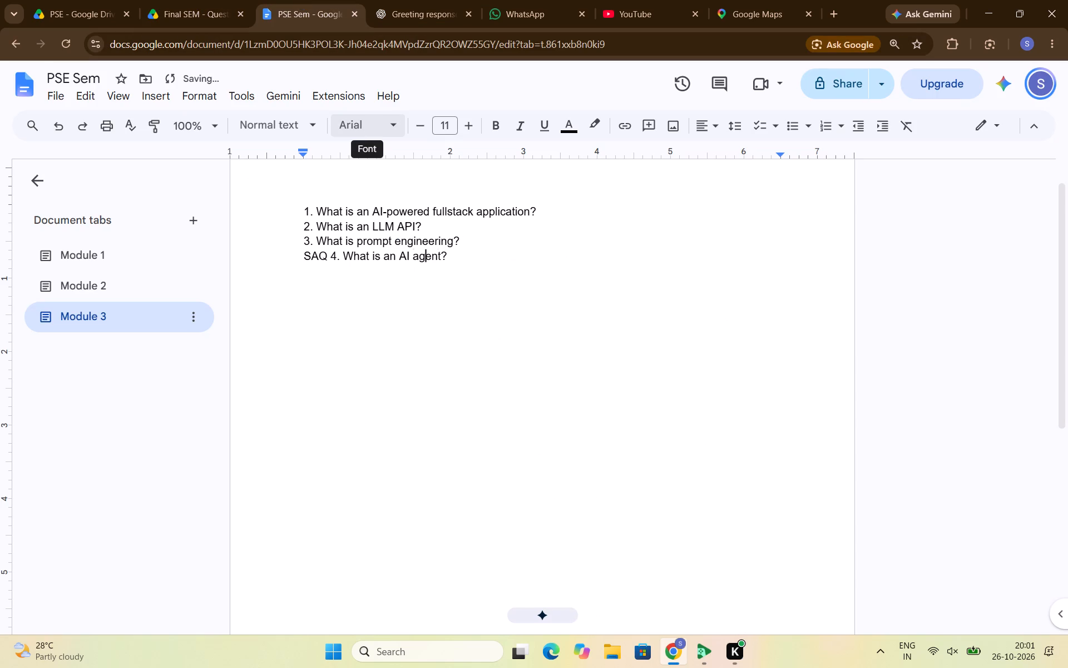
{"action": "key", "text": "Left"}
{"action": "key", "text": "Left"}
{"action": "key", "text": "Left"}
{"action": "key", "text": "Left"}
{"action": "key", "text": "BackSpace"}
{"action": "key", "text": "BackSpace"}
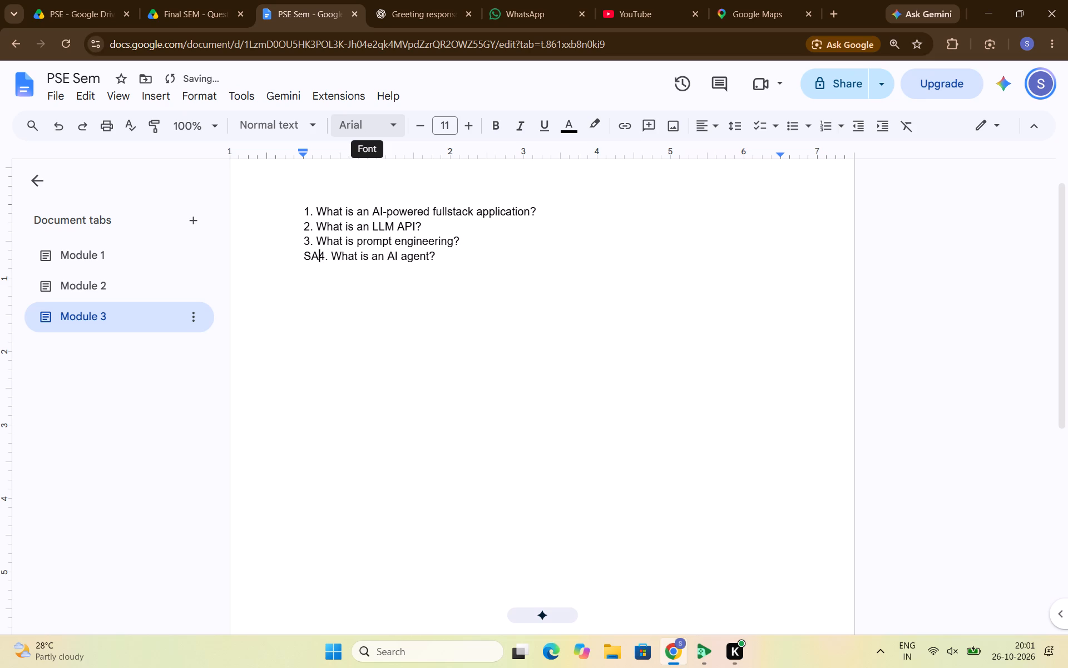
{"action": "key", "text": "BackSpace"}
{"action": "key", "text": "BackSpace"}
Copy "5. What is RAG?" from the PDF to a new line below question 4 in the document's Module 3 tab.
{"action": "left_click", "coordinate": [198, 0]}
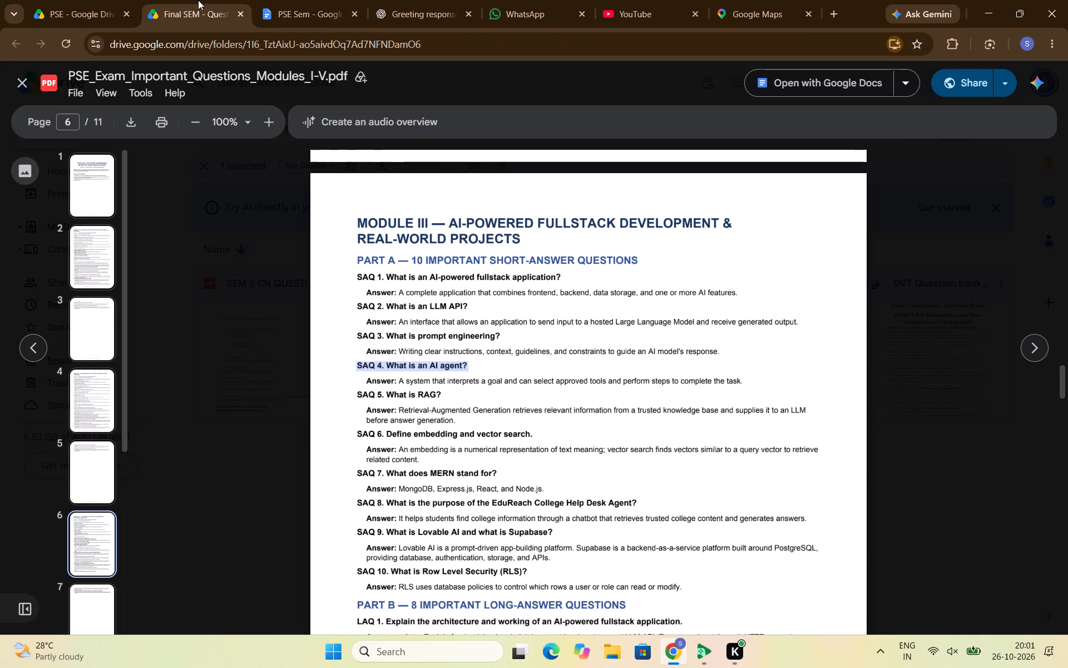
{"action": "scroll", "coordinate": [419, 409], "scroll_direction": "down", "scroll_amount": 1}
{"action": "left_click_drag", "start_coordinate": [378, 342], "coordinate": [444, 342]}
{"action": "key", "text": "ctrl+c"}
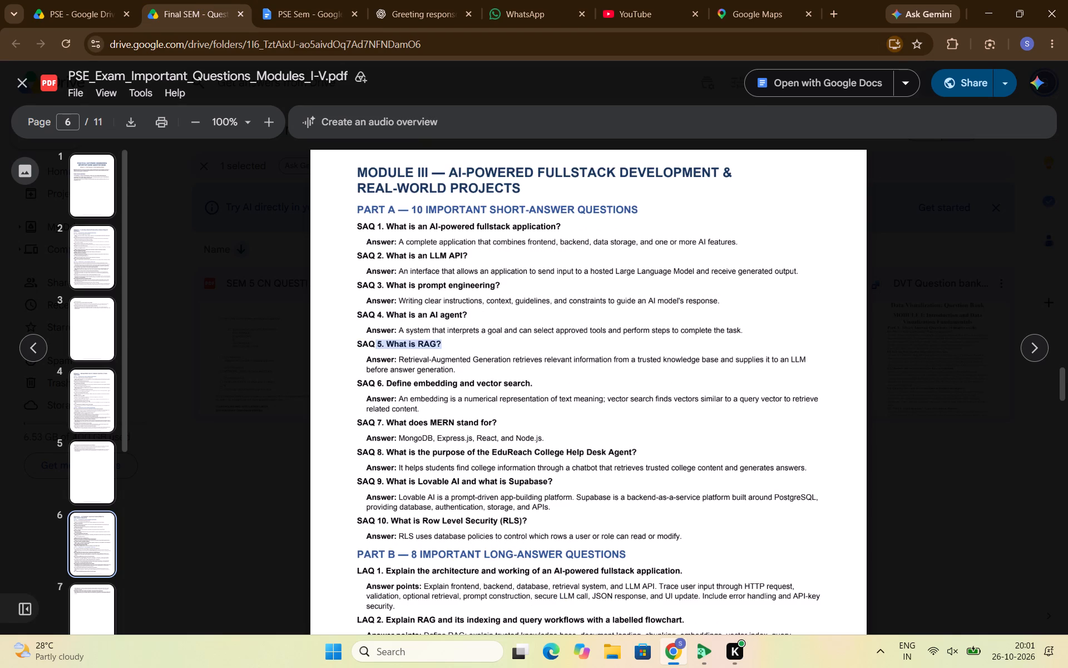
{"action": "left_click", "coordinate": [301, 0]}
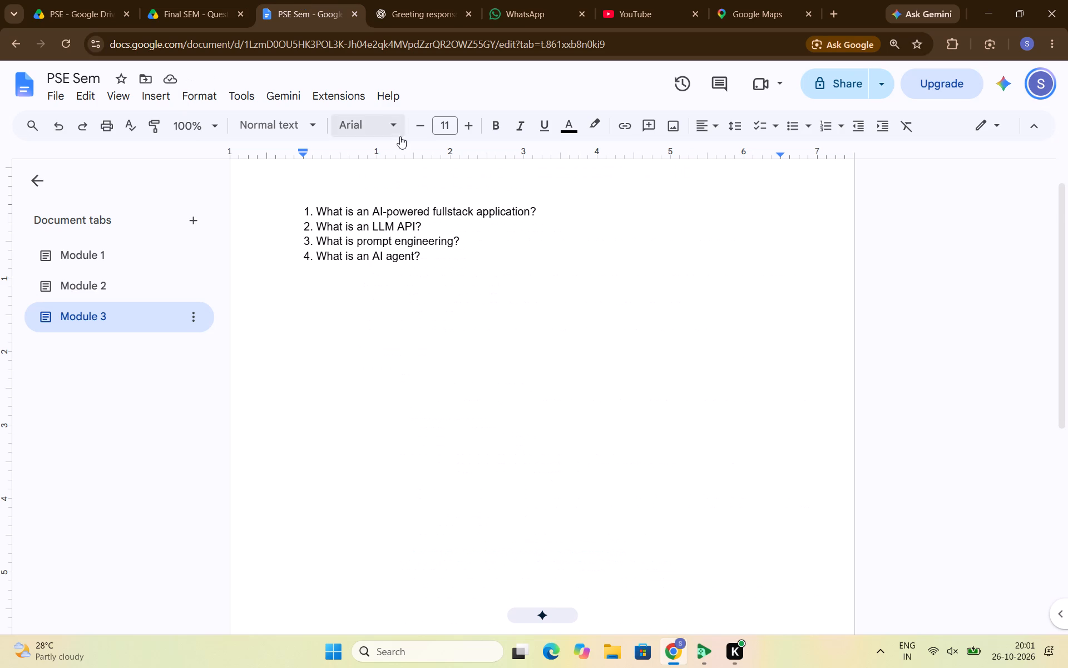
{"action": "left_click", "coordinate": [434, 257]}
{"action": "key", "text": "Return"}
{"action": "key", "text": "ctrl+v"}
Copy "6. Define embedding and vector search." from the PDF to a new line below question 5 in the document.
{"action": "left_click", "coordinate": [190, 0]}
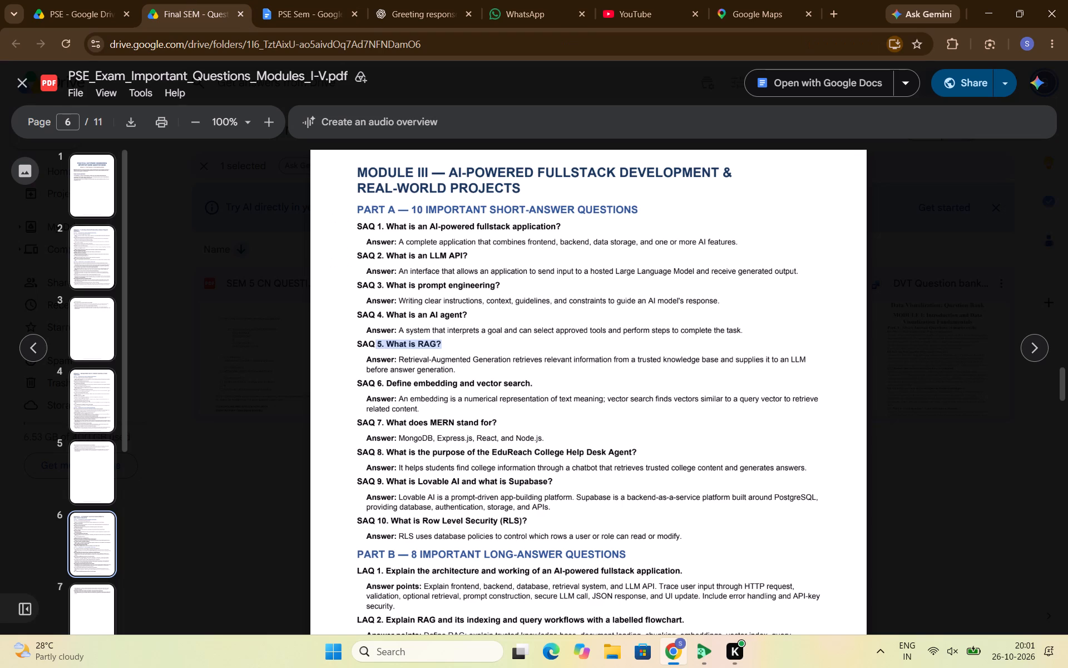
{"action": "left_click_drag", "start_coordinate": [377, 382], "coordinate": [456, 387]}
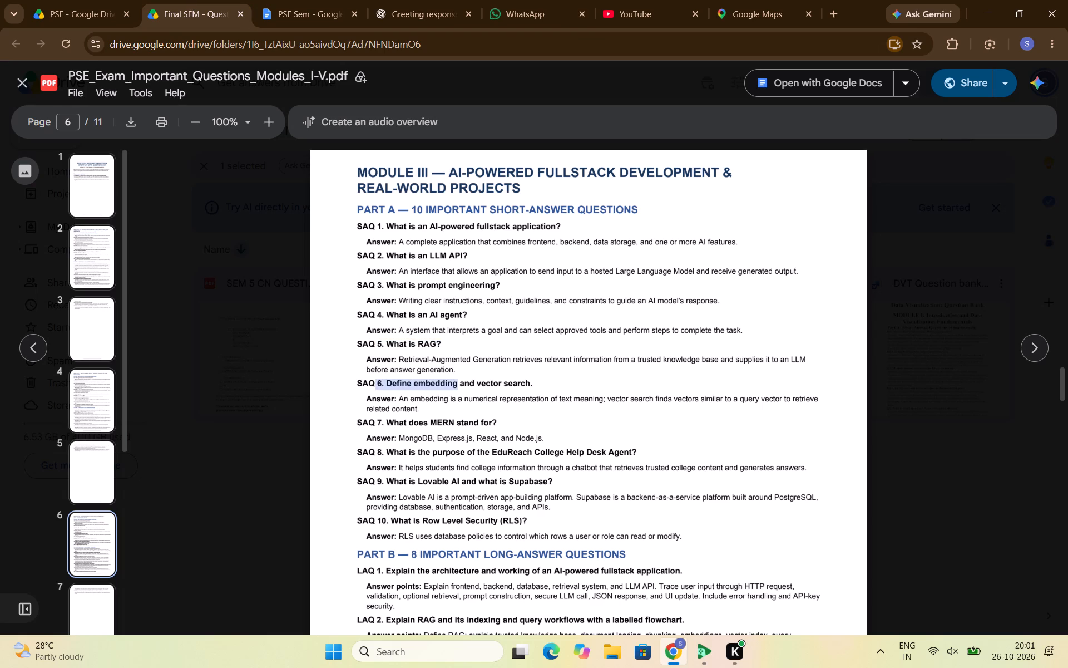
{"action": "left_click_drag", "start_coordinate": [456, 387], "coordinate": [544, 383]}
{"action": "key", "text": "ctrl+c"}
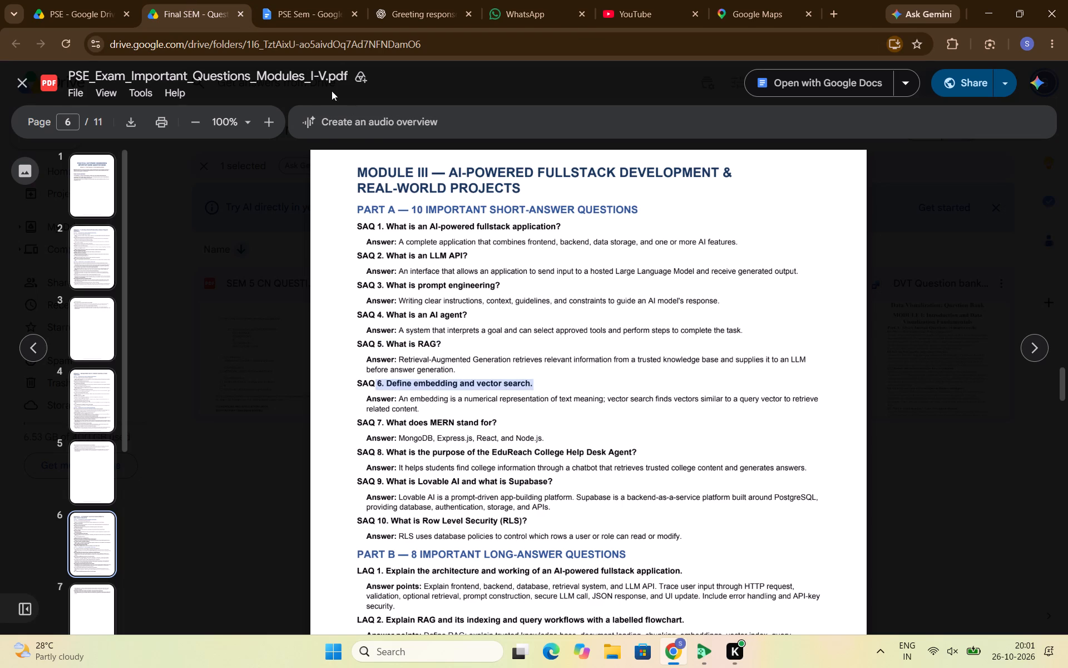
{"action": "left_click", "coordinate": [294, 0]}
{"action": "key", "text": "Return"}
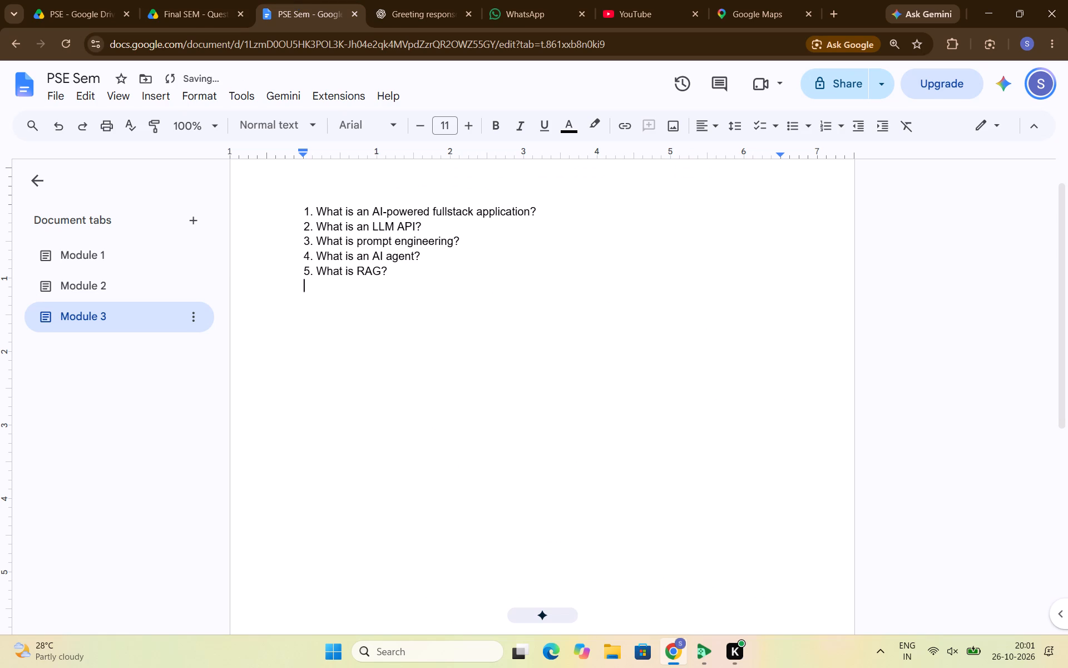
{"action": "key", "text": "ctrl+v"}
Copy "7. What does MERN stand for?" from the PDF to a new line below question 6 in the document.
{"action": "left_click", "coordinate": [182, 0]}
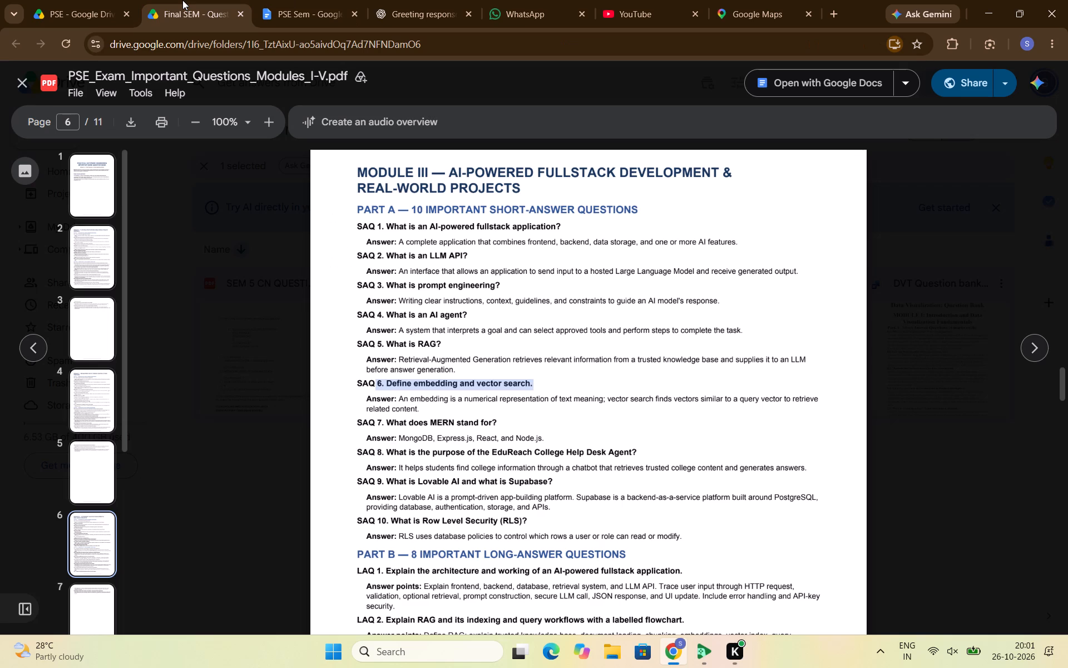
{"action": "left_click_drag", "start_coordinate": [377, 421], "coordinate": [502, 421]}
{"action": "key", "text": "ctrl+c"}
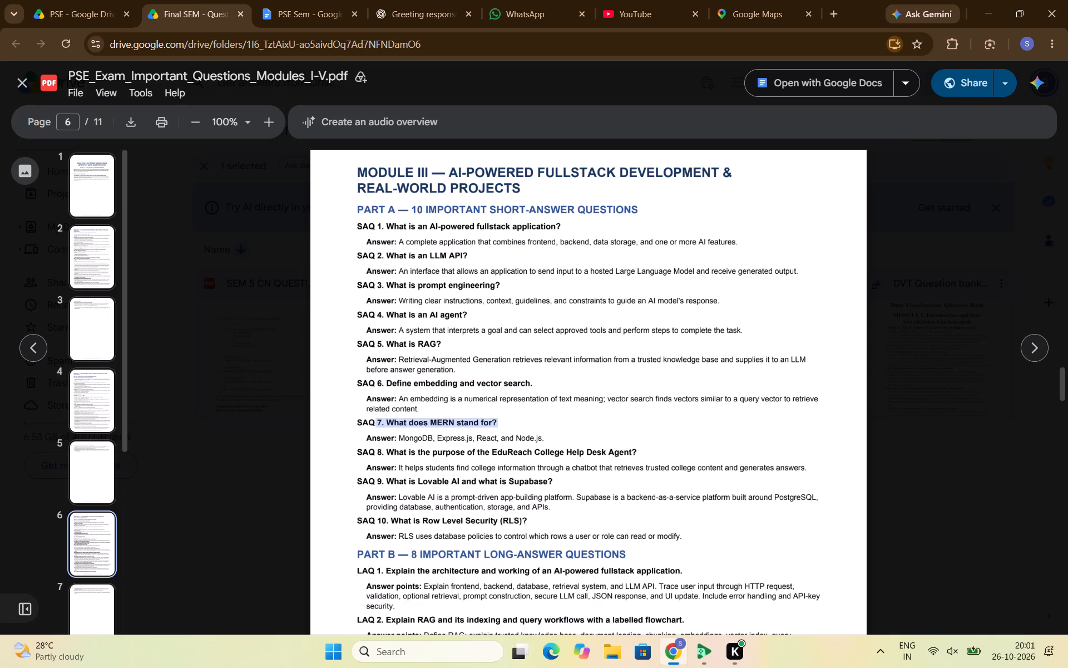
{"action": "left_click", "coordinate": [293, 0]}
{"action": "key", "text": "Return"}
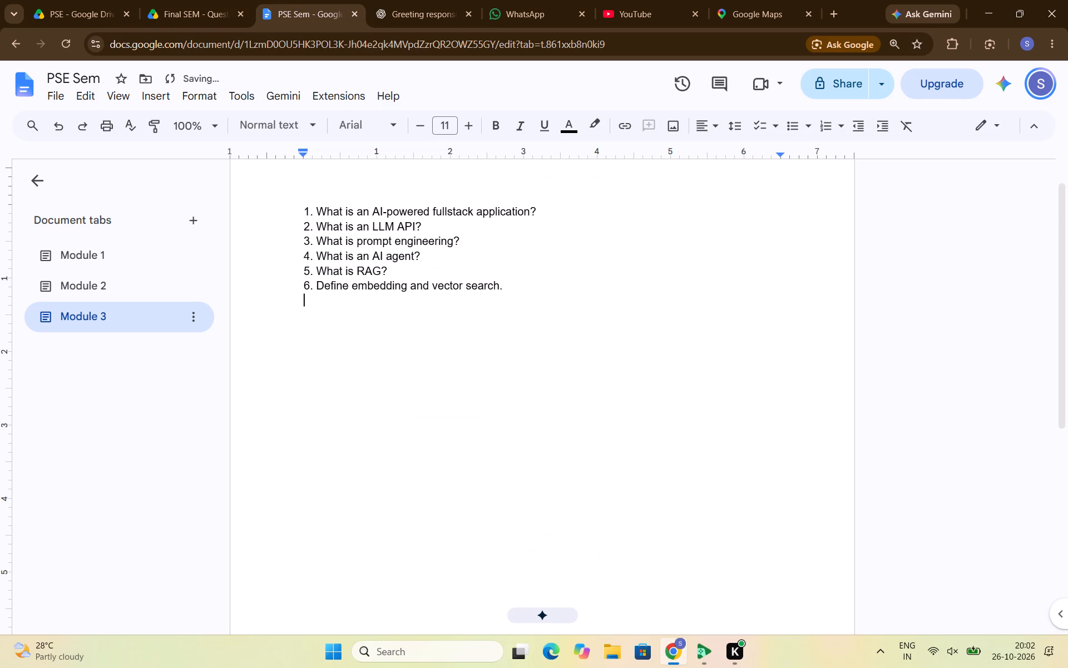
{"action": "key", "text": "ctrl+v"}
Copy "8. What is the purpose of the EduReach College Help Desk Agent?" from the PDF to a new line below question 7.
{"action": "left_click", "coordinate": [186, 0]}
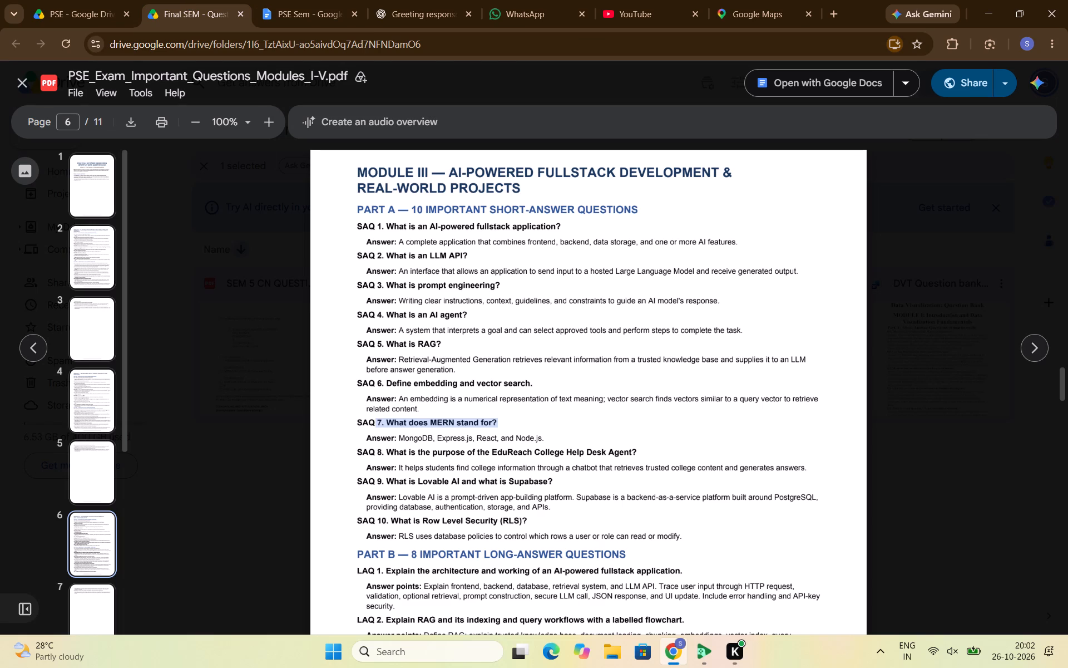
{"action": "left_click_drag", "start_coordinate": [379, 453], "coordinate": [640, 449]}
{"action": "key", "text": "ctrl+c"}
{"action": "left_click", "coordinate": [301, 0]}
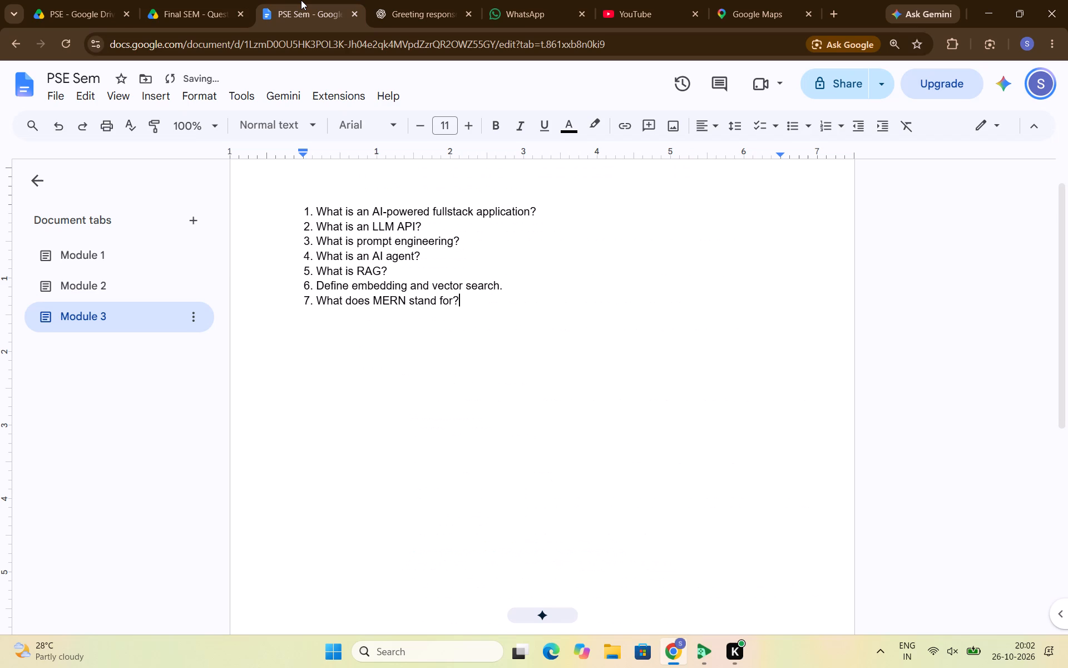
{"action": "key", "text": "Return"}
{"action": "key", "text": "ctrl+v"}
Copy "9. What is Lovable AI and what is Supabase?" from the PDF to a new line below question 8 in the document.
{"action": "left_click", "coordinate": [167, 0]}
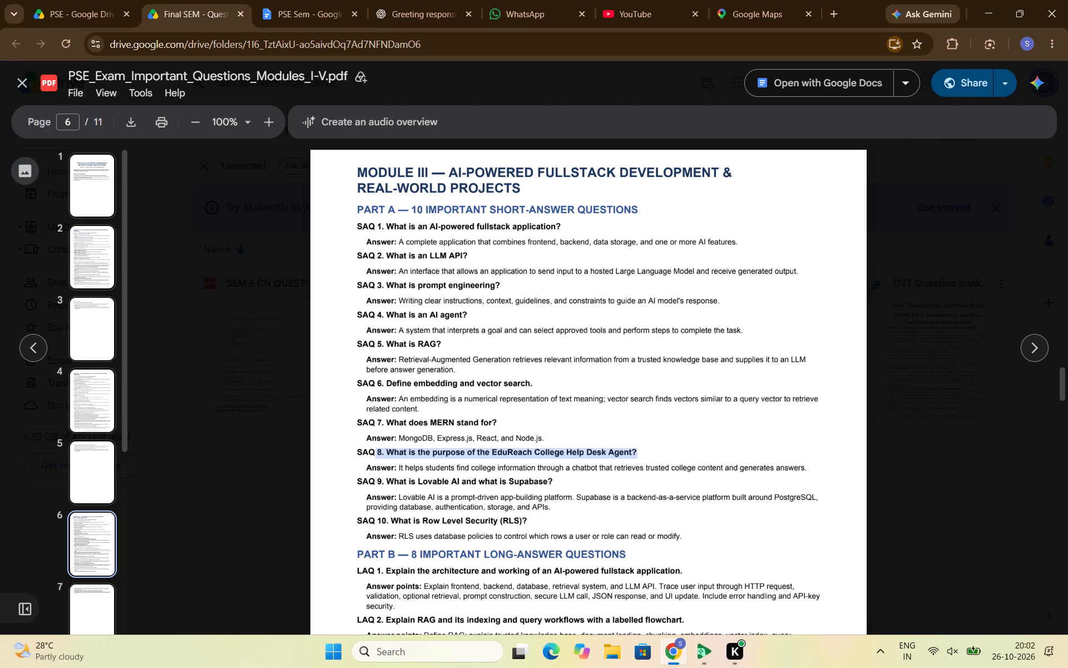
{"action": "left_click_drag", "start_coordinate": [378, 482], "coordinate": [558, 480]}
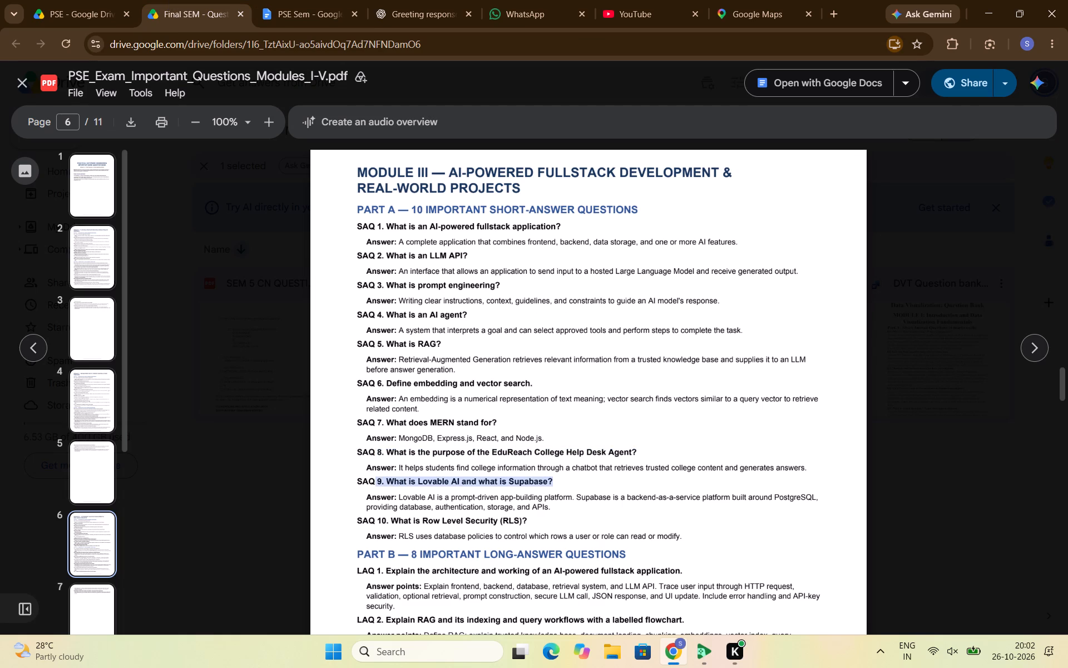
{"action": "left_click_drag", "start_coordinate": [558, 480], "coordinate": [559, 480]}
{"action": "key", "text": "ctrl+c"}
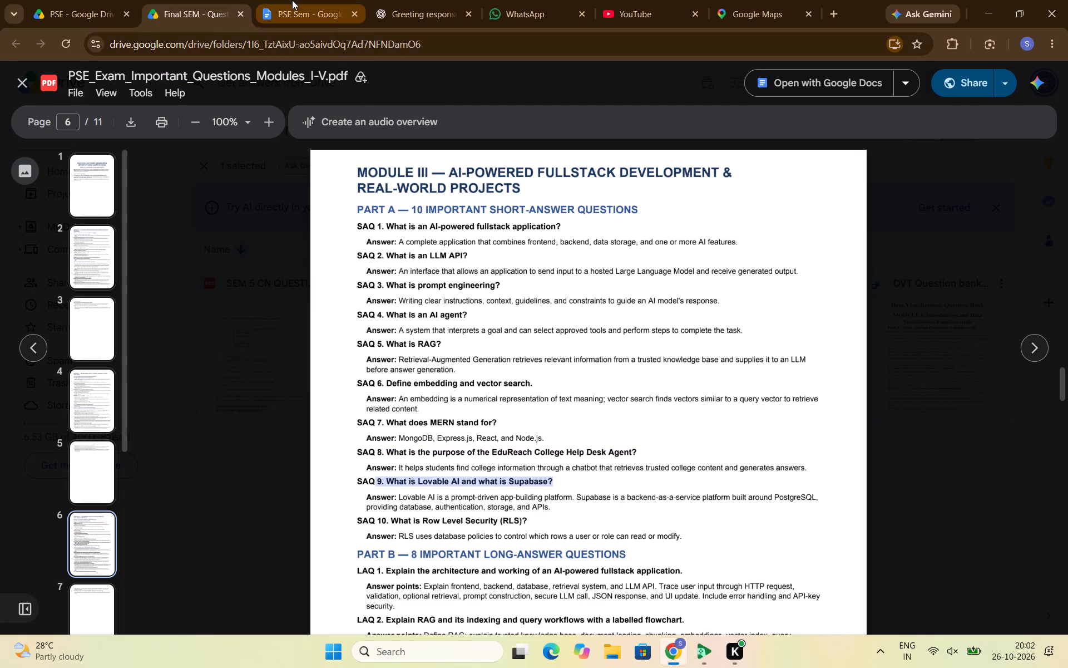
{"action": "left_click", "coordinate": [292, 0]}
{"action": "key", "text": "Return"}
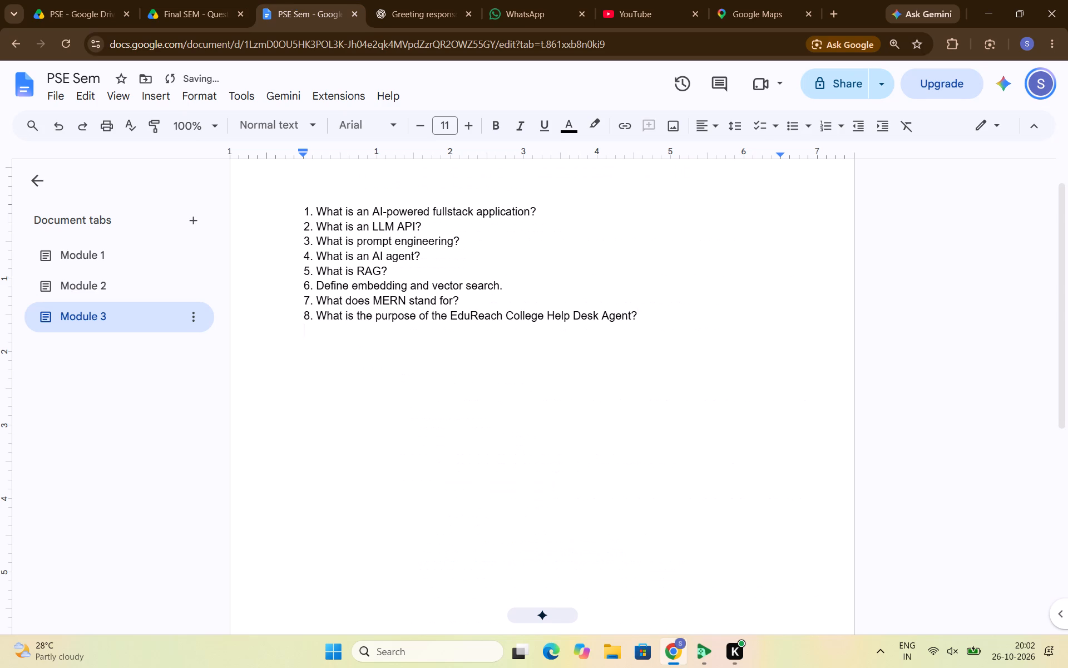
{"action": "key", "text": "ctrl+v"}
Copy "10. What is Row Level Security (RLS)?" from the PDF to a new line below question 9 in the document.
{"action": "left_click", "coordinate": [179, 0]}
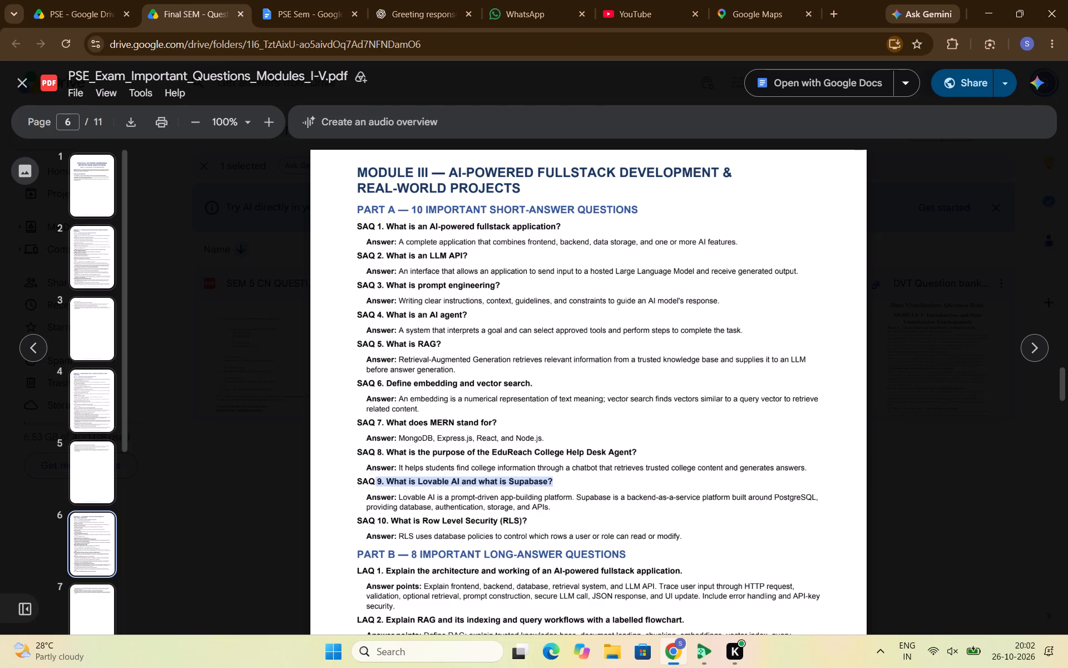
{"action": "left_click_drag", "start_coordinate": [378, 520], "coordinate": [401, 520]}
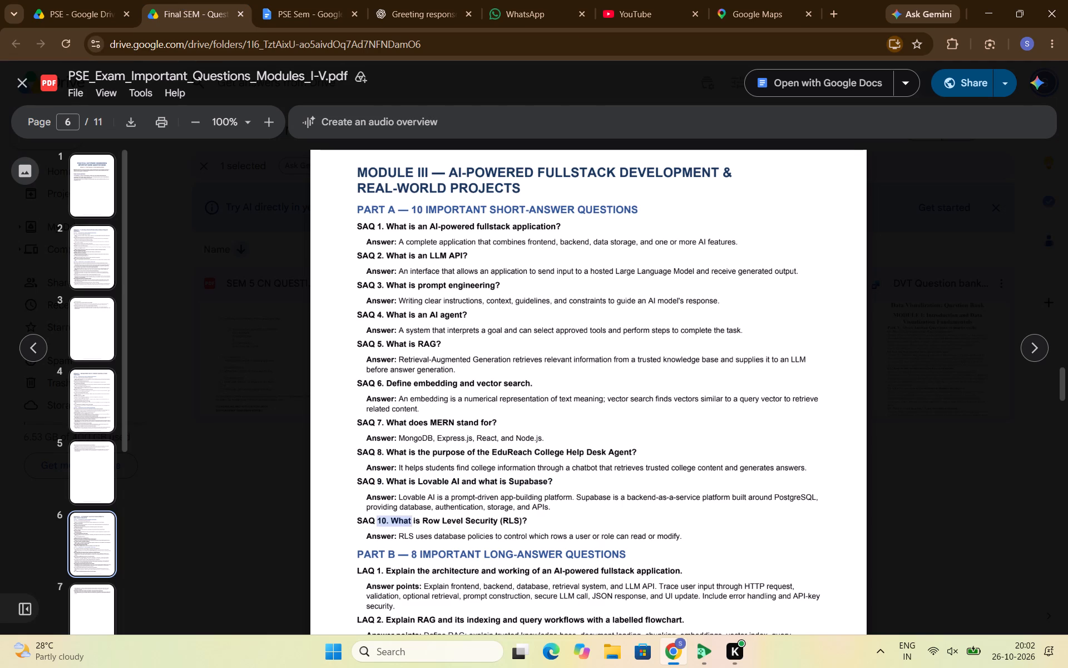
{"action": "left_click_drag", "start_coordinate": [401, 520], "coordinate": [528, 517]}
{"action": "key", "text": "ctrl+c"}
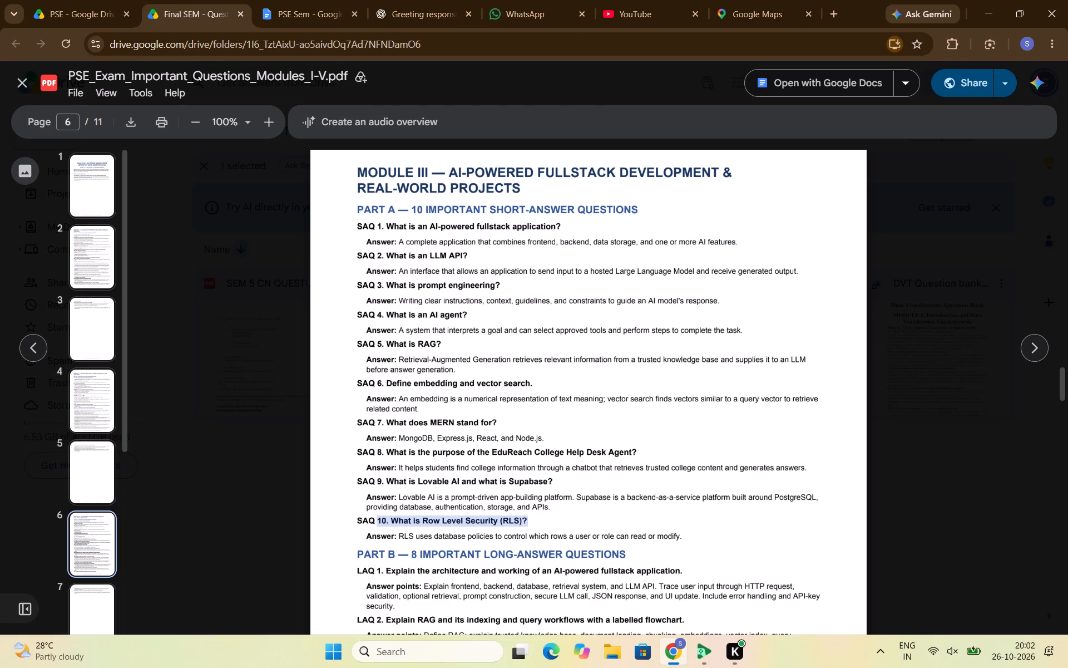
{"action": "left_click", "coordinate": [301, 0]}
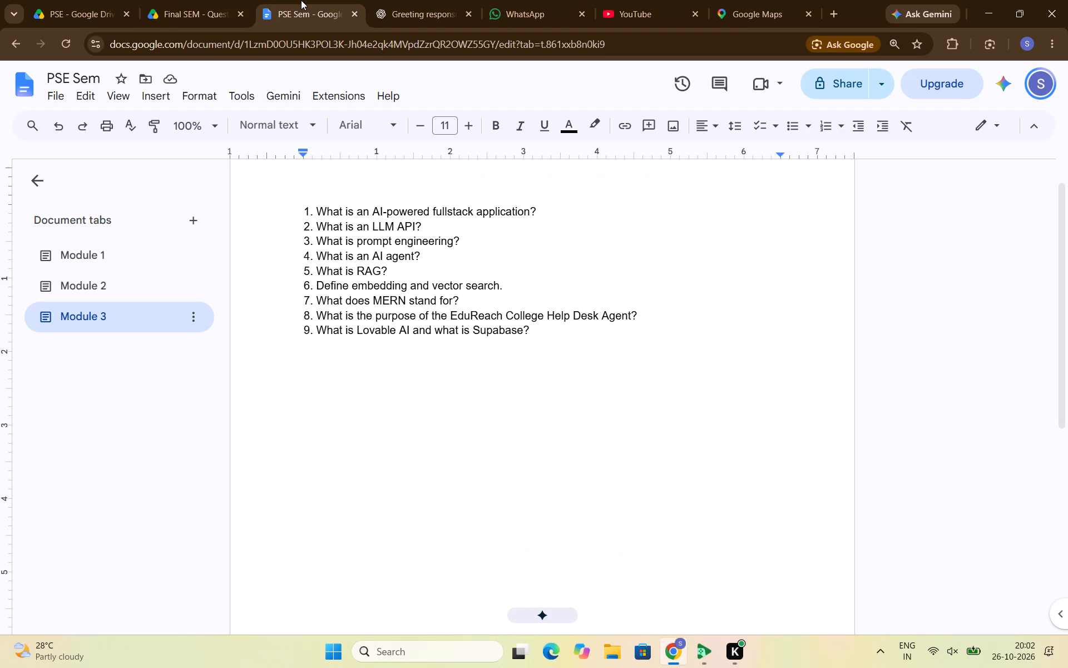
{"action": "key", "text": "Return"}
{"action": "key", "text": "ctrl+v"}
Add the heading LAQ below question 10, with a blank line before and after it.
{"action": "key", "text": "Return"}
{"action": "key", "text": "Return"}
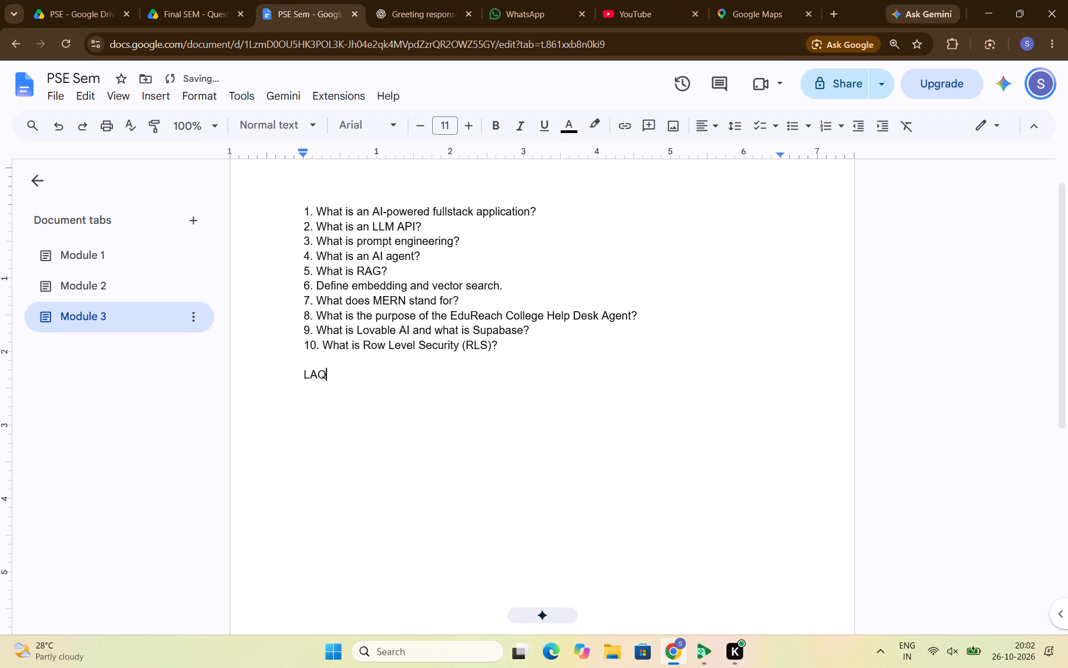
{"action": "key", "text": "Return"}
{"action": "key", "text": "Return"}
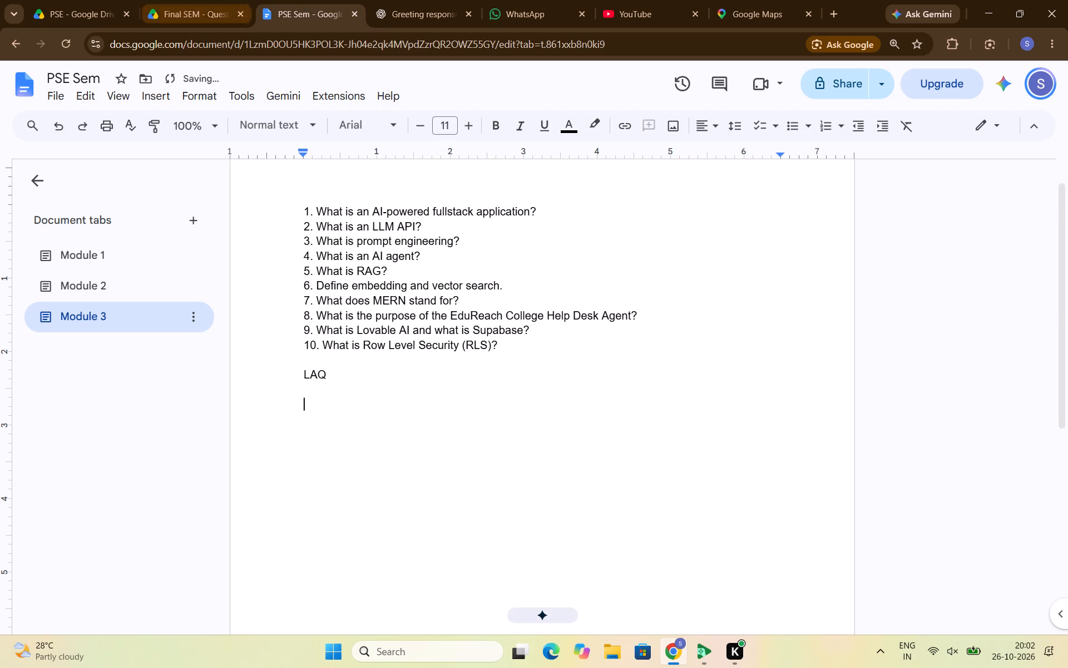
Copy "LAQ 1. Explain the architecture and working of an AI-powered fullstack application." from the PDF below the LAQ heading and start a new line.
{"action": "left_click", "coordinate": [156, 1]}
{"action": "scroll", "coordinate": [466, 465], "scroll_direction": "down", "scroll_amount": 2}
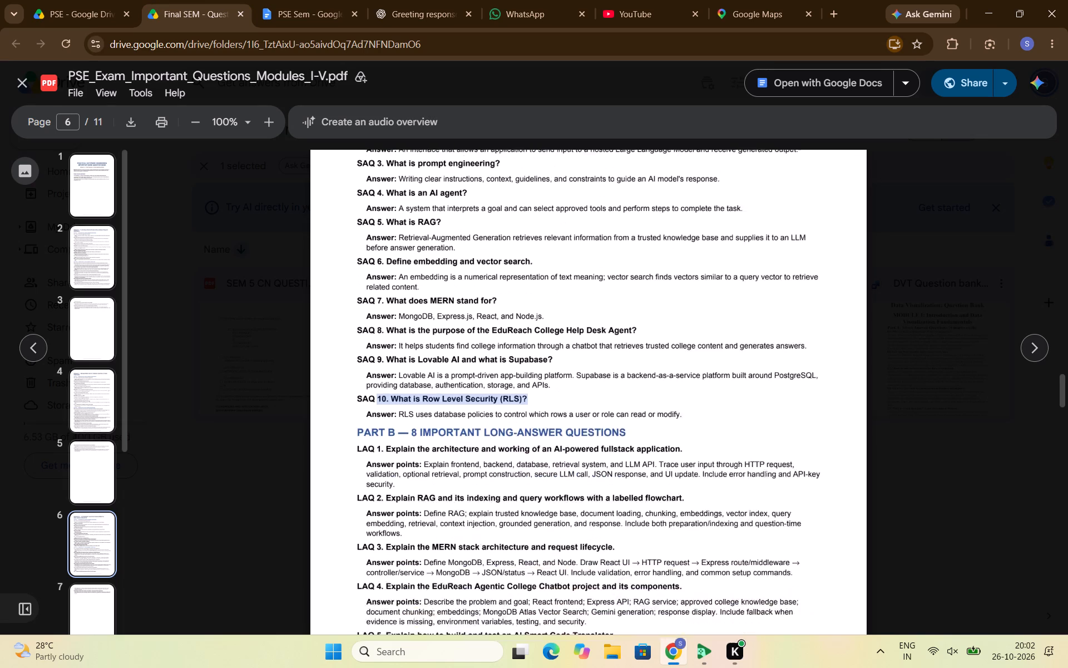
{"action": "scroll", "coordinate": [466, 465], "scroll_direction": "down", "scroll_amount": 2}
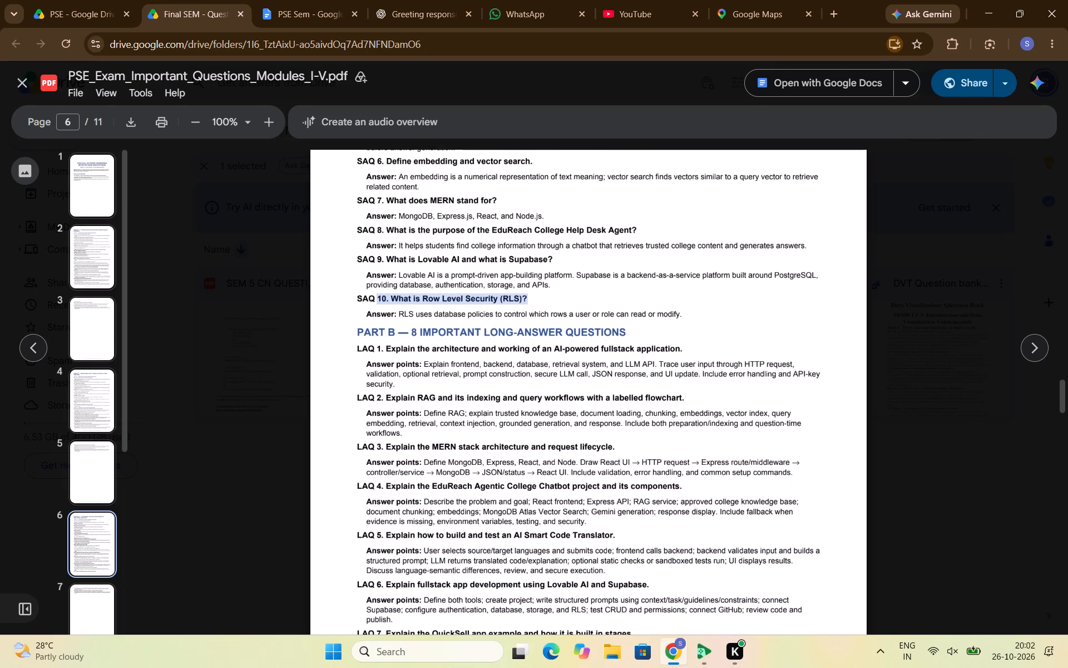
{"action": "left_click_drag", "start_coordinate": [375, 347], "coordinate": [688, 352]}
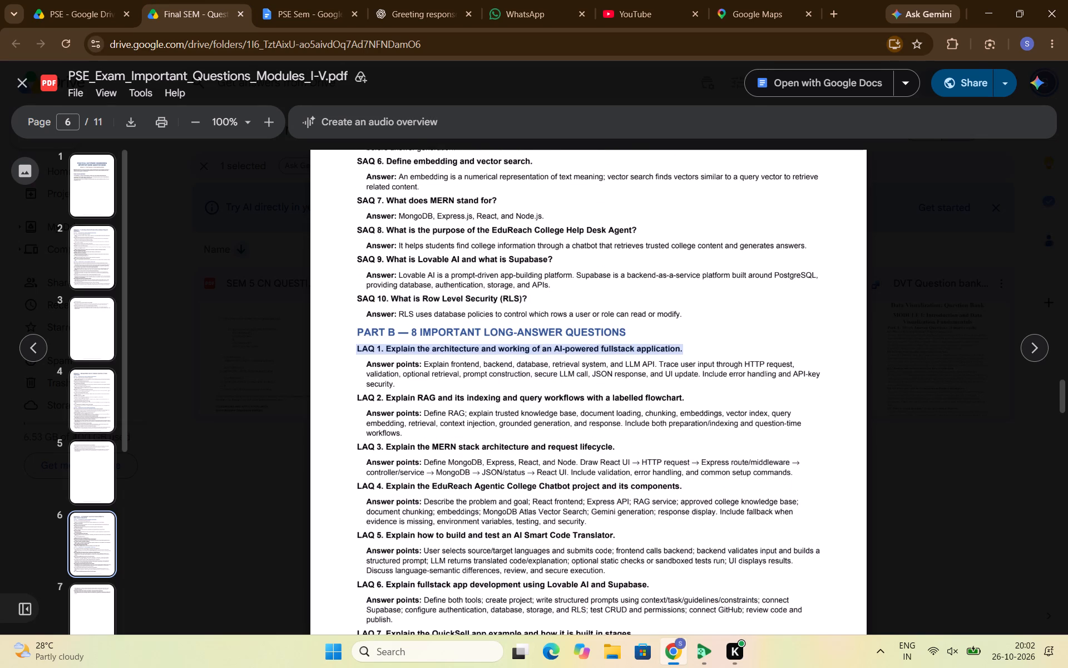
{"action": "key", "text": "ctrl+c"}
{"action": "left_click", "coordinate": [298, 0]}
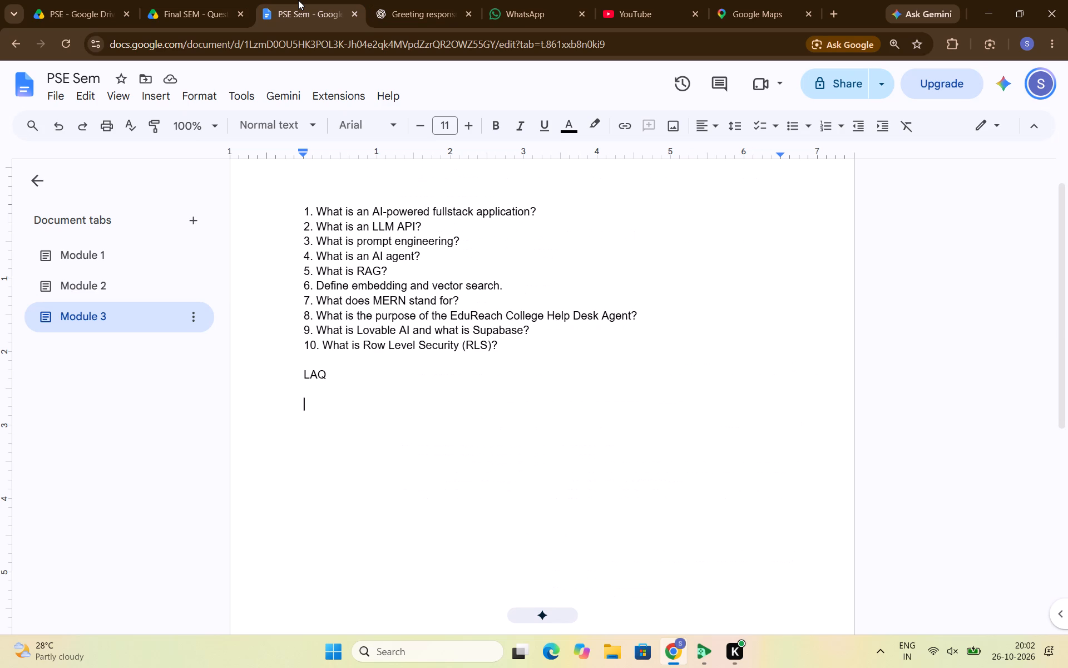
{"action": "key", "text": "ctrl+v"}
{"action": "key", "text": "Return"}
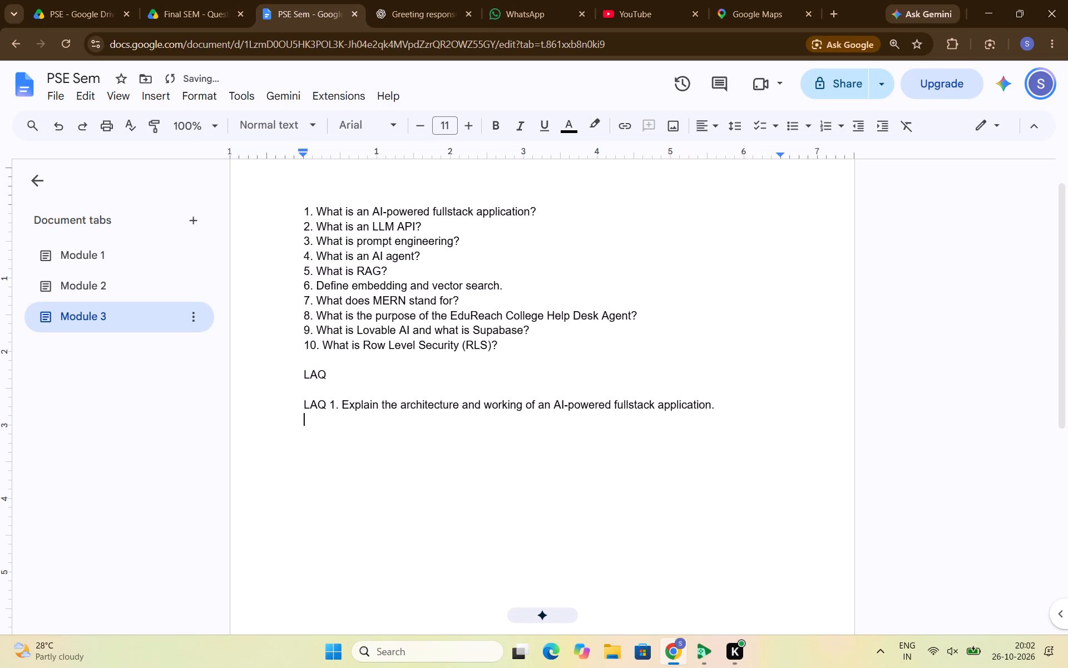
Copy "LAQ 2. Explain RAG and its indexing and query workflows with a labelled flowchart." from the PDF to the line below the first long-answer question.
{"action": "left_click", "coordinate": [197, 0]}
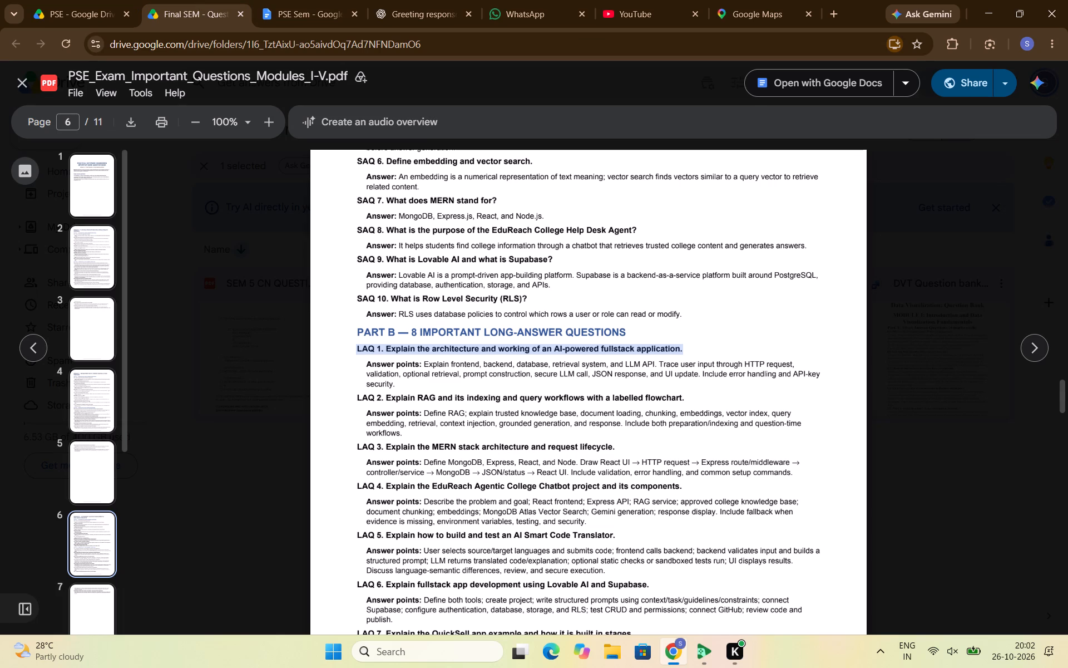
{"action": "triple_click", "coordinate": [444, 404]}
{"action": "triple_click", "coordinate": [448, 396]}
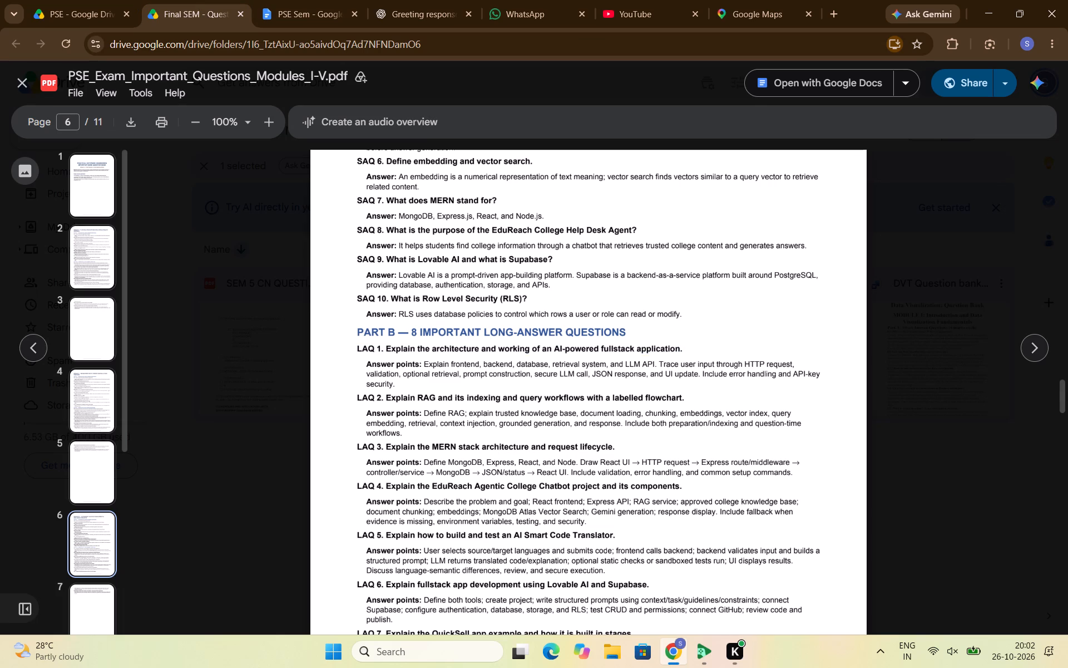
{"action": "triple_click", "coordinate": [448, 396]}
{"action": "double_click", "coordinate": [448, 396]}
{"action": "left_click", "coordinate": [352, 397]}
{"action": "left_click_drag", "start_coordinate": [352, 397], "coordinate": [685, 396]}
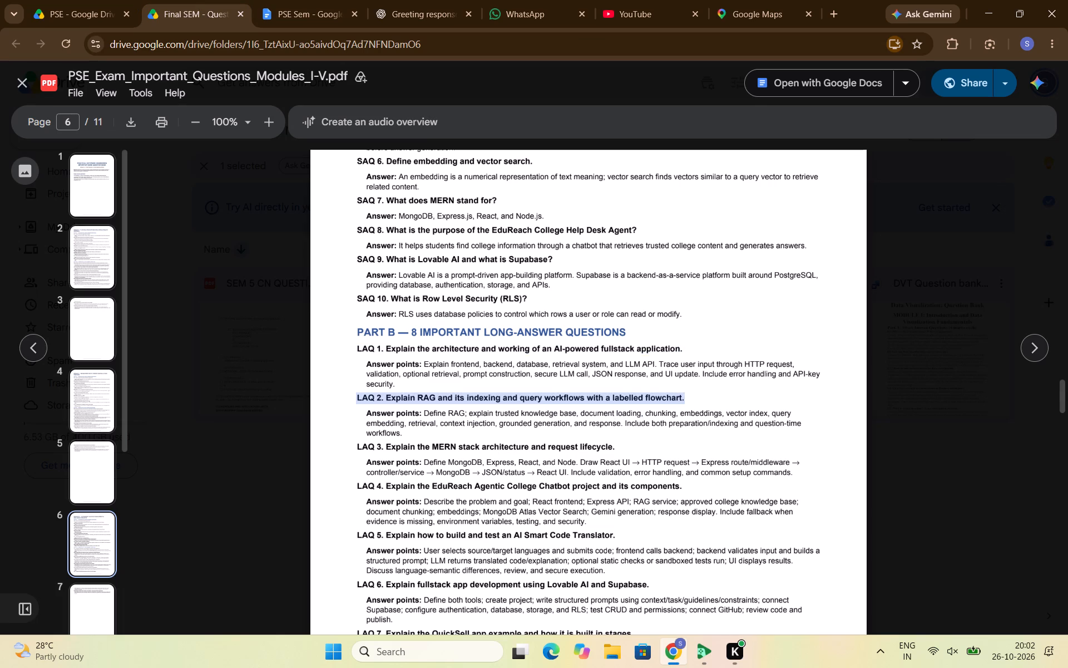
{"action": "key", "text": "ctrl+c"}
{"action": "left_click", "coordinate": [301, 0]}
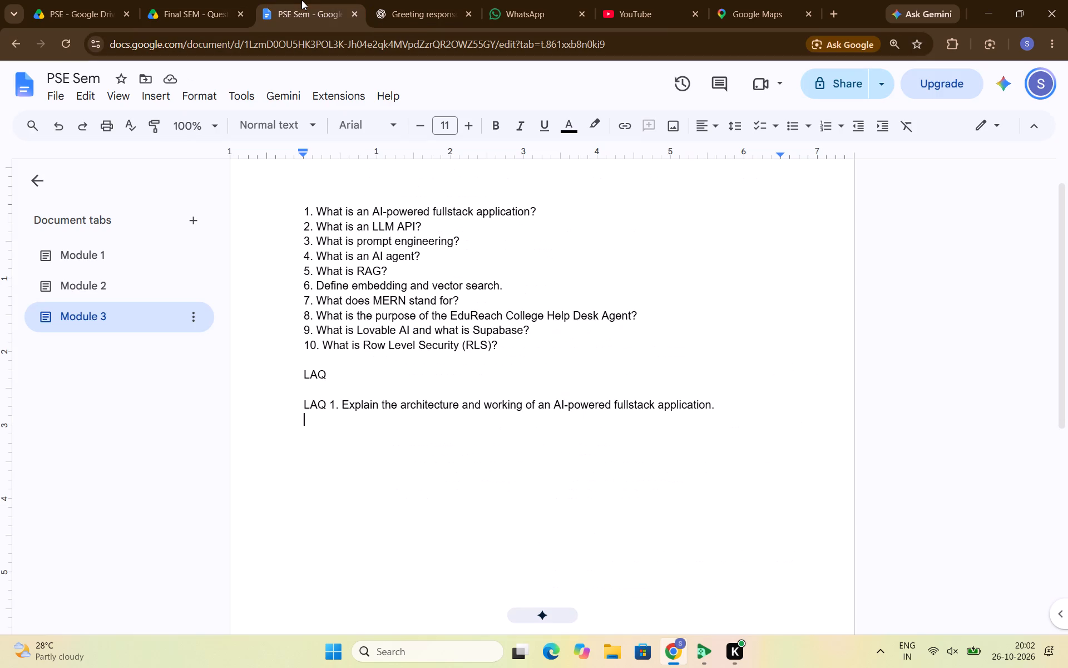
{"action": "key", "text": "ctrl+v"}
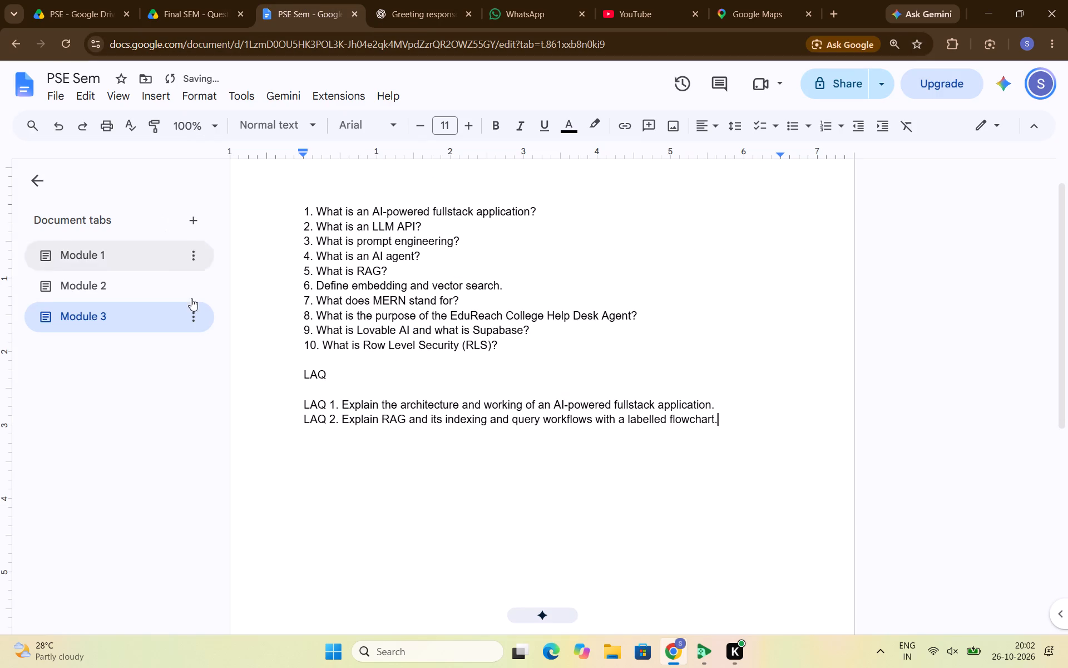
Delete the "LAQ 1." prefix from the first long-answer question in the document.
{"action": "left_click", "coordinate": [339, 405]}
{"action": "key", "text": "BackSpace"}
{"action": "key", "text": "BackSpace"}
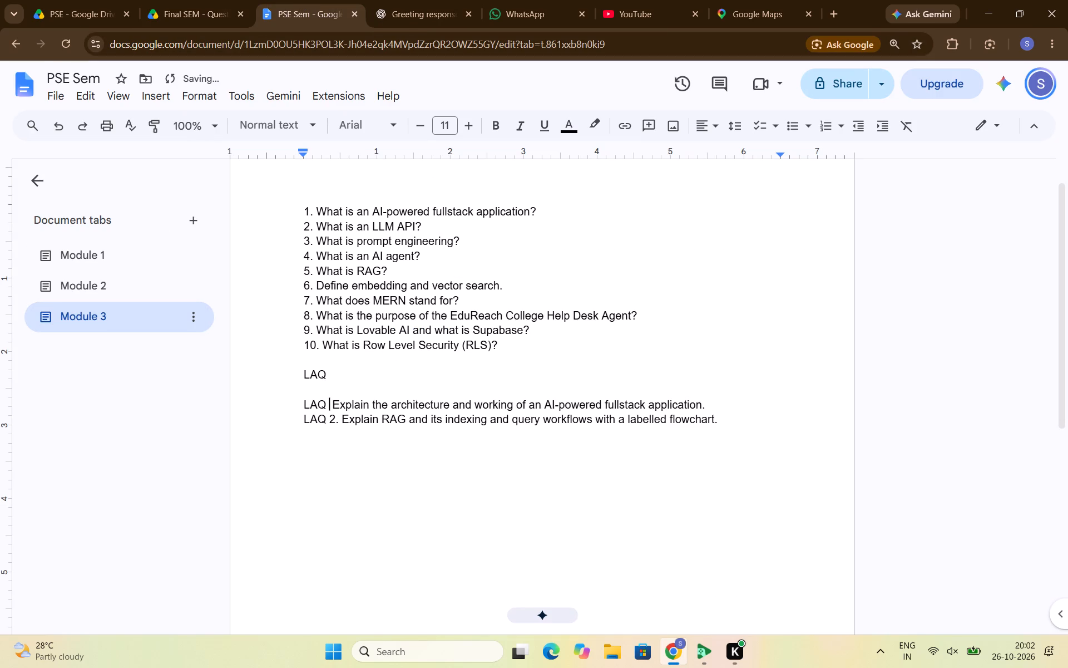
{"action": "key", "text": "BackSpace"}
{"action": "key", "text": "BackSpace"}
{"action": "key", "text": "BackSpace"}
{"action": "key", "text": "BackSpace"}
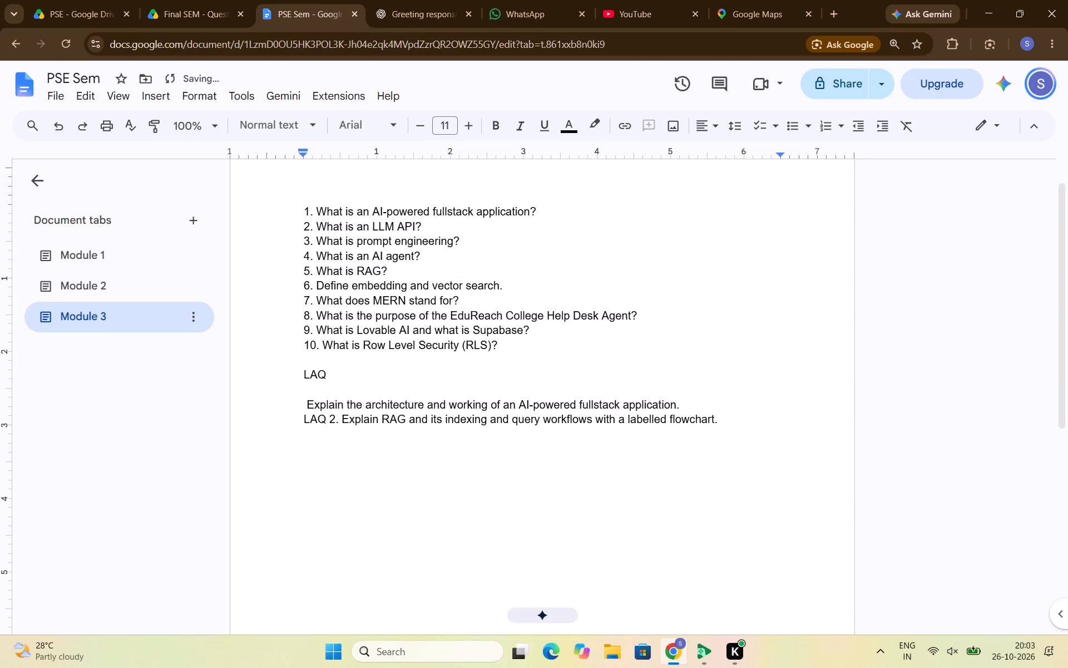
Delete the "LAQ 2." prefix, including its period, from the RAG long-answer question.
{"action": "left_click", "coordinate": [337, 421]}
{"action": "key", "text": "BackSpace"}
{"action": "key", "text": "BackSpace"}
{"action": "key", "text": "BackSpace"}
{"action": "key", "text": "BackSpace"}
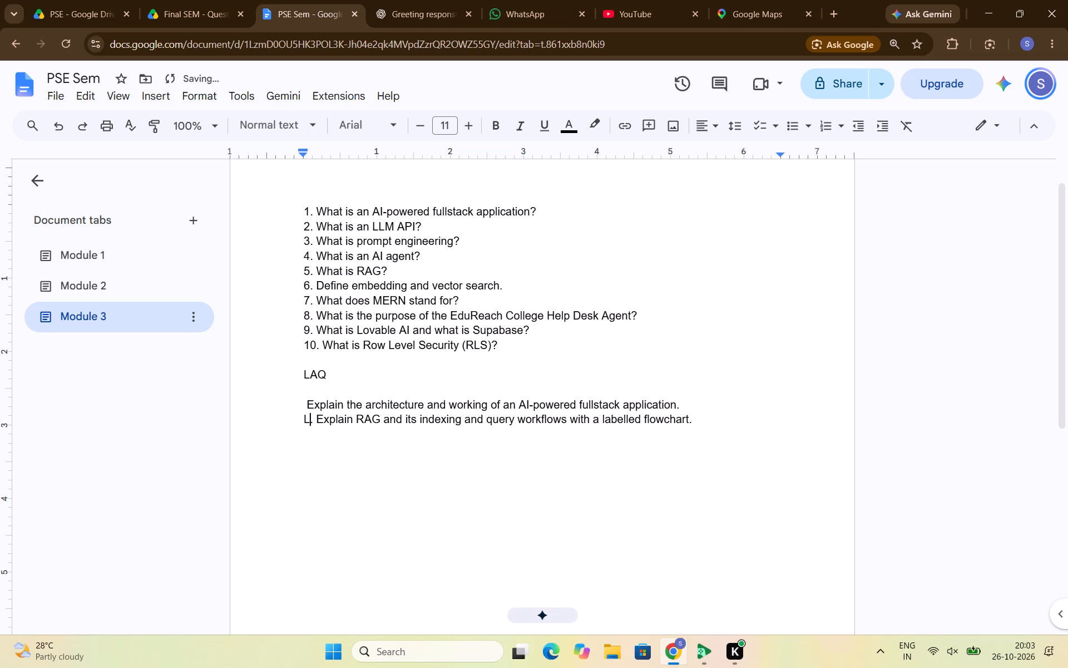
{"action": "key", "text": "BackSpace"}
{"action": "key", "text": "BackSpace"}
{"action": "key", "text": "ctrl+z"}
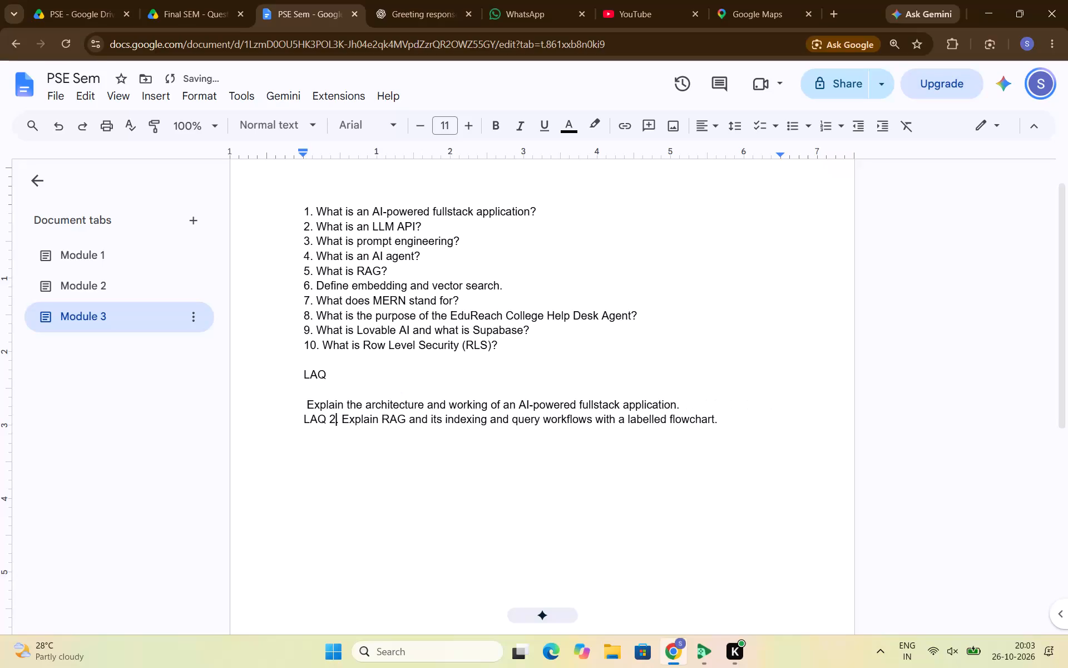
{"action": "key", "text": "BackSpace"}
{"action": "key", "text": "BackSpace"}
{"action": "key", "text": "BackSpace"}
{"action": "key", "text": "BackSpace"}
{"action": "key", "text": "BackSpace"}
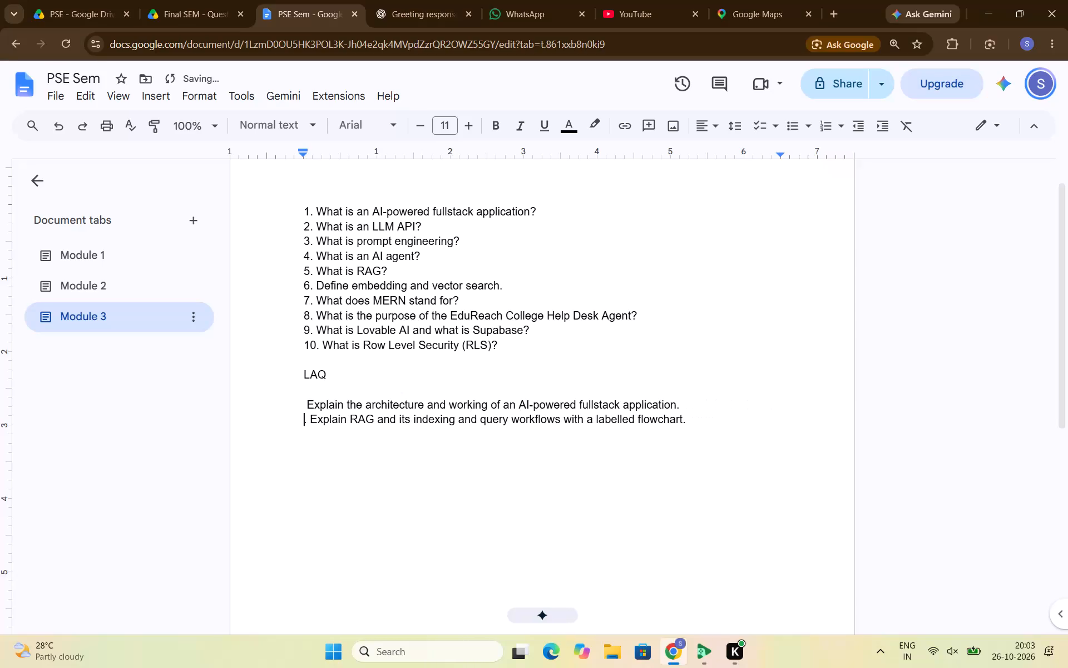
{"action": "key", "text": "Right"}
{"action": "key", "text": "BackSpace"}
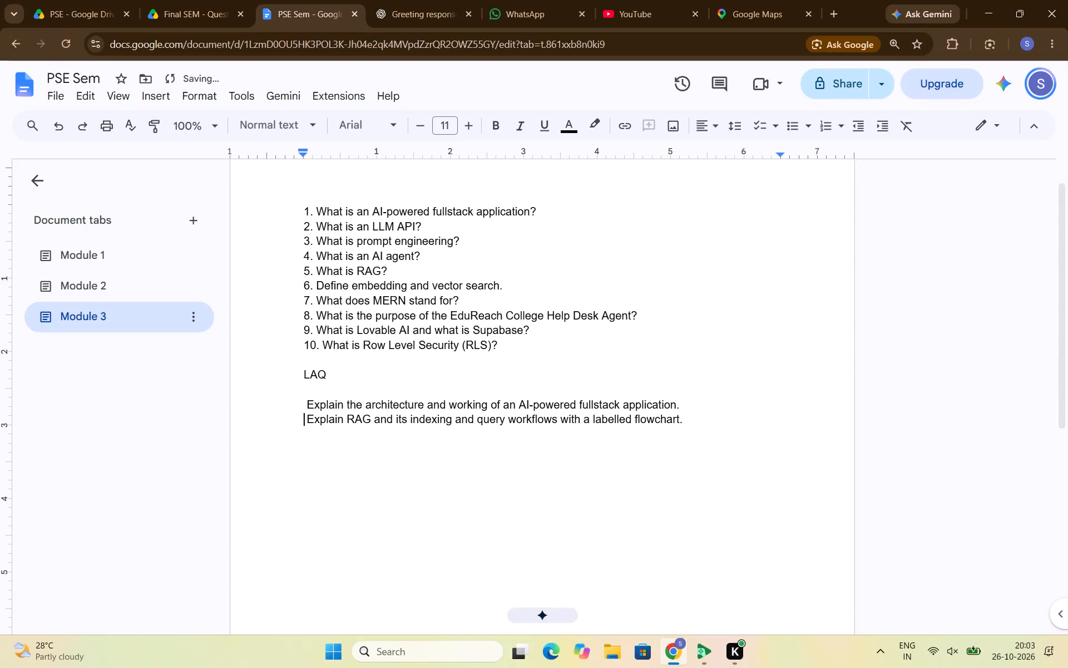
Copy "3. Explain the MERN stack architecture and request lifecycle." without its LAQ prefix from the PDF to a new line below the RAG question.
{"action": "left_click", "coordinate": [210, 0]}
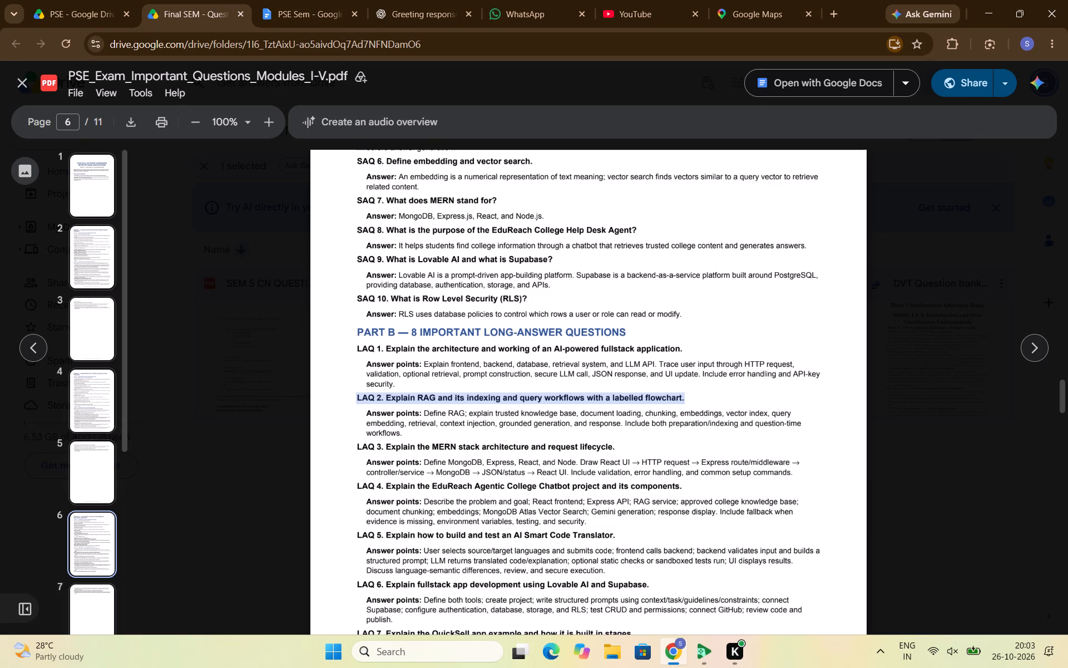
{"action": "left_click_drag", "start_coordinate": [387, 447], "coordinate": [421, 450]}
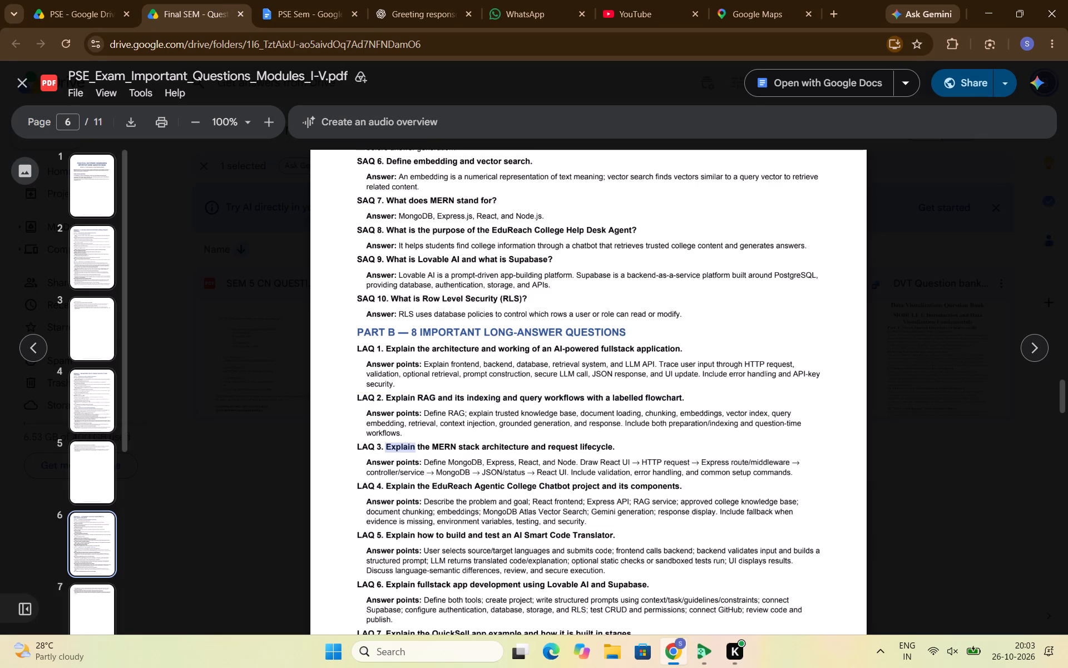
{"action": "left_click_drag", "start_coordinate": [421, 450], "coordinate": [613, 444]}
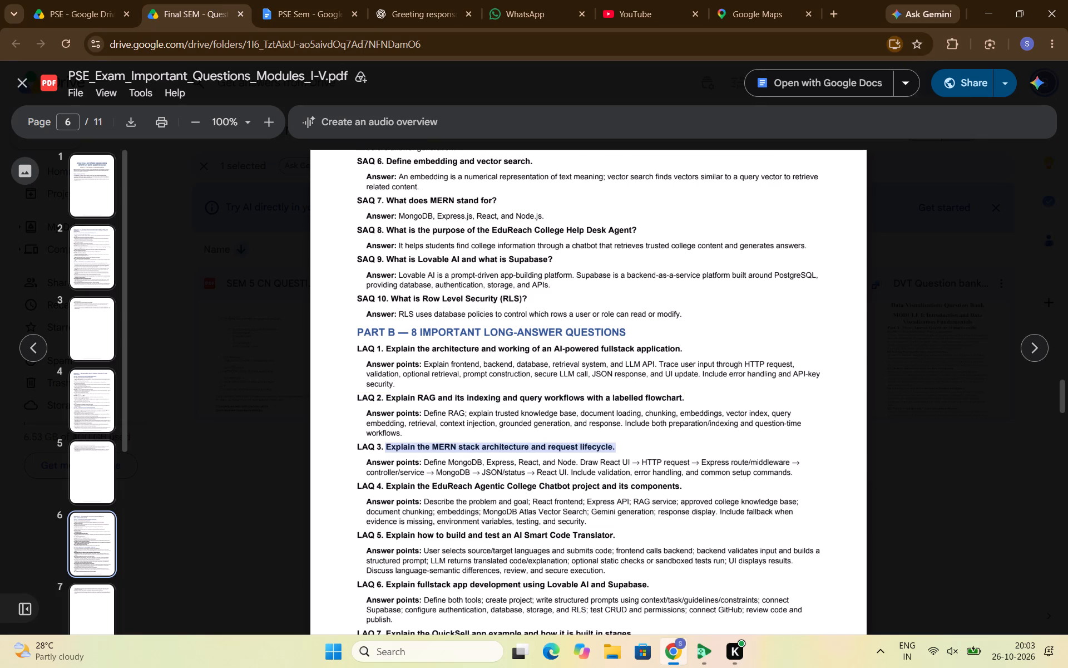
{"action": "left_click_drag", "start_coordinate": [375, 448], "coordinate": [438, 448]}
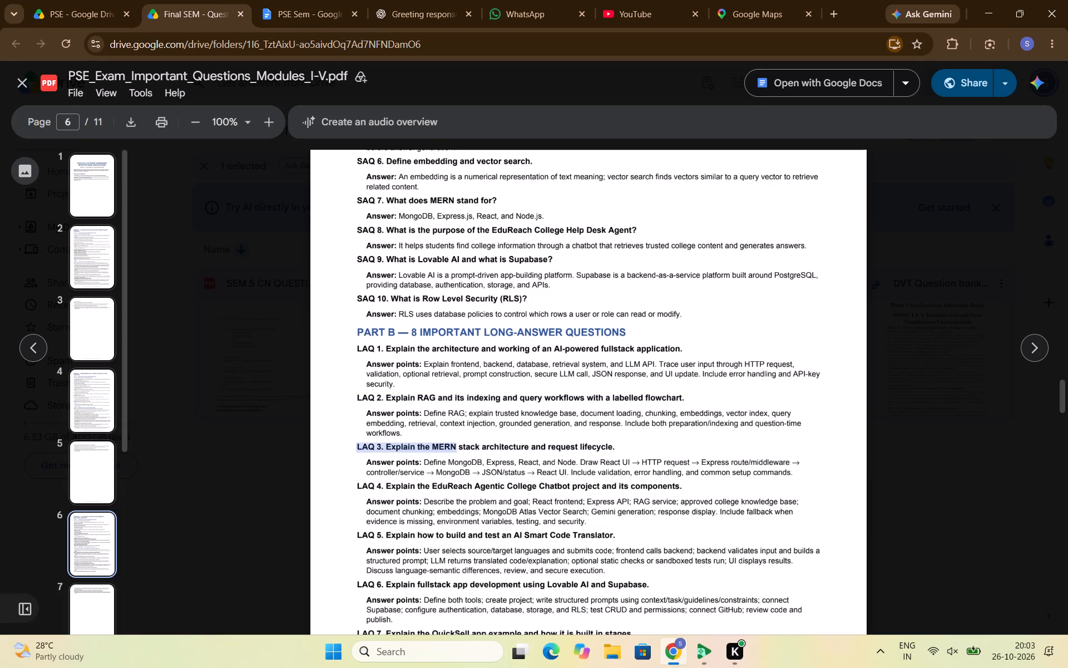
{"action": "left_click", "coordinate": [377, 446]}
{"action": "left_click_drag", "start_coordinate": [377, 446], "coordinate": [619, 444]}
{"action": "key", "text": "ctrl+c"}
{"action": "left_click", "coordinate": [272, 0]}
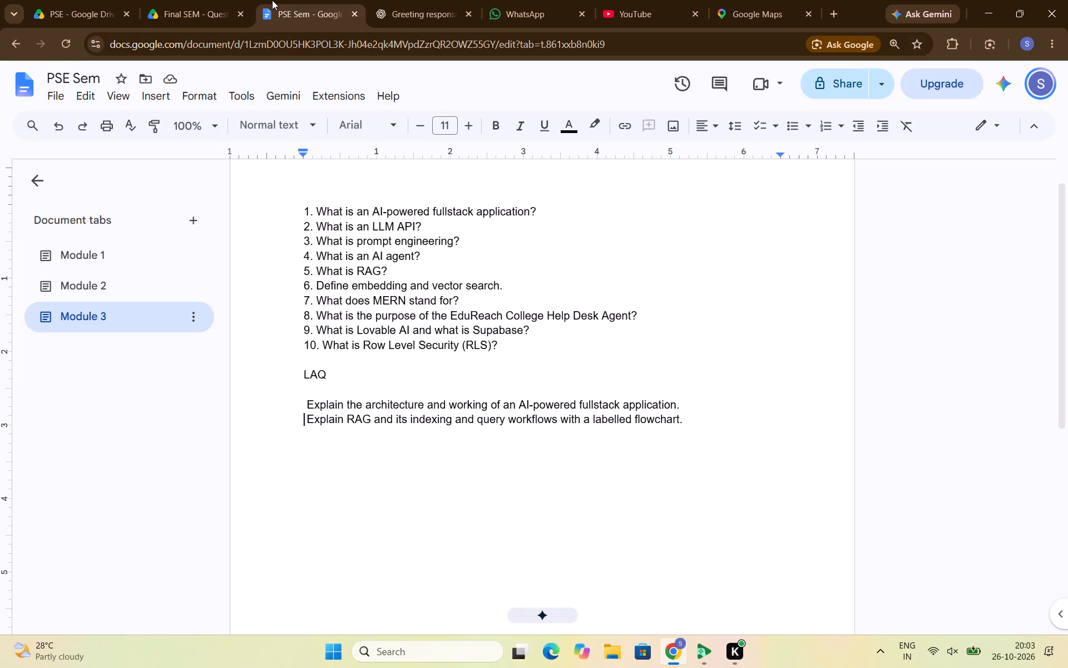
{"action": "left_click", "coordinate": [694, 420]}
{"action": "key", "text": "Return"}
{"action": "key", "text": "ctrl+v"}
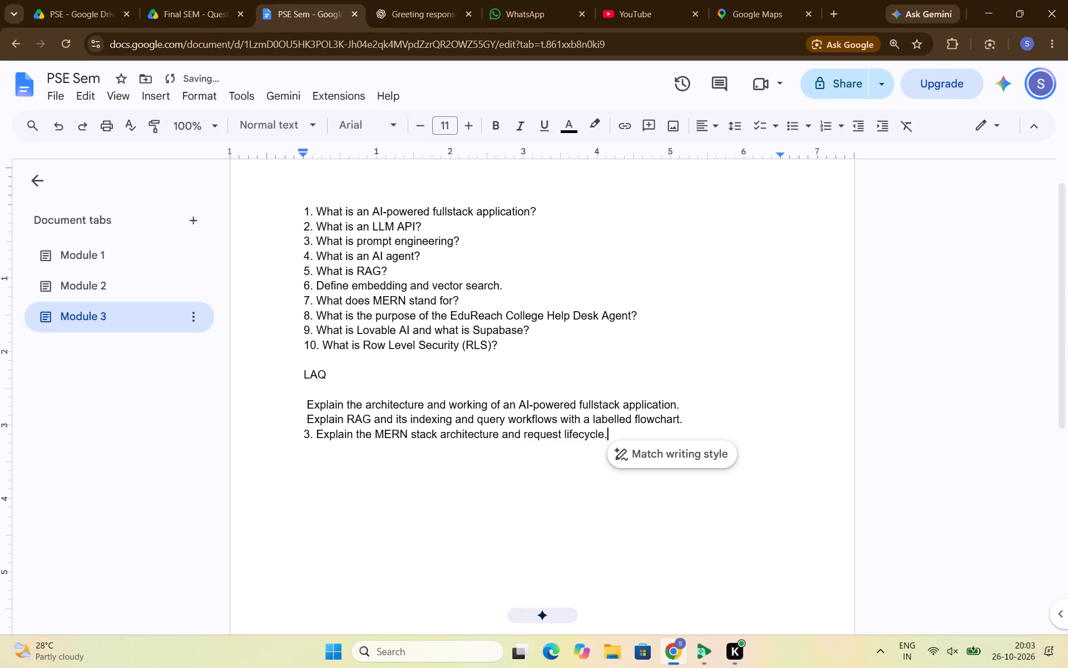
Number the AI-powered fullstack architecture question under the LAQ heading as 1.
{"action": "left_click", "coordinate": [304, 404]}
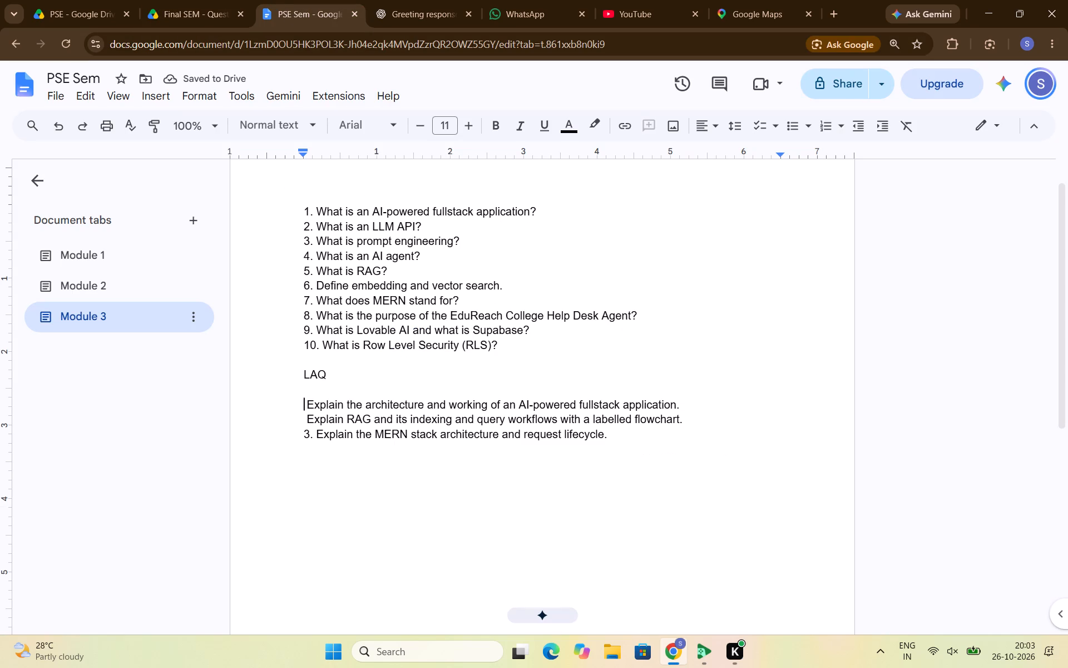
{"action": "type", "text": "1."}
{"action": "key", "text": "space"}
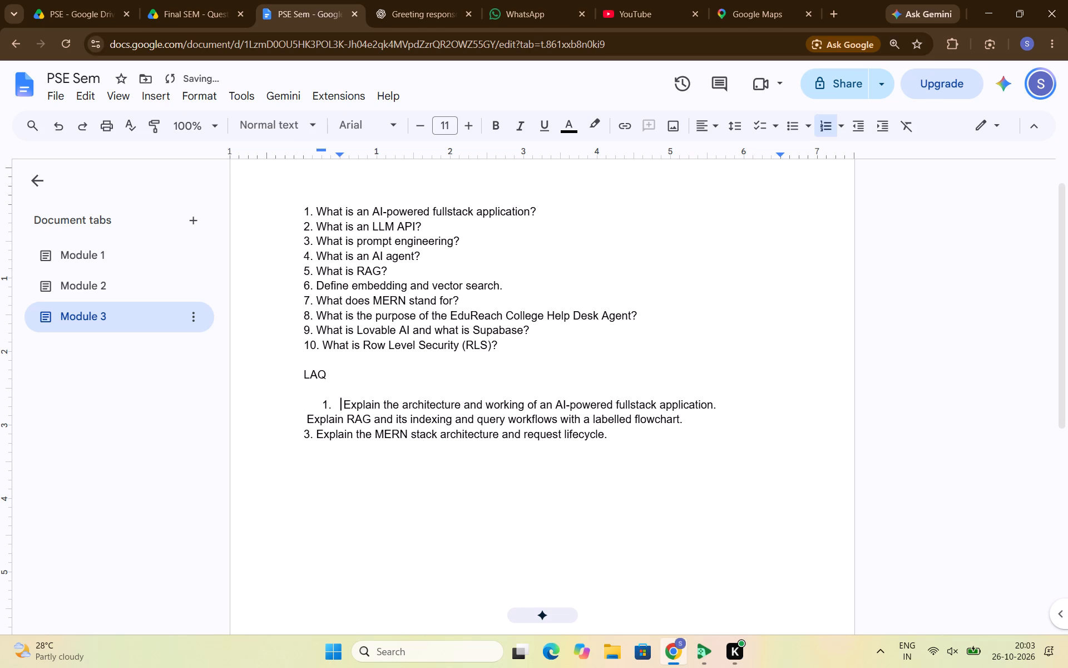
Undo the automatic list formatting on the first long-answer question, keeping its plain-text number 1.
{"action": "key", "text": "ctrl+z"}
Number the RAG long-answer question as 2., with a single space between the number and "Explain".
{"action": "left_click", "coordinate": [305, 421]}
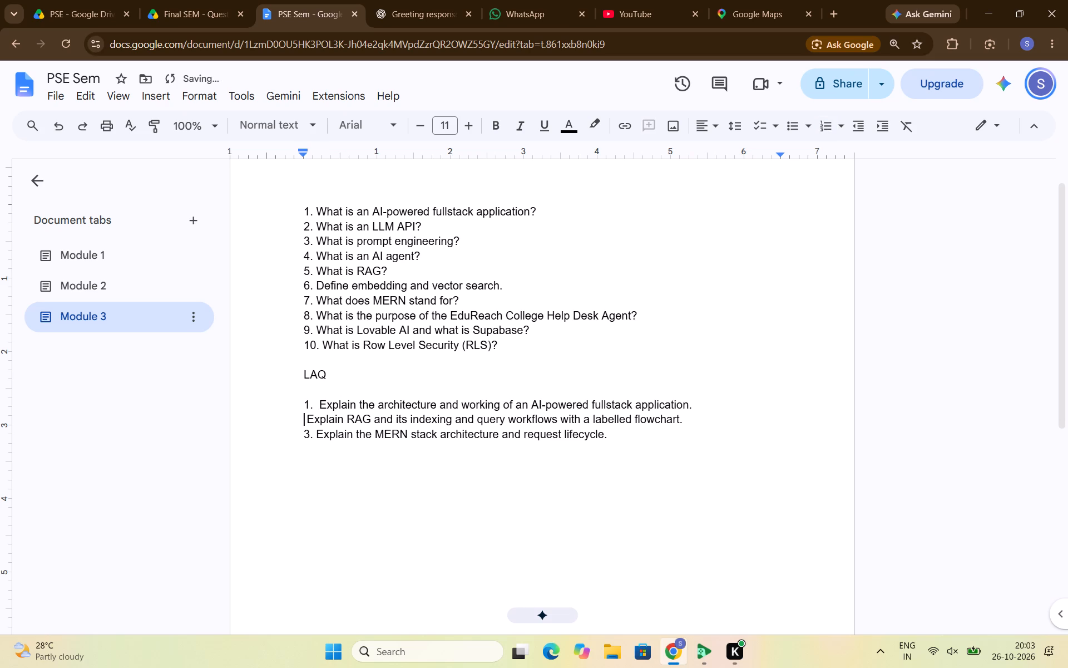
{"action": "type", "text": "2."}
{"action": "key", "text": "space"}
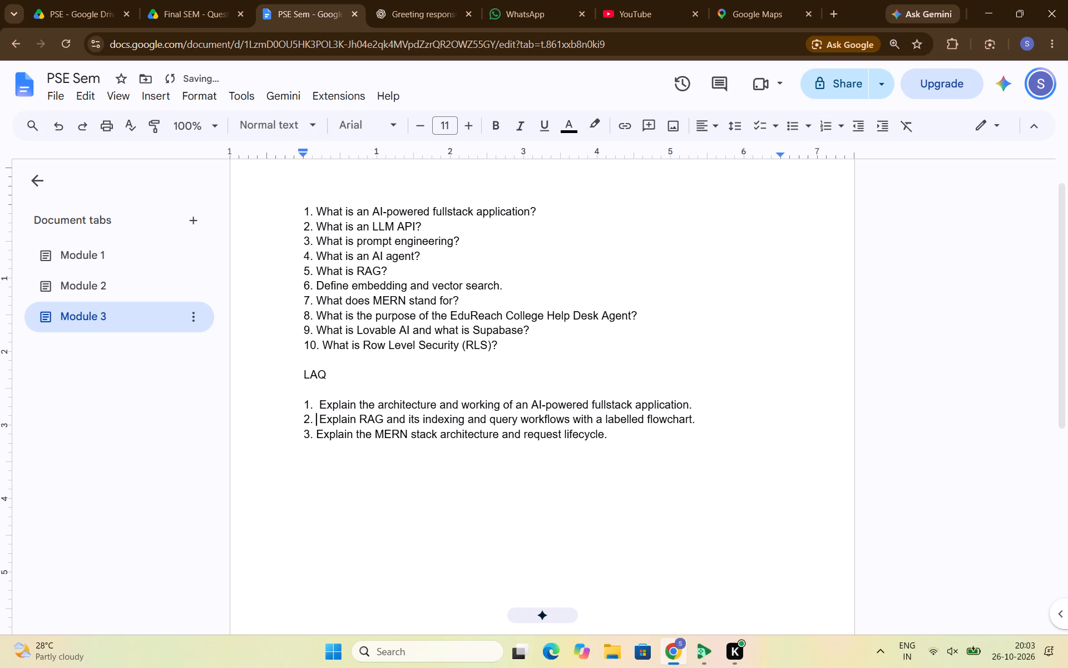
{"action": "left_click", "coordinate": [321, 419]}
{"action": "key", "text": "BackSpace"}
Delete the extra space between the number 1. and "Explain" in the first long-answer question.
{"action": "left_click", "coordinate": [320, 404]}
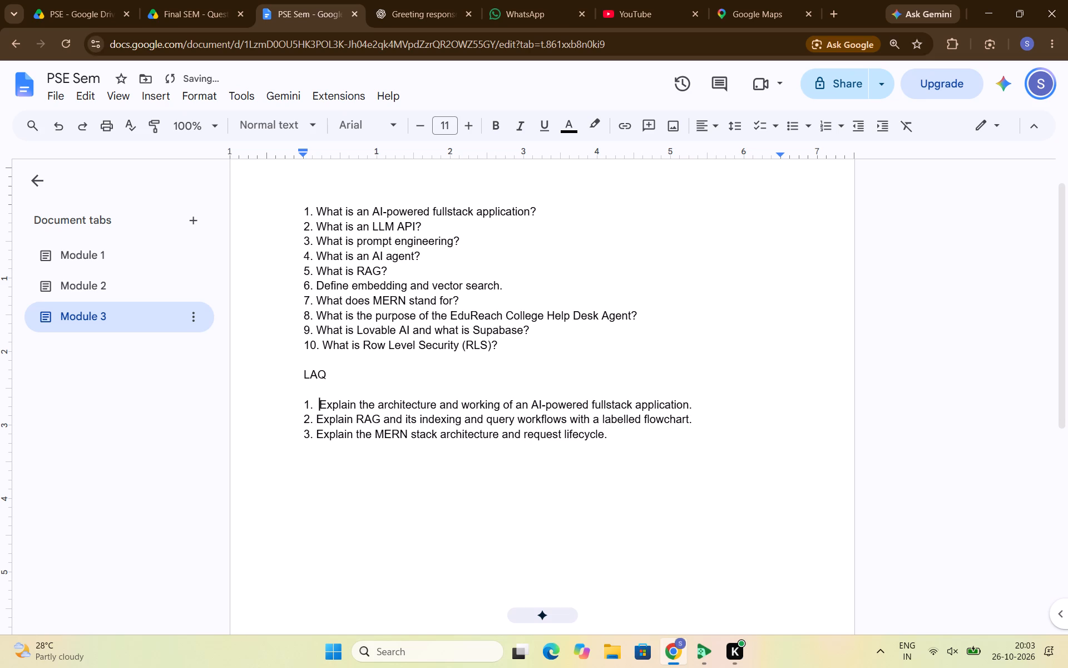
{"action": "key", "text": "BackSpace"}
Copy "4. Explain the EduReach Agentic College Chatbot project and its components." without its LAQ prefix from the PDF to a new line below the MERN question.
{"action": "left_click", "coordinate": [179, 0]}
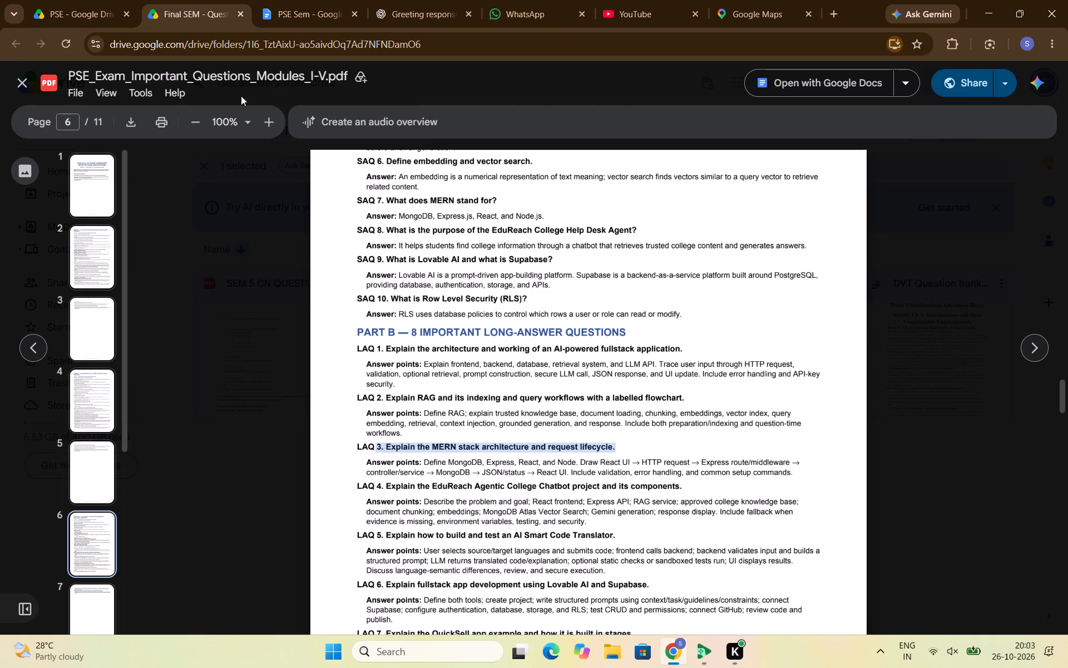
{"action": "left_click_drag", "start_coordinate": [376, 484], "coordinate": [407, 484]}
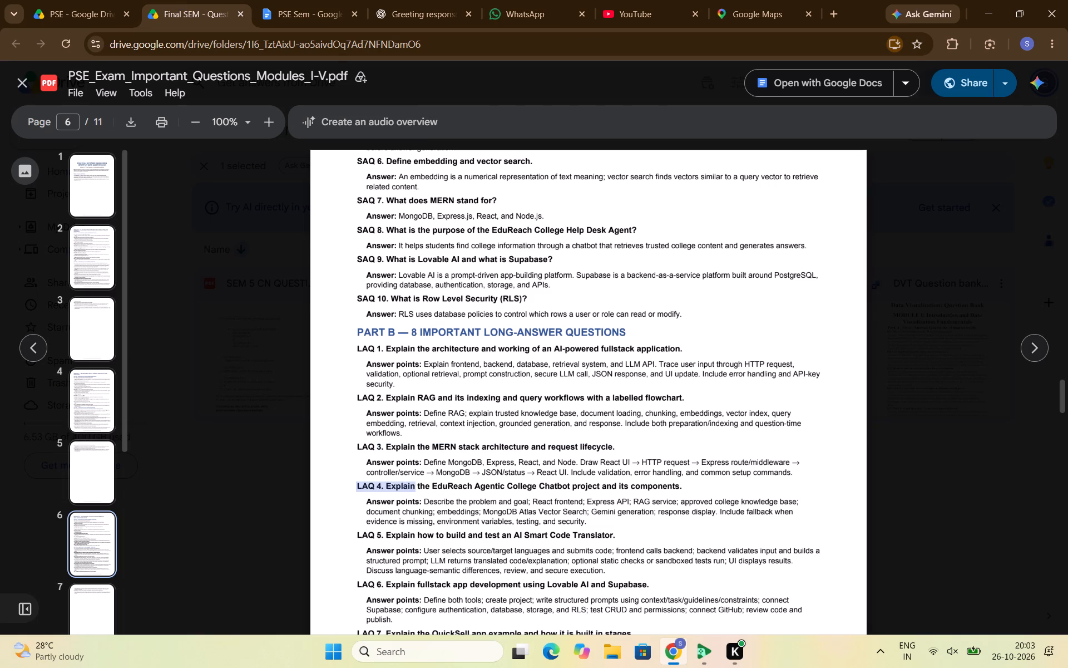
{"action": "left_click_drag", "start_coordinate": [407, 484], "coordinate": [447, 486]}
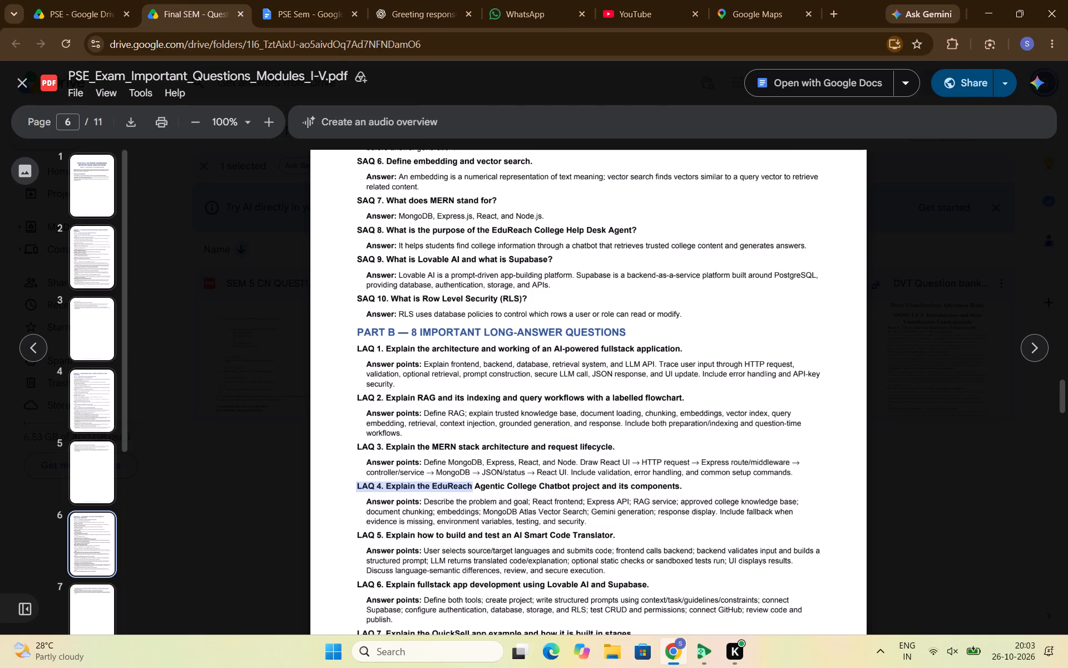
{"action": "left_click", "coordinate": [684, 485]}
{"action": "left_click_drag", "start_coordinate": [684, 485], "coordinate": [412, 482]}
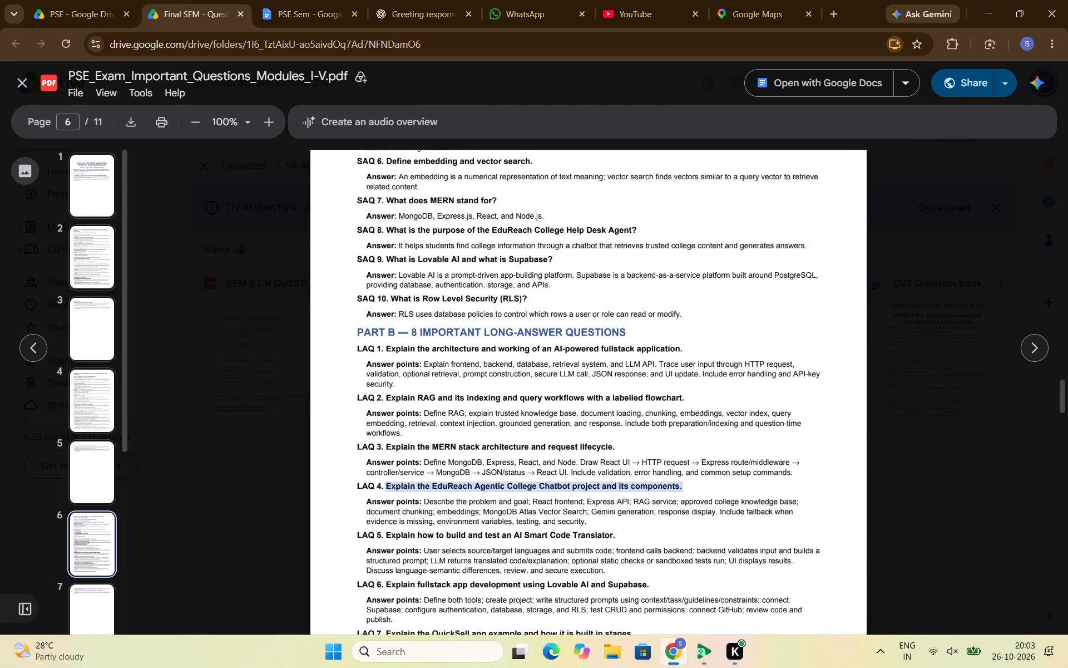
{"action": "left_click_drag", "start_coordinate": [412, 482], "coordinate": [379, 480]}
{"action": "key", "text": "ctrl+c"}
{"action": "left_click", "coordinate": [316, 0]}
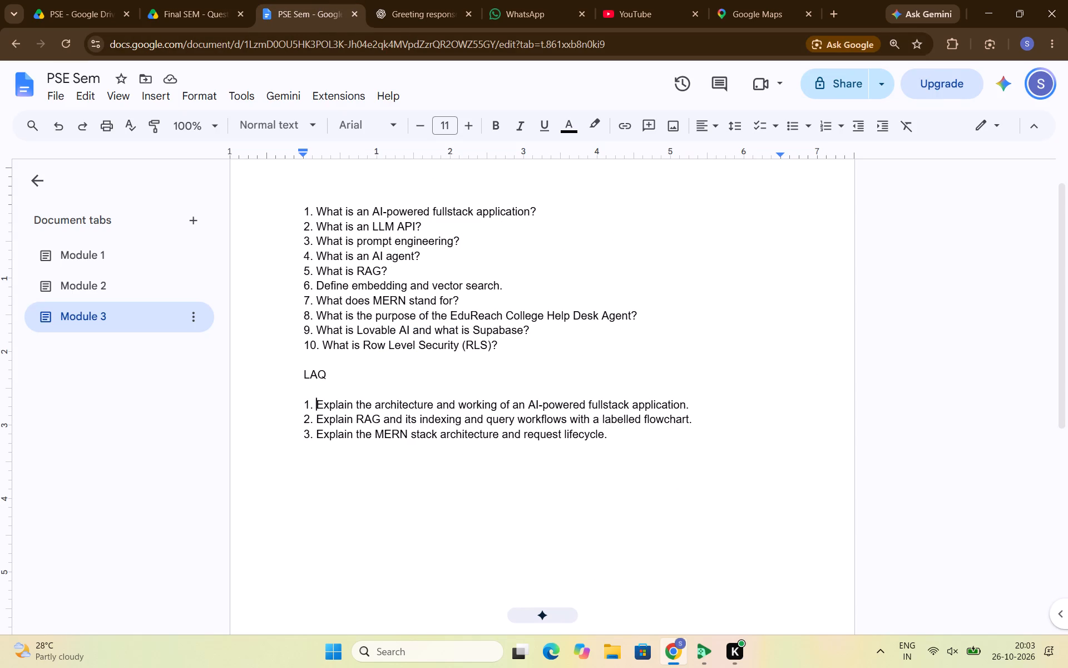
{"action": "left_click", "coordinate": [632, 432]}
{"action": "key", "text": "Return"}
{"action": "key", "text": "ctrl+v"}
Copy "5. Explain how to build and test an AI Smart Code Translator." from the PDF to a new line below long-answer question 4.
{"action": "key", "text": "Return"}
{"action": "left_click", "coordinate": [217, 0]}
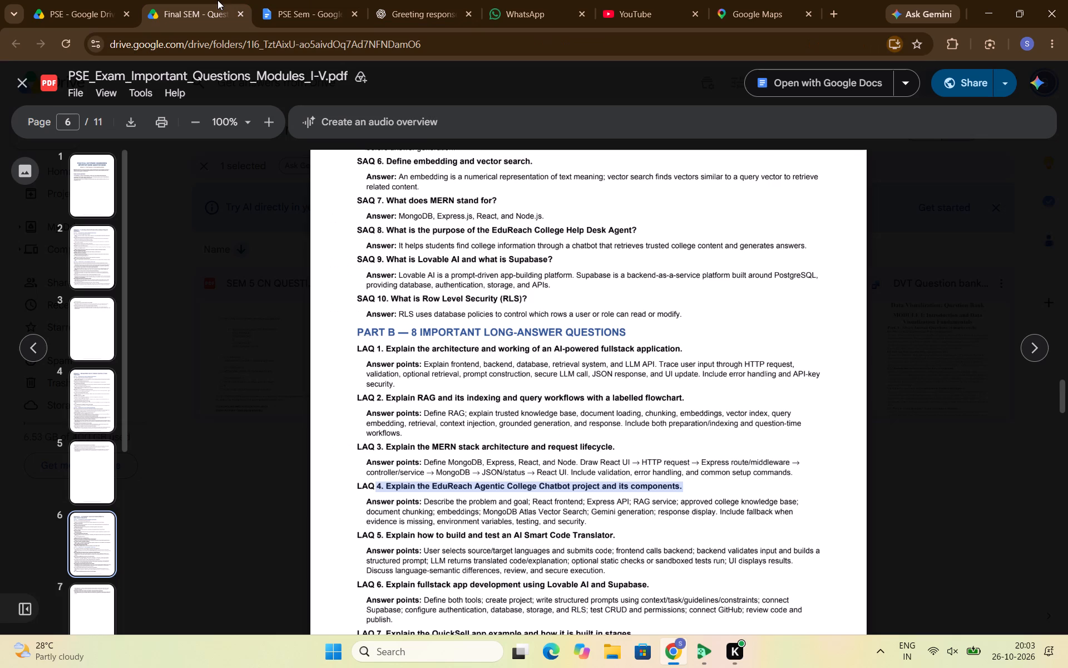
{"action": "scroll", "coordinate": [388, 427], "scroll_direction": "down", "scroll_amount": 2}
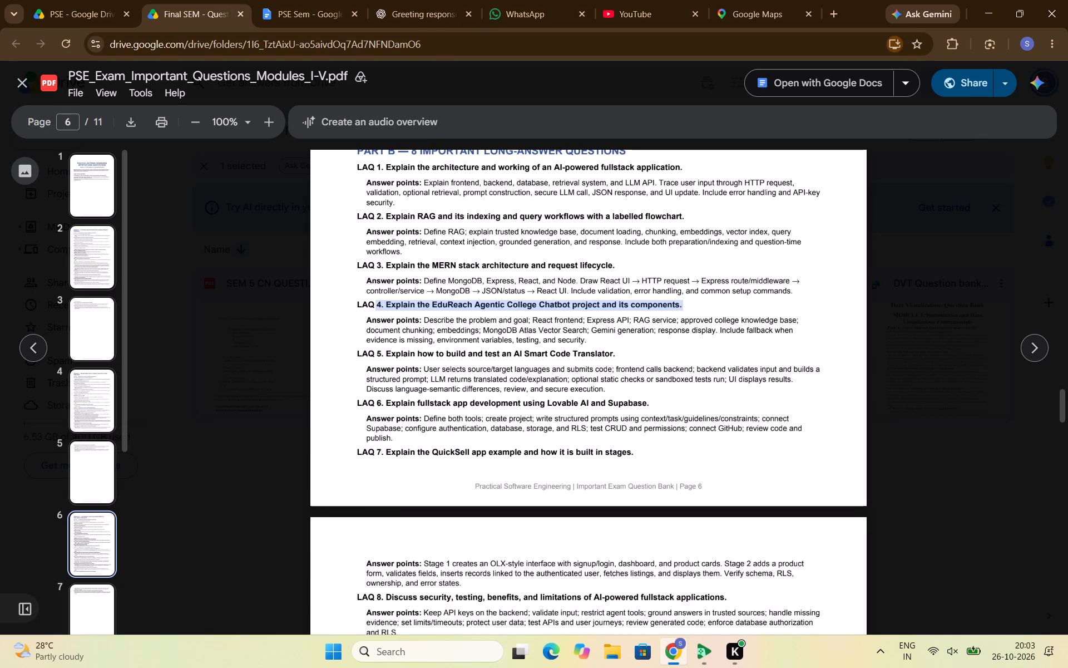
{"action": "left_click_drag", "start_coordinate": [615, 353], "coordinate": [380, 350]}
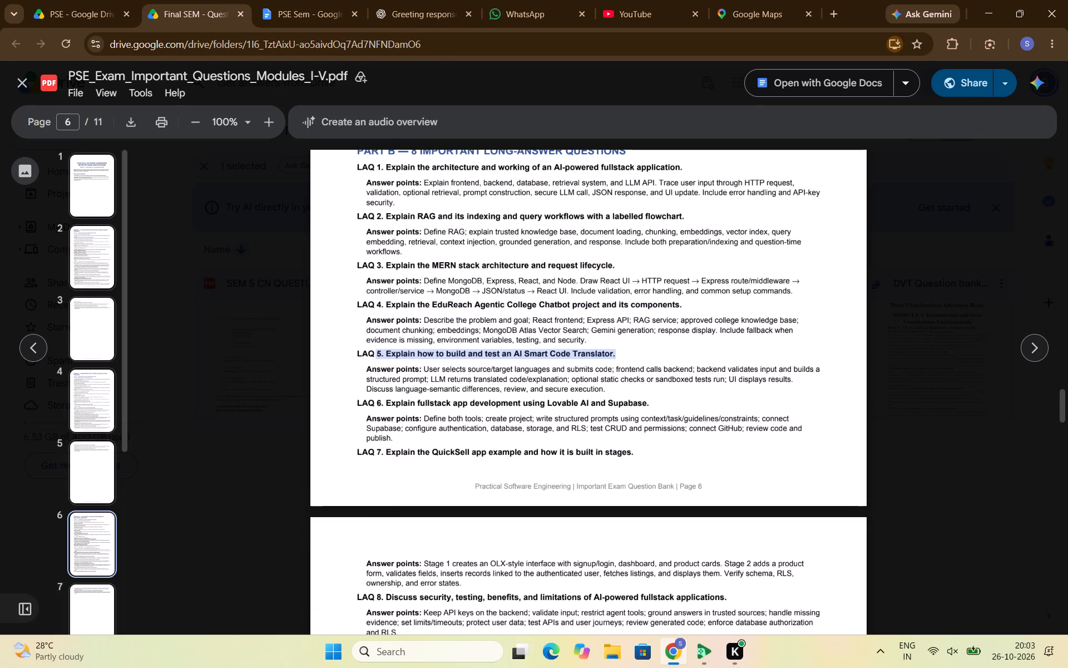
{"action": "left_click_drag", "start_coordinate": [380, 350], "coordinate": [378, 351]}
{"action": "key", "text": "ctrl+c"}
{"action": "left_click", "coordinate": [290, 0]}
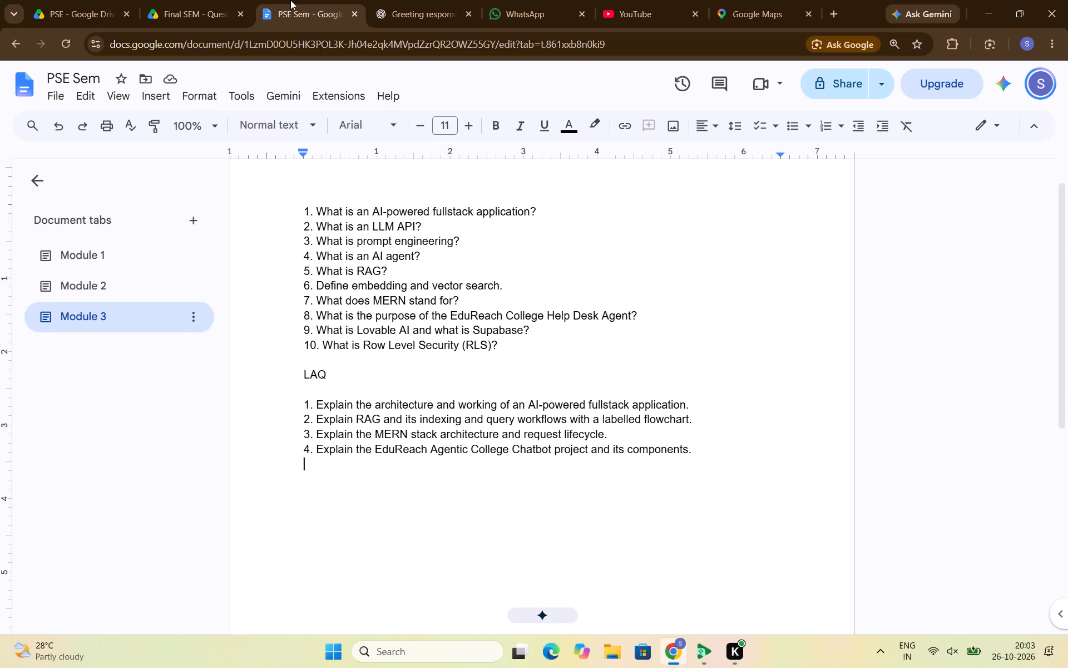
{"action": "key", "text": "ctrl+v"}
{"action": "key", "text": "Return"}
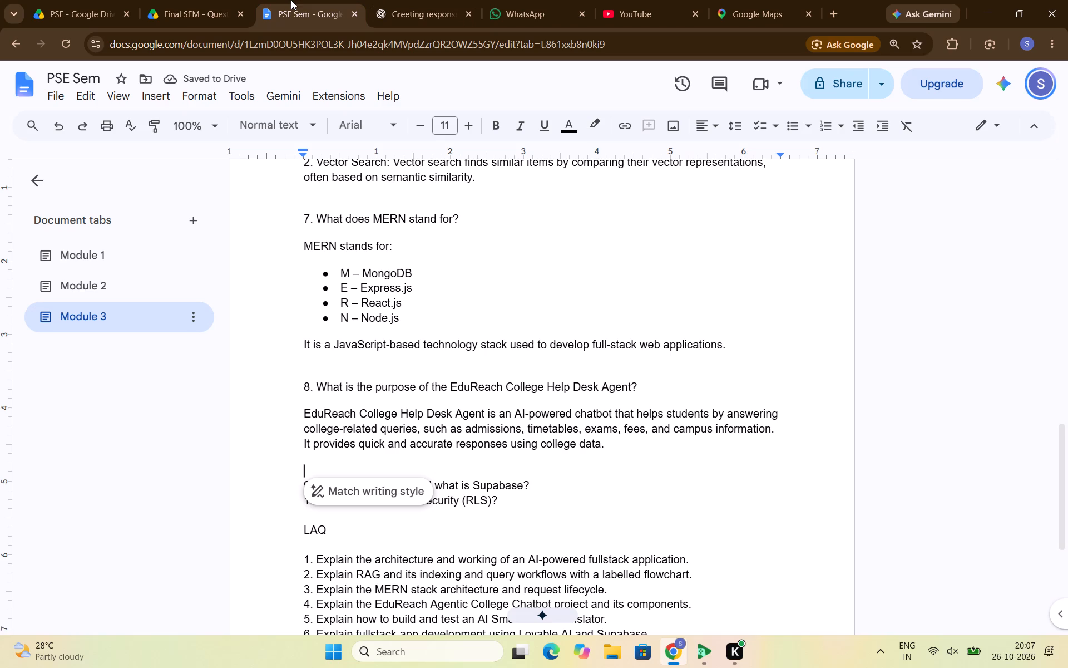
{"action": "scroll", "coordinate": [390, 303], "scroll_direction": "down", "scroll_amount": 1}
{"action": "left_click", "coordinate": [541, 395]}
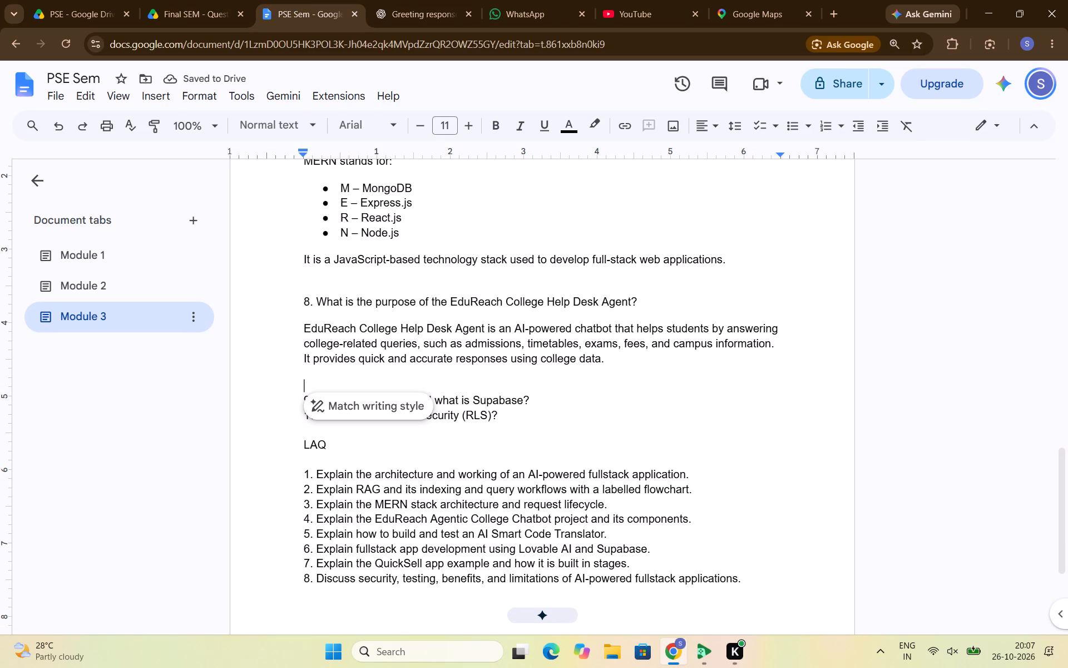
{"action": "key", "text": "Return"}
{"action": "key", "text": "ctrl+v"}
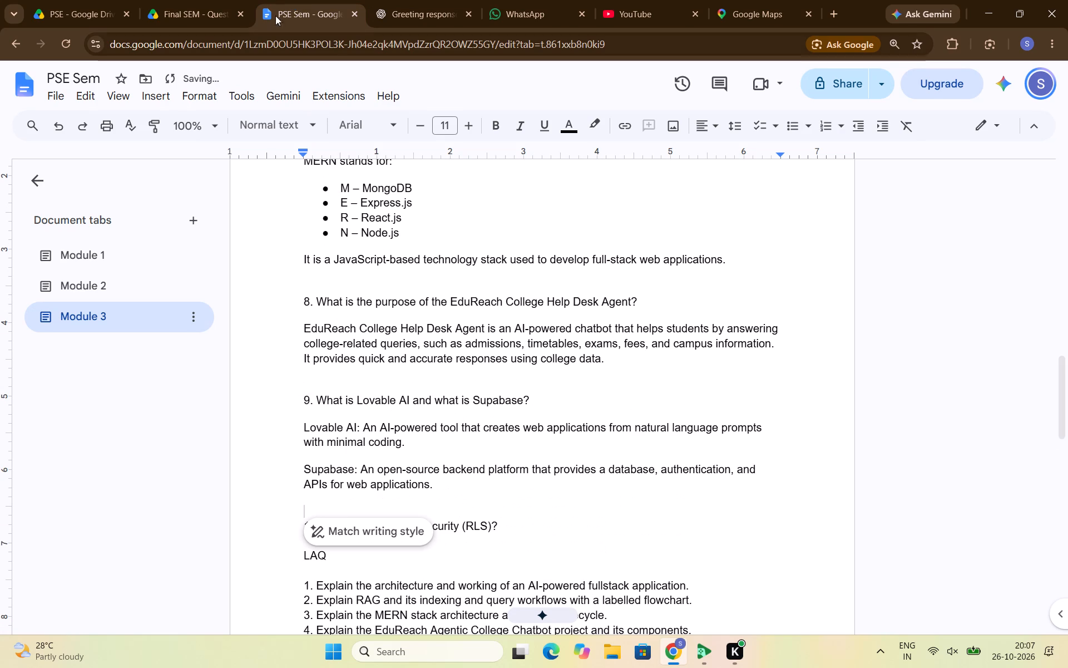
Copy ChatGPT's Row Level Security (RLS) answer to a new line below short-answer question 10 in the PSE Sem document.
{"action": "left_click", "coordinate": [437, 3]}
{"action": "scroll", "coordinate": [432, 309], "scroll_direction": "down", "scroll_amount": 3}
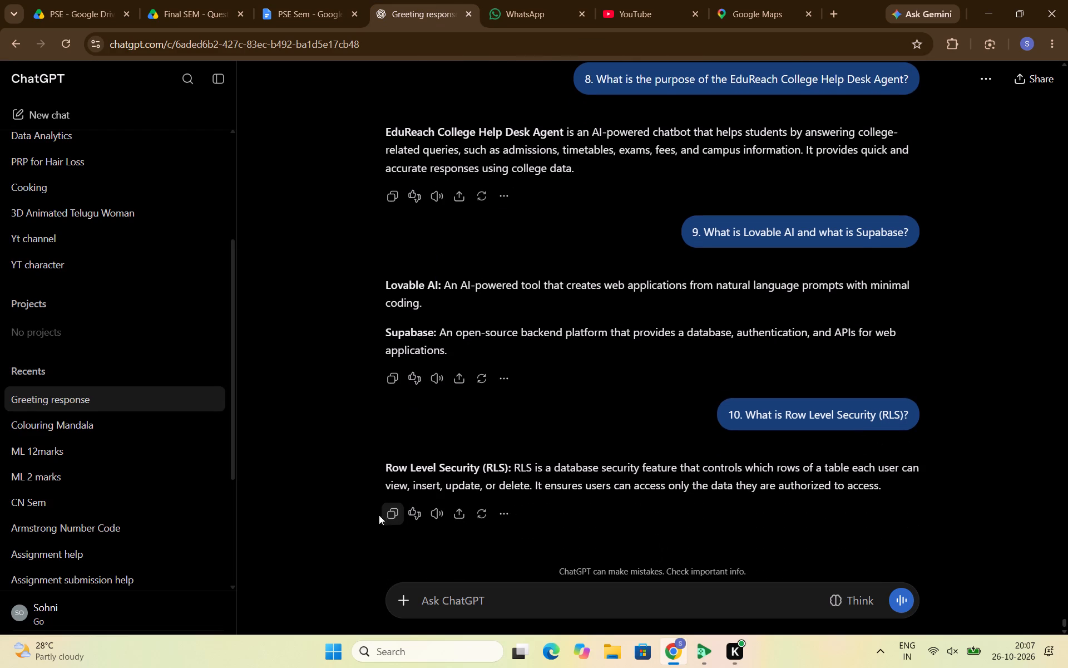
{"action": "left_click", "coordinate": [397, 516]}
{"action": "left_click", "coordinate": [291, 0]}
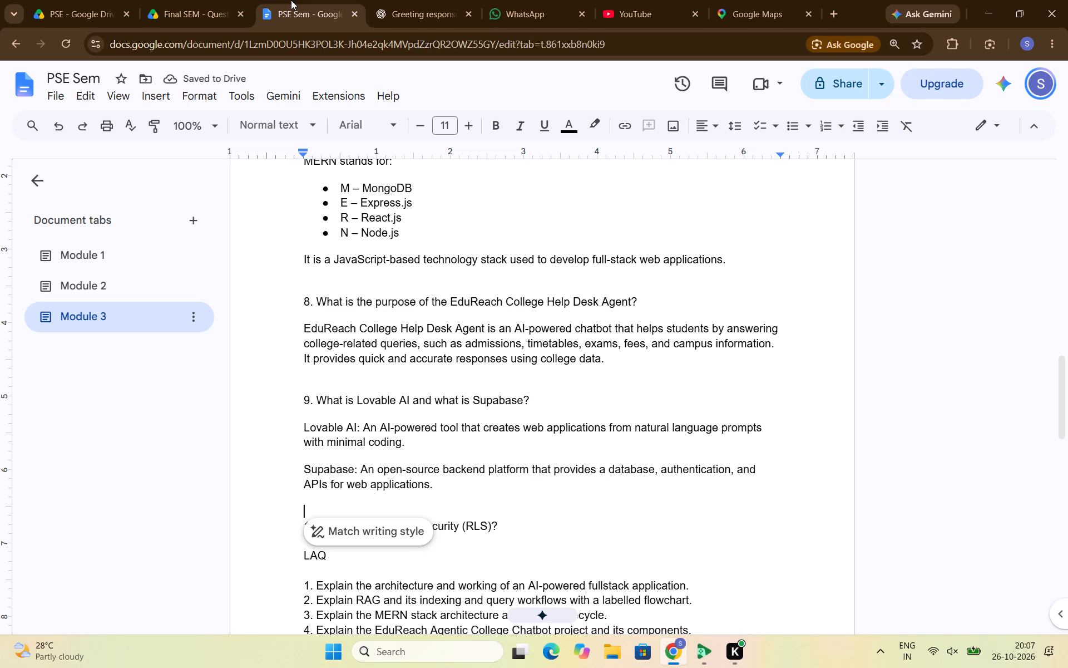
{"action": "scroll", "coordinate": [501, 438], "scroll_direction": "down", "scroll_amount": 1}
{"action": "left_click", "coordinate": [521, 448]}
{"action": "key", "text": "Return"}
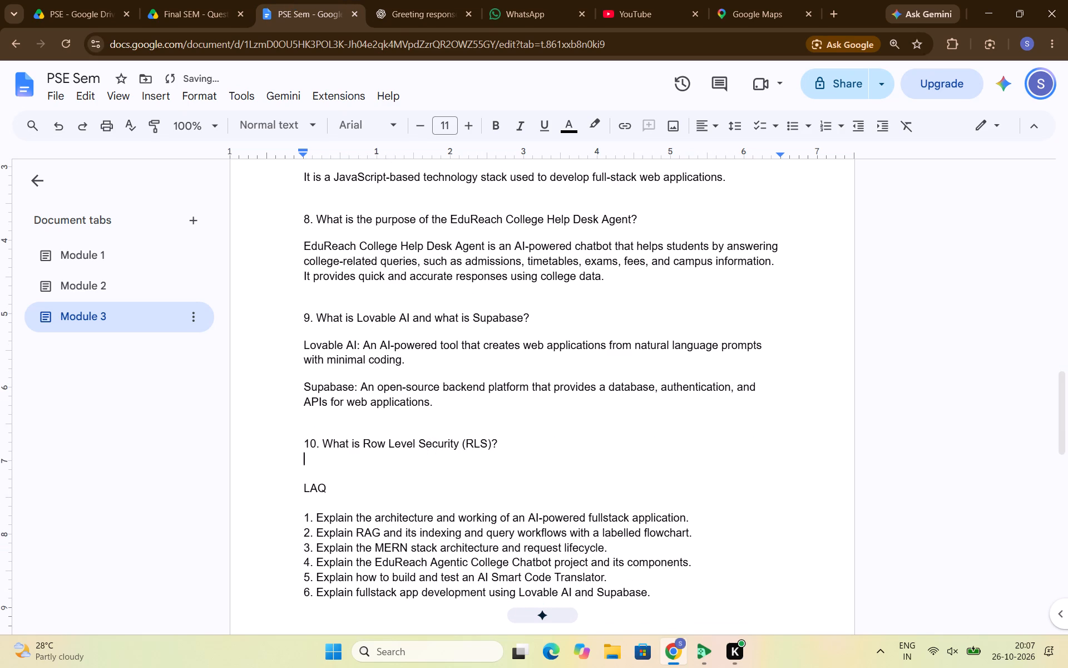
{"action": "key", "text": "ctrl+v"}
Bold short-answer question 1 and the "AI-Powered Full-Stack Application:" and "Example:" labels in its answer.
{"action": "scroll", "coordinate": [498, 400], "scroll_direction": "up", "scroll_amount": 13}
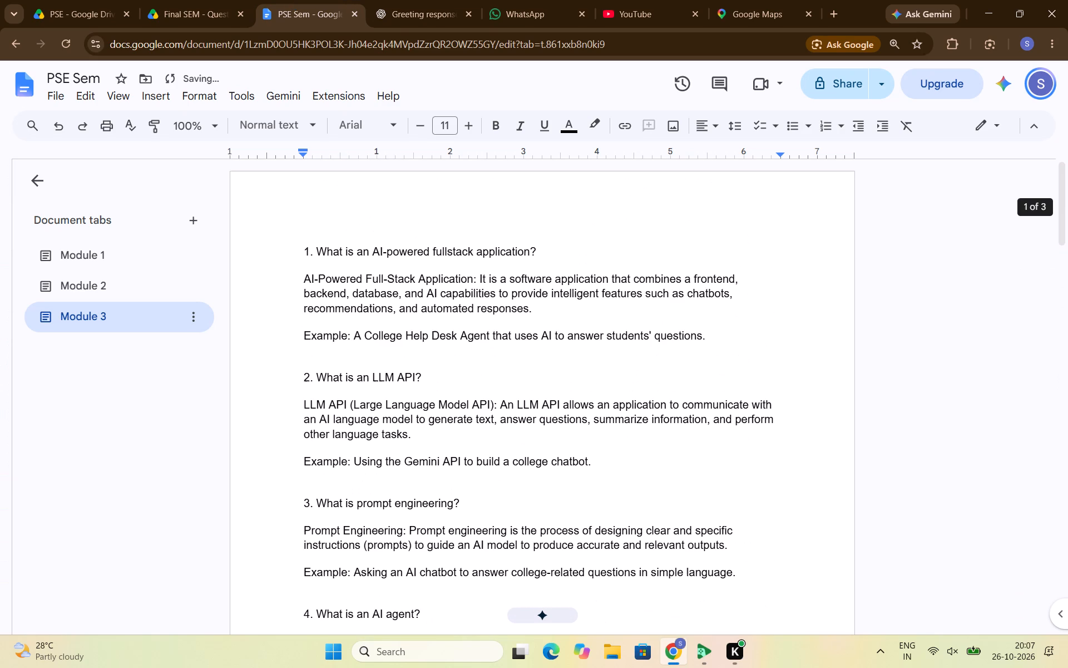
{"action": "triple_click", "coordinate": [493, 252]}
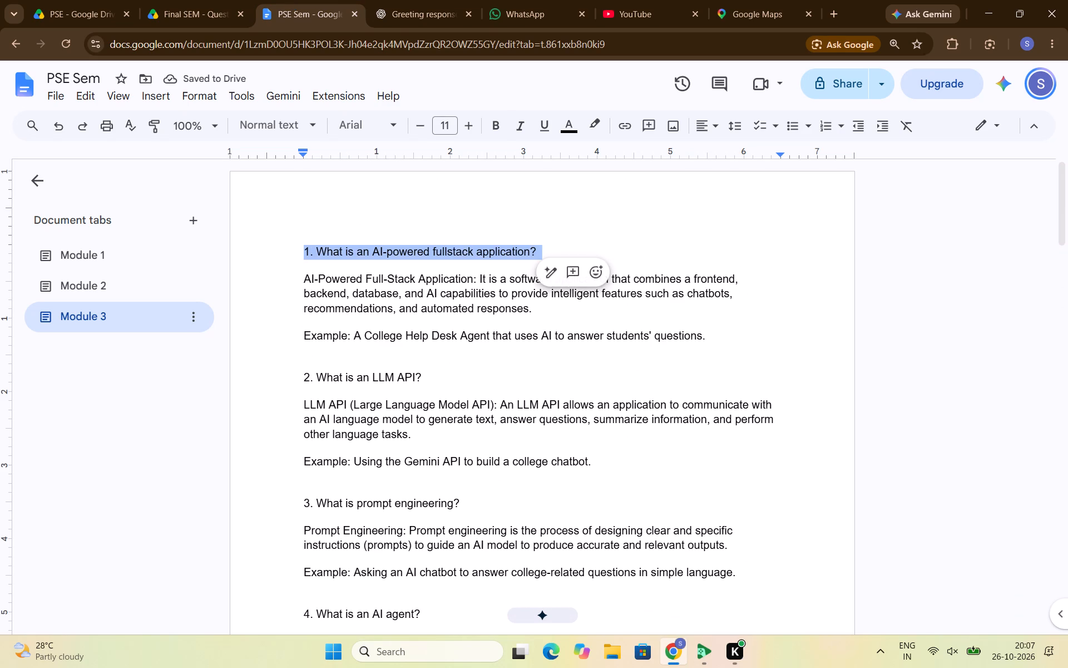
{"action": "key", "text": "ctrl+b"}
{"action": "triple_click", "coordinate": [429, 284]}
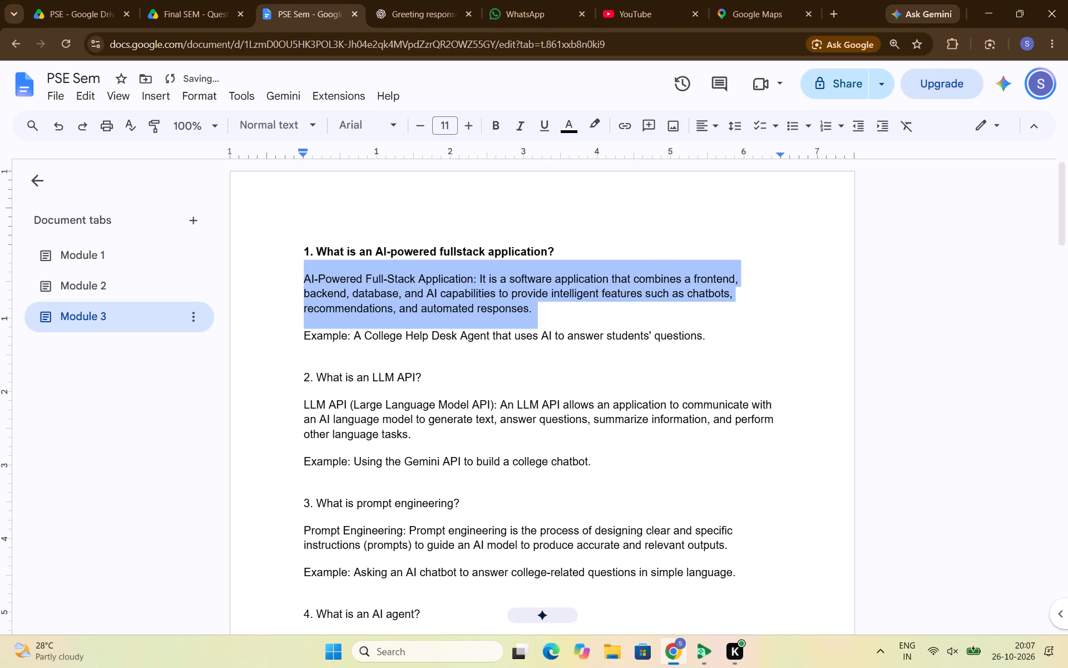
{"action": "left_click", "coordinate": [429, 284]}
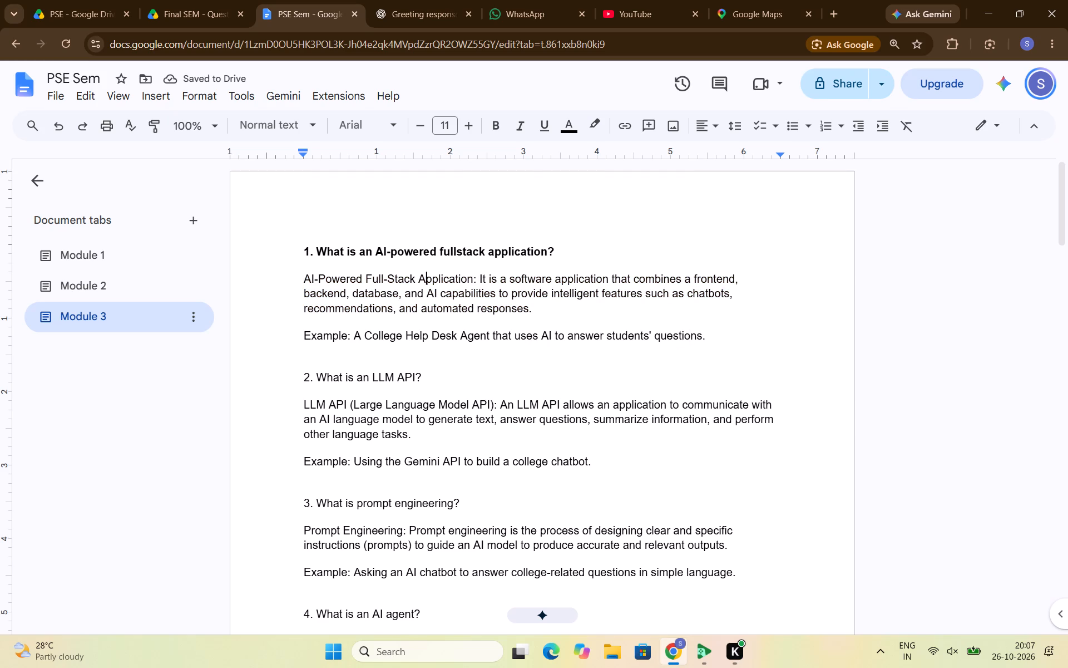
{"action": "left_click_drag", "start_coordinate": [305, 280], "coordinate": [480, 282]}
{"action": "key", "text": "ctrl+b"}
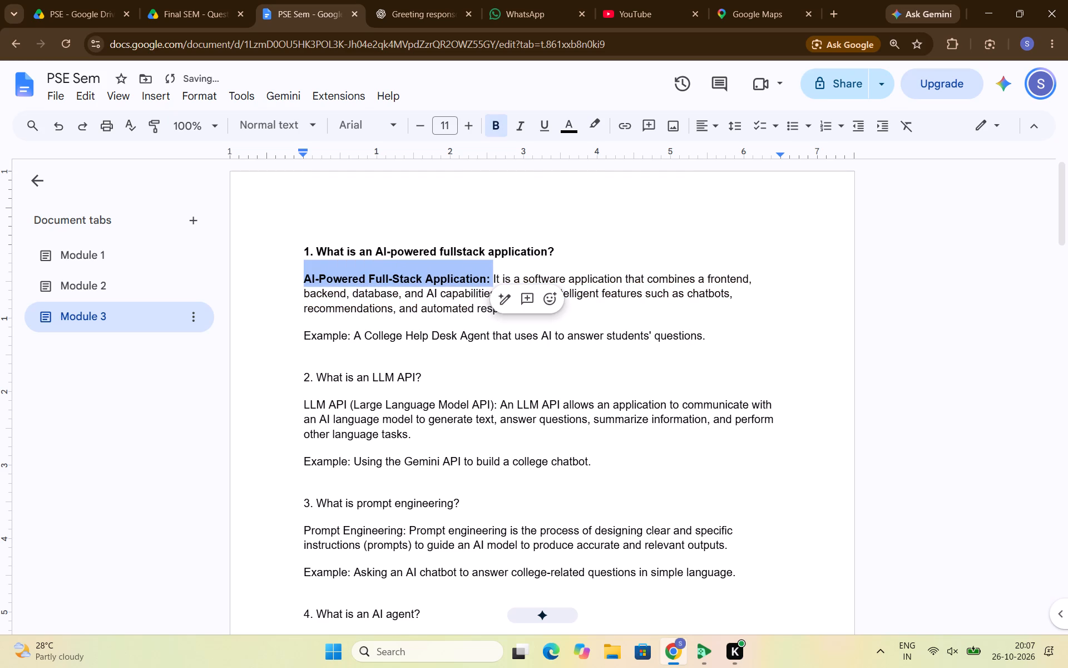
{"action": "left_click_drag", "start_coordinate": [300, 336], "coordinate": [351, 336]}
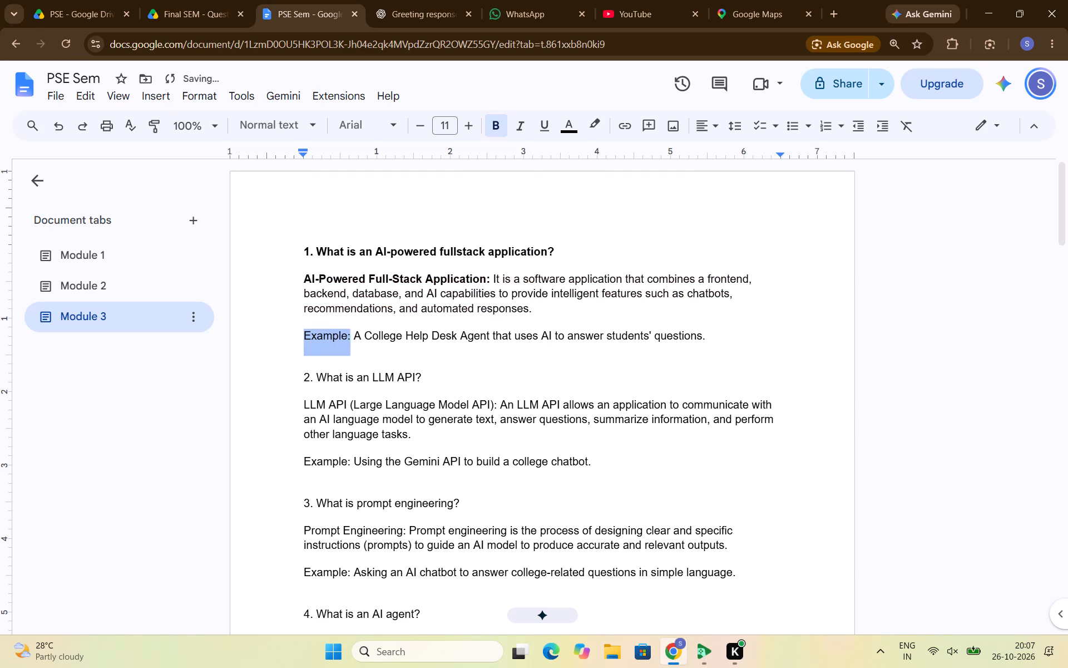
{"action": "left_click_drag", "start_coordinate": [351, 336], "coordinate": [354, 336]}
{"action": "key", "text": "ctrl+b"}
Bold question "2. What is an LLM API?" and the "LLM API (Large Language Model API):" and "Example:" labels in its answer.
{"action": "triple_click", "coordinate": [352, 378]}
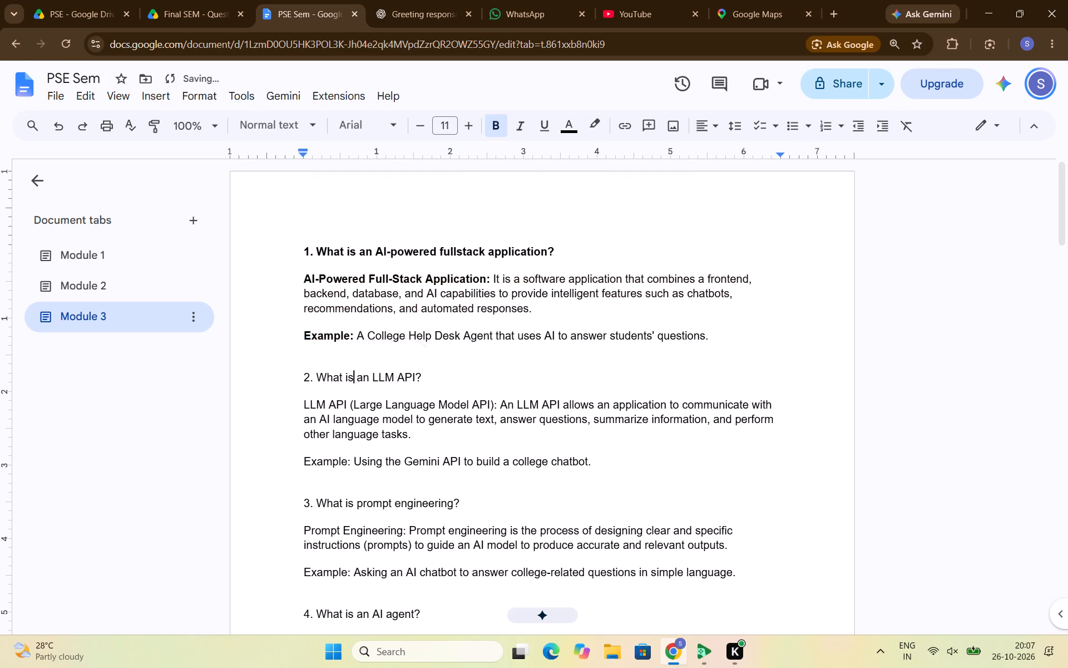
{"action": "key", "text": "ctrl+b"}
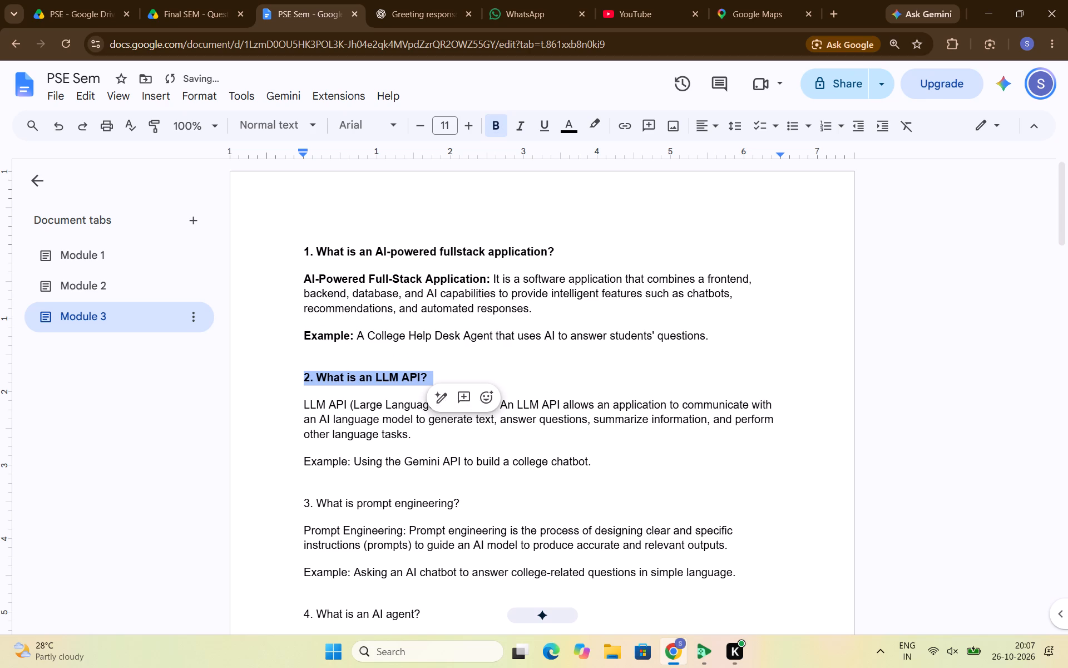
{"action": "left_click_drag", "start_coordinate": [303, 404], "coordinate": [494, 405]}
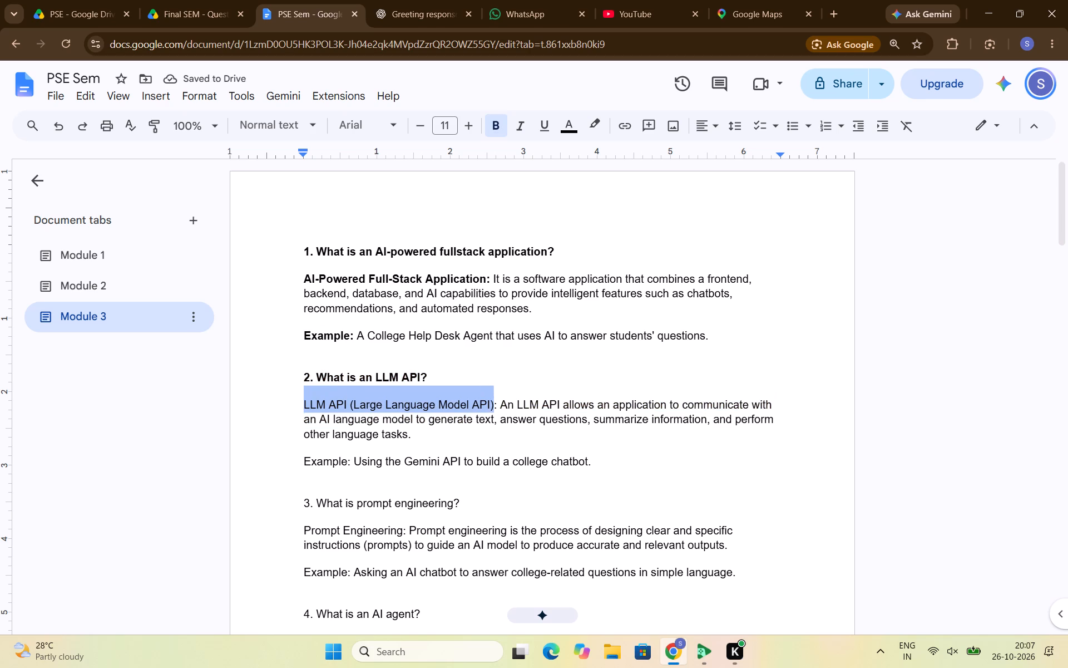
{"action": "left_click_drag", "start_coordinate": [494, 405], "coordinate": [500, 405]}
{"action": "key", "text": "ctrl+b"}
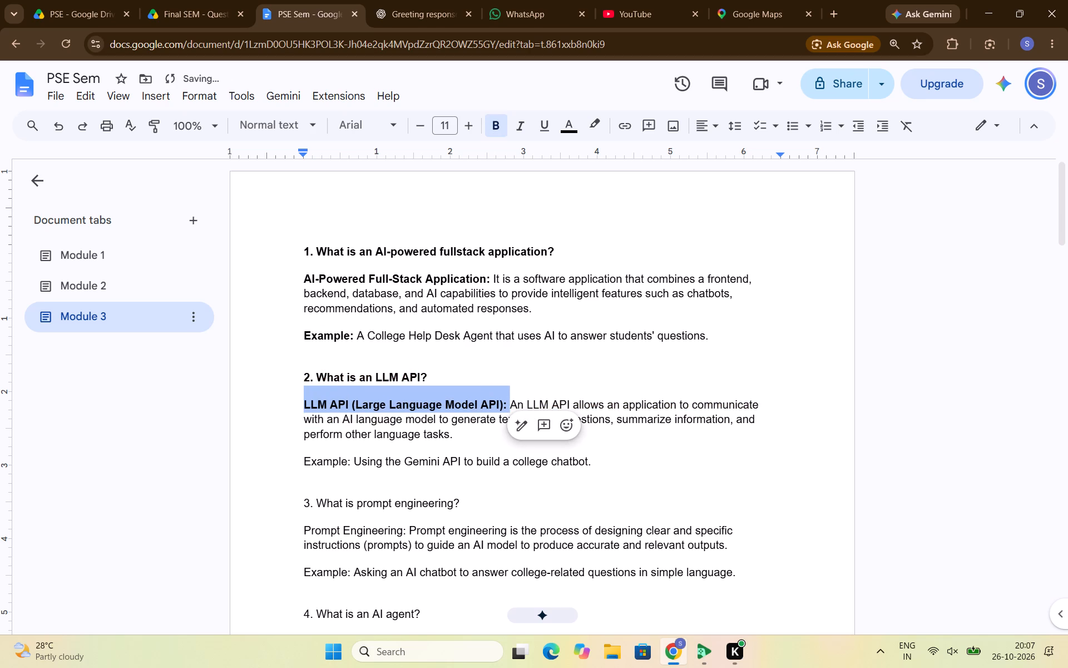
{"action": "left_click_drag", "start_coordinate": [301, 460], "coordinate": [355, 456]}
{"action": "key", "text": "ctrl+b"}
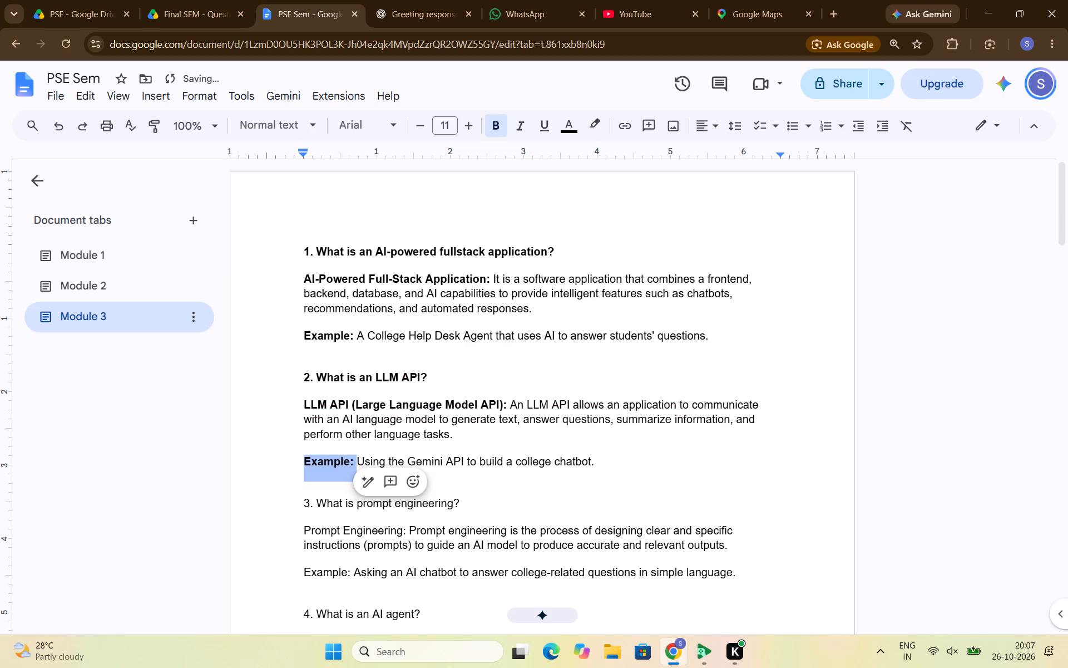
Bold question "3. What is prompt engineering?" and the "Prompt Engineering:" label in its answer.
{"action": "triple_click", "coordinate": [349, 507]}
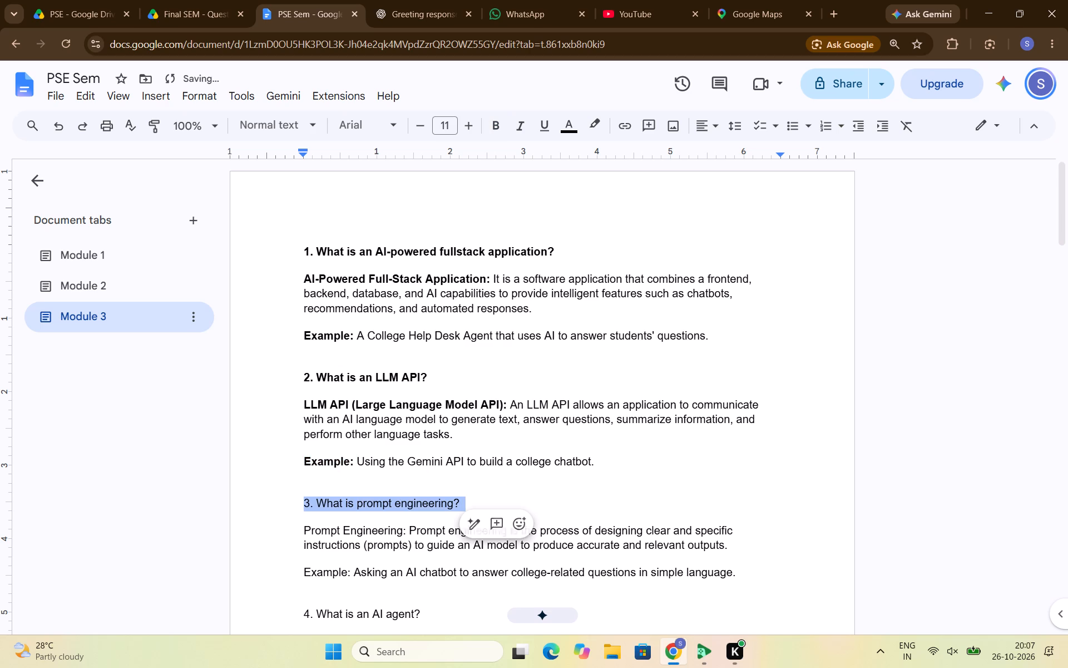
{"action": "key", "text": "ctrl+b"}
{"action": "left_click_drag", "start_coordinate": [303, 533], "coordinate": [407, 531]}
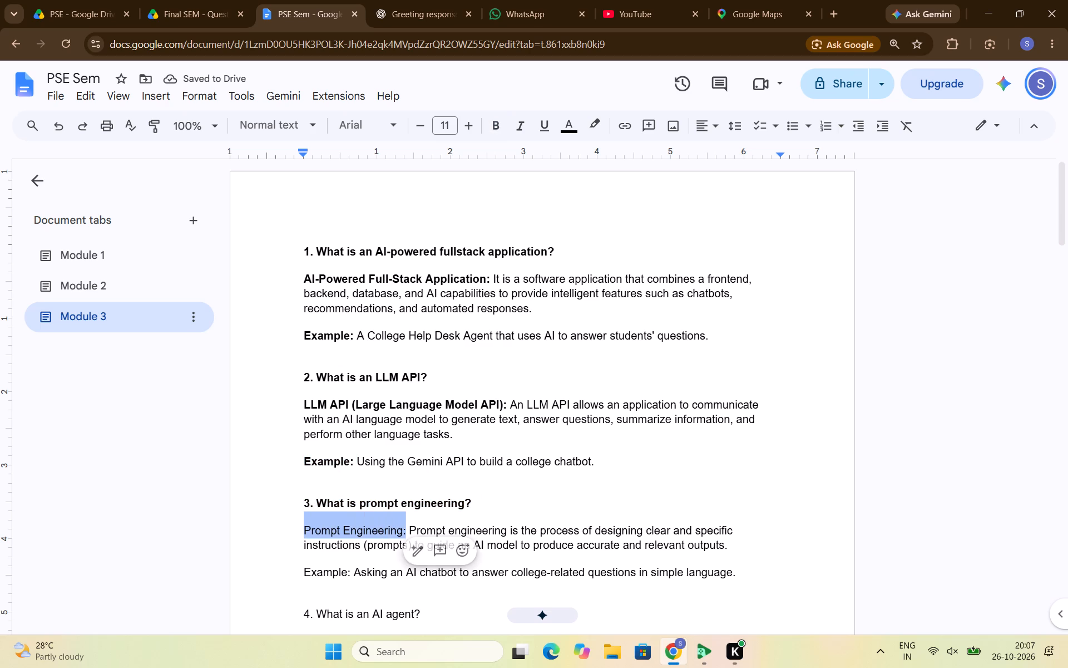
{"action": "key", "text": "ctrl+b"}
Bold question "4. What is an AI agent?" and the "AI Agent:" and "Example:" labels in its answer.
{"action": "triple_click", "coordinate": [391, 617]}
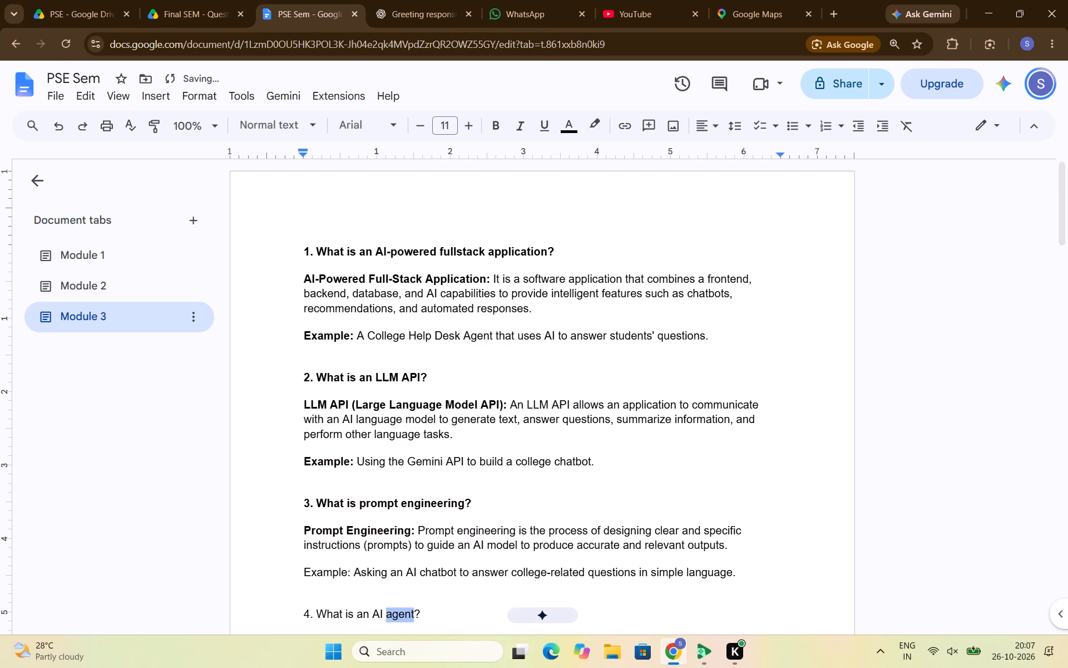
{"action": "key", "text": "ctrl+b"}
{"action": "scroll", "coordinate": [391, 617], "scroll_direction": "down", "scroll_amount": 4}
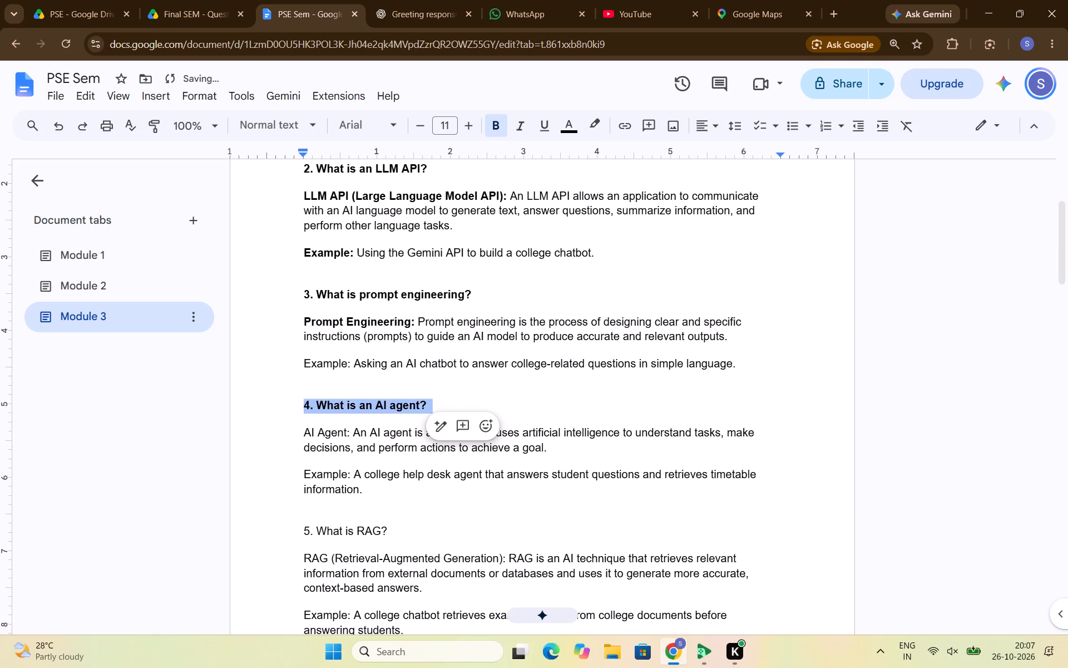
{"action": "left_click_drag", "start_coordinate": [304, 434], "coordinate": [349, 426]}
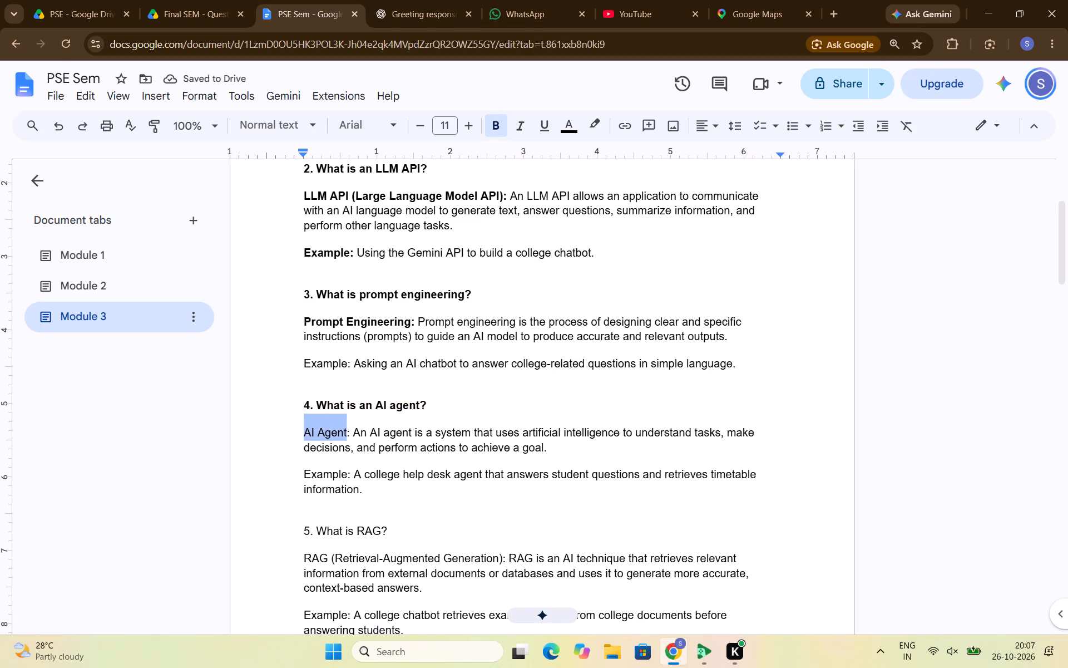
{"action": "left_click_drag", "start_coordinate": [349, 426], "coordinate": [350, 426]}
{"action": "key", "text": "ctrl+b"}
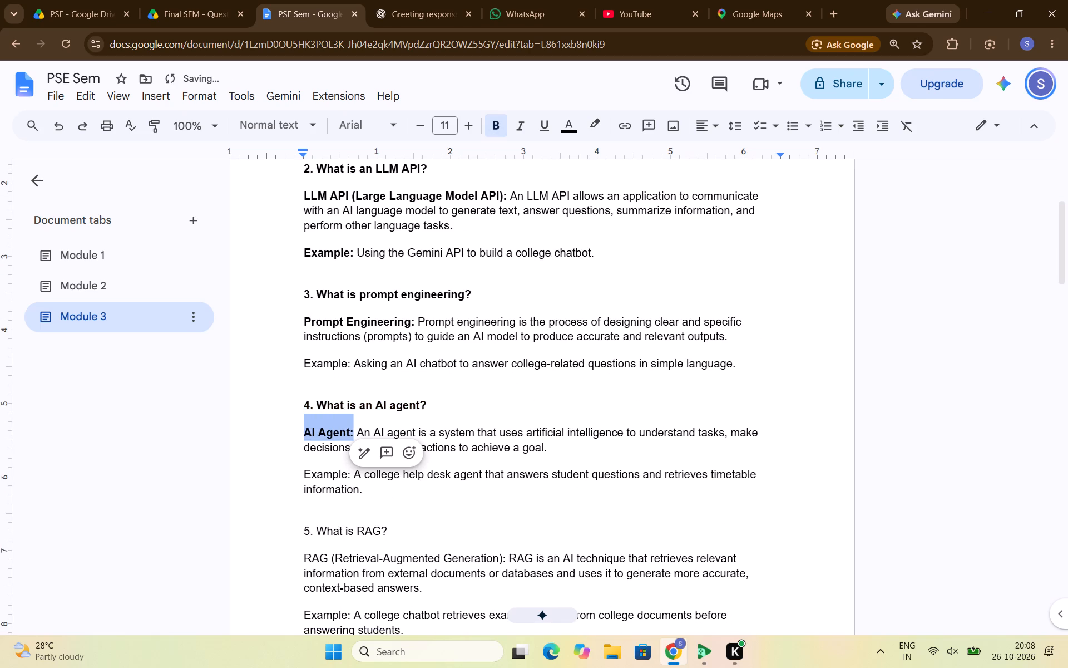
{"action": "left_click_drag", "start_coordinate": [301, 475], "coordinate": [352, 473]}
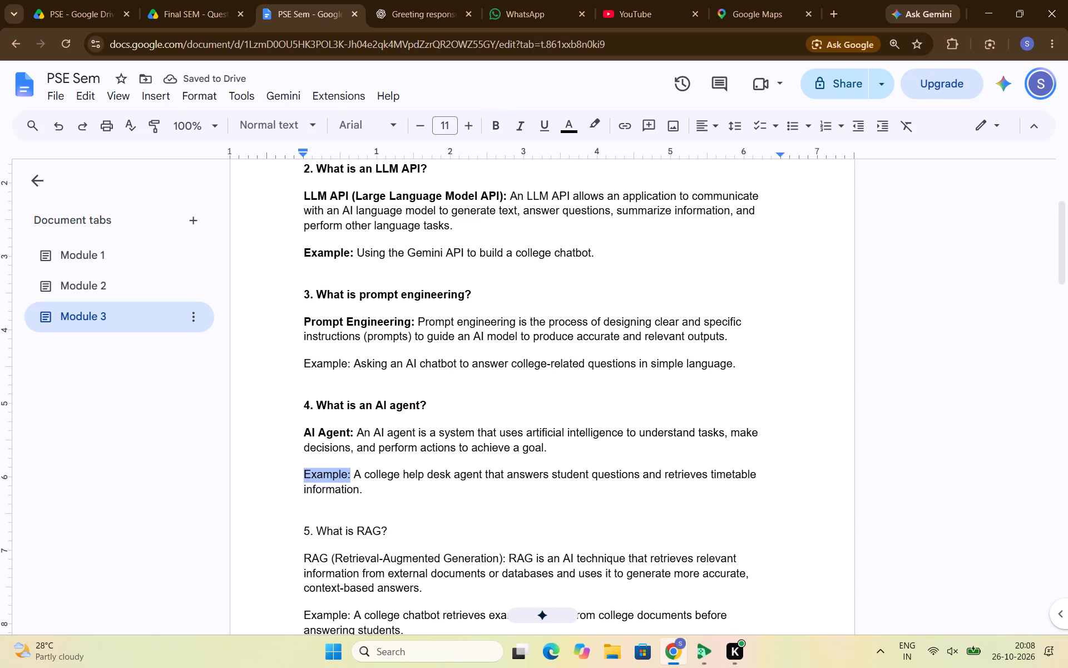
{"action": "key", "text": "ctrl+b"}
Bold question "5. What is RAG?" and the "RAG (Retrieval-Augmented Generation):" and "Example:" labels in its answer.
{"action": "double_click", "coordinate": [295, 525]}
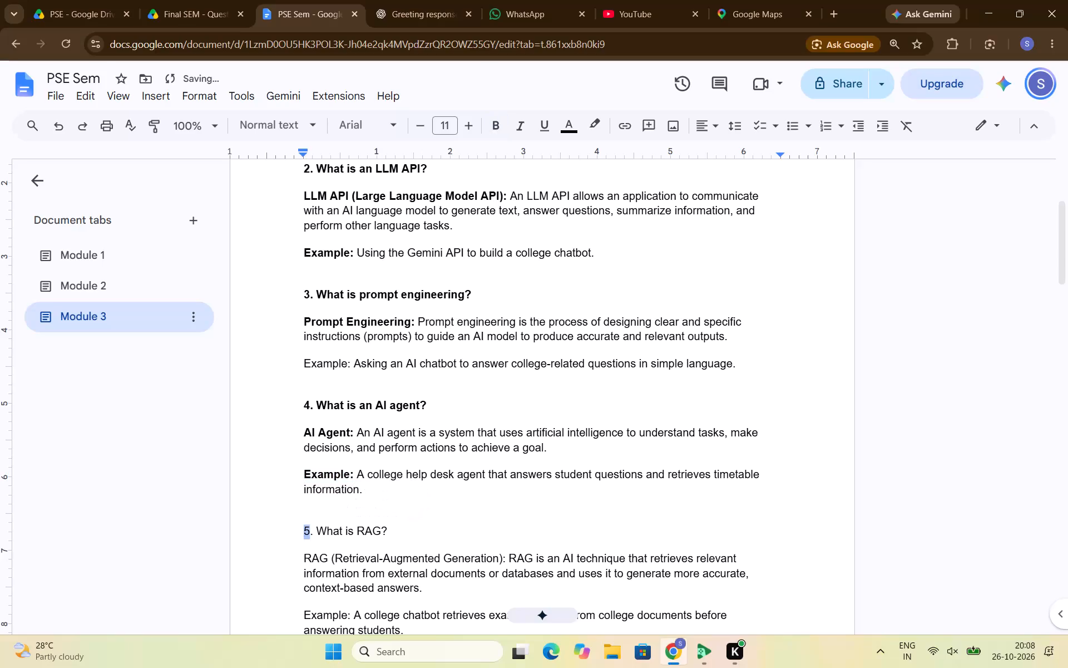
{"action": "triple_click", "coordinate": [339, 528]}
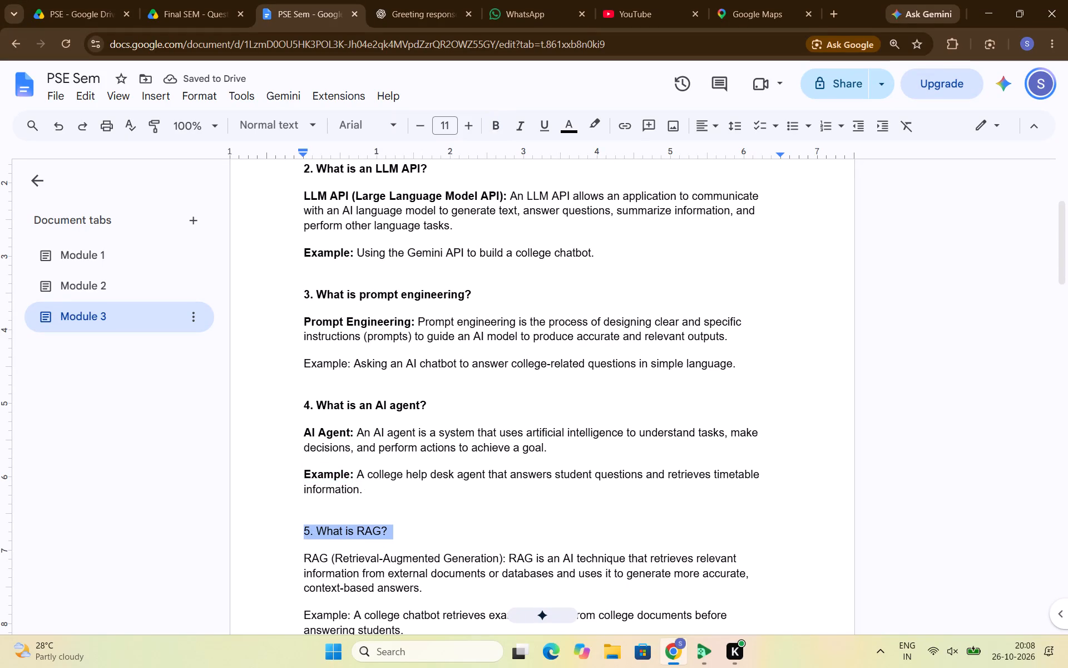
{"action": "key", "text": "ctrl+b"}
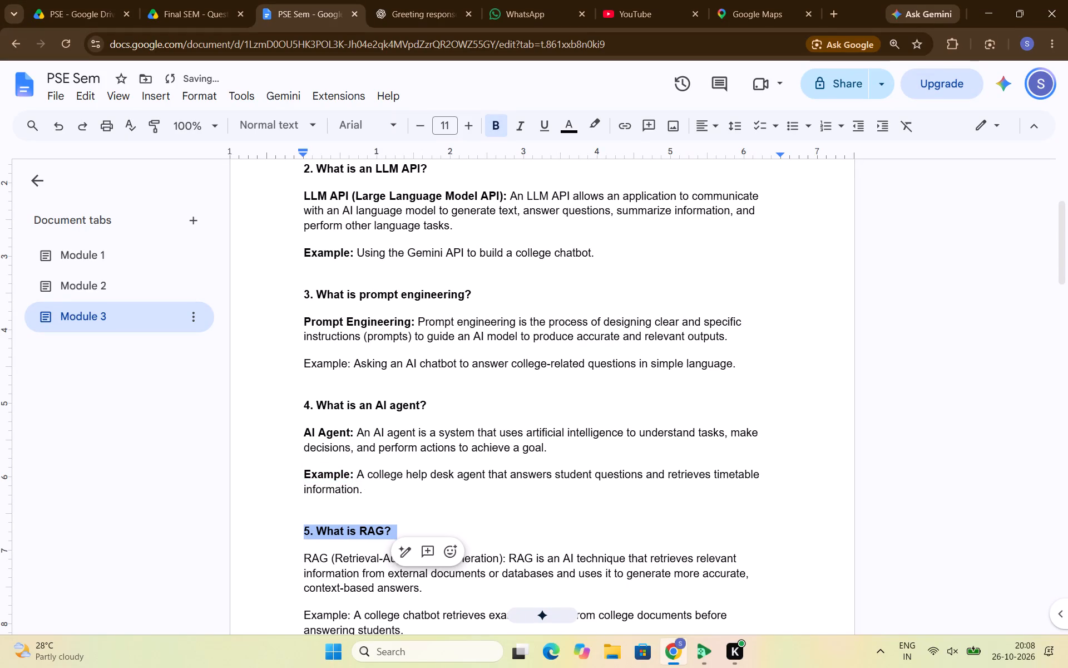
{"action": "left_click_drag", "start_coordinate": [302, 560], "coordinate": [509, 553]}
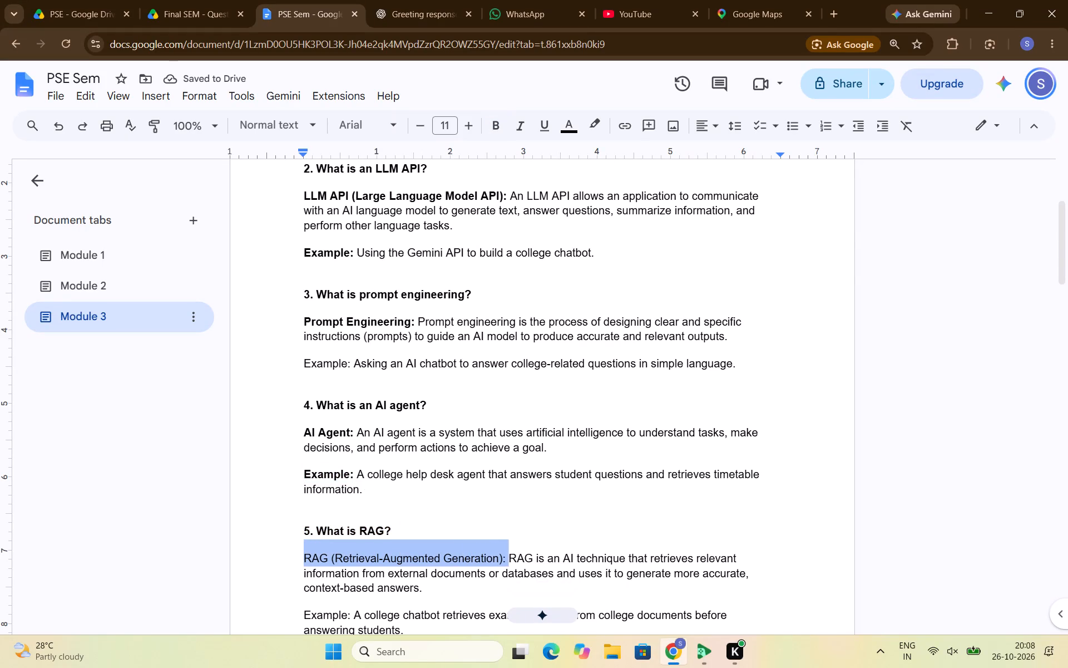
{"action": "key", "text": "ctrl+b"}
{"action": "scroll", "coordinate": [438, 551], "scroll_direction": "down", "scroll_amount": 2}
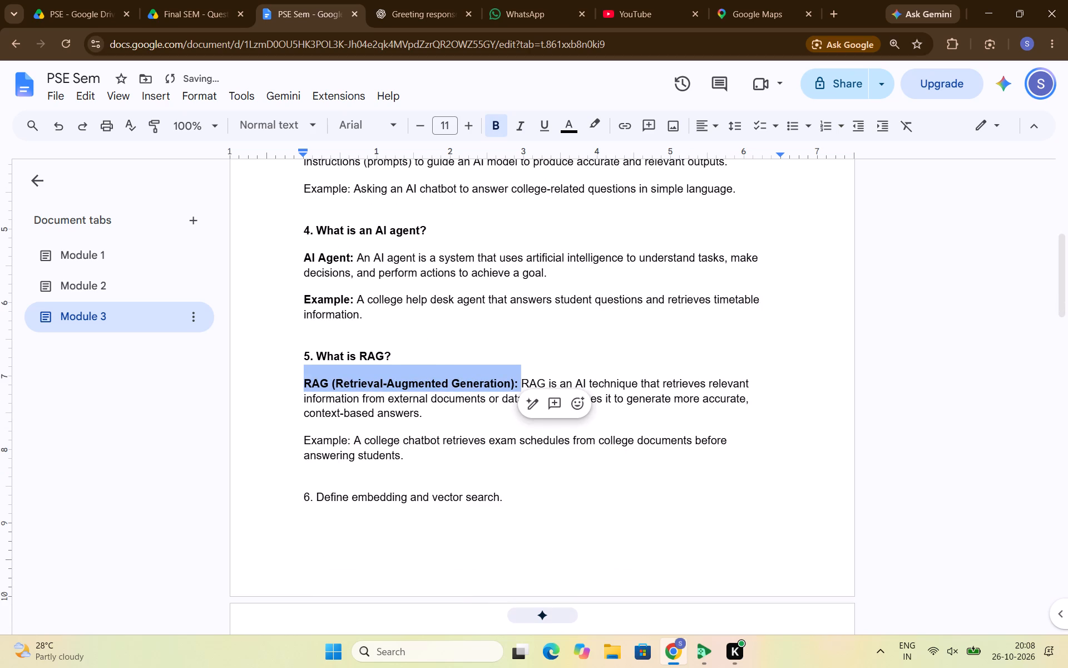
{"action": "left_click_drag", "start_coordinate": [304, 440], "coordinate": [353, 441]}
{"action": "key", "text": "ctrl+b"}
Bold question "6. Define embedding and vector search." and the "1. Embedding:" and "2. Vector Search:" labels in its answer.
{"action": "left_click_drag", "start_coordinate": [298, 498], "coordinate": [320, 498]}
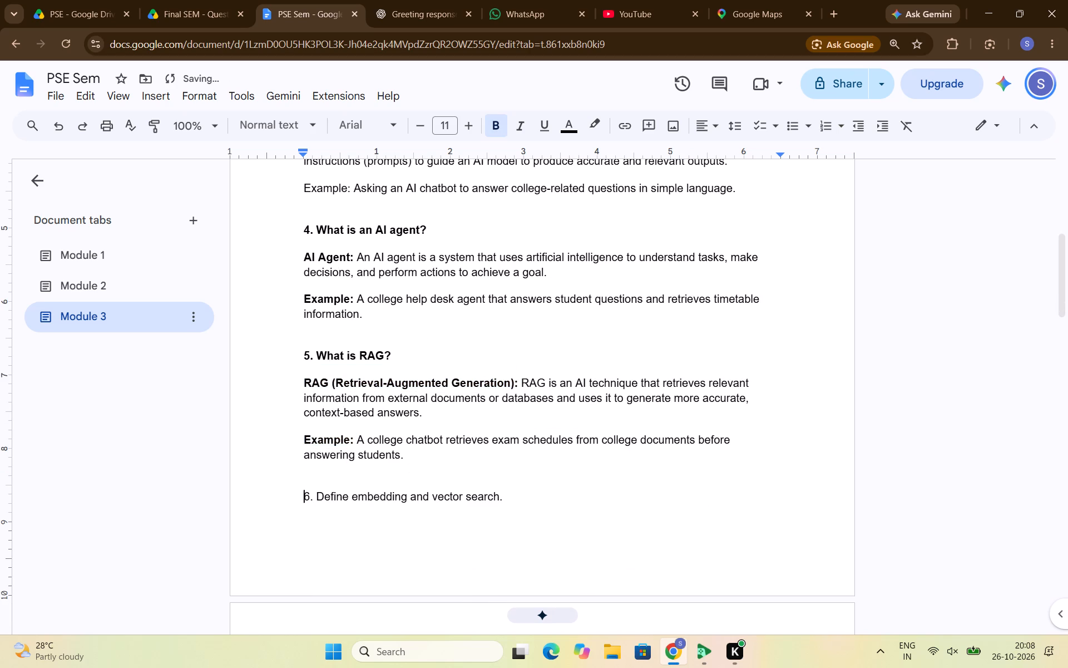
{"action": "left_click_drag", "start_coordinate": [320, 498], "coordinate": [516, 495]}
{"action": "key", "text": "ctrl+b"}
{"action": "scroll", "coordinate": [516, 495], "scroll_direction": "down", "scroll_amount": 2}
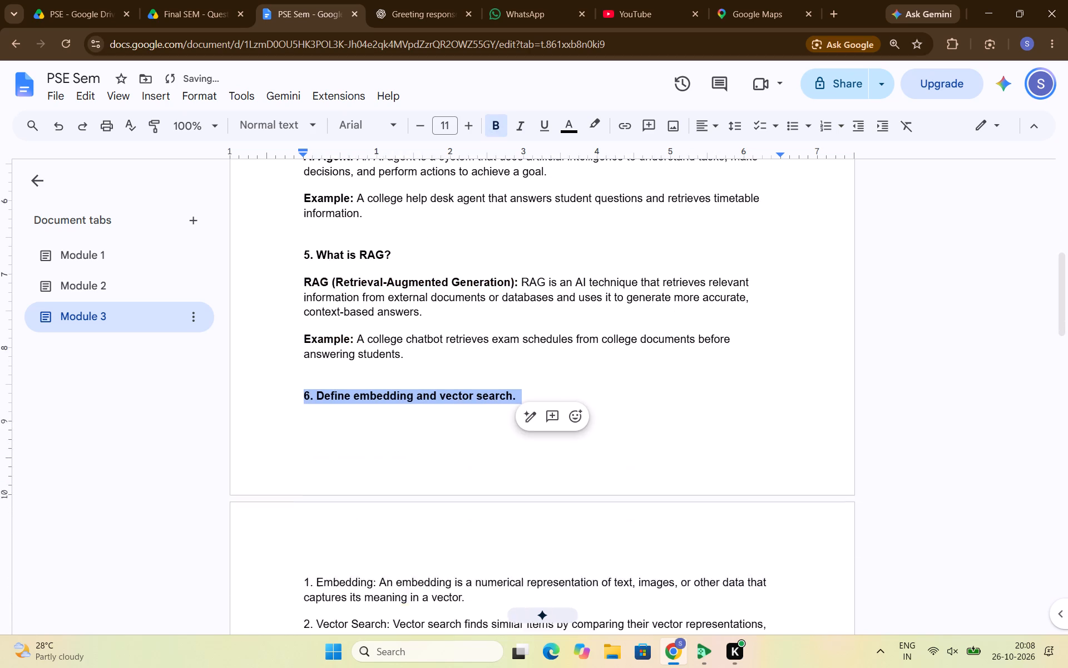
{"action": "scroll", "coordinate": [516, 495], "scroll_direction": "down", "scroll_amount": 2}
{"action": "left_click_drag", "start_coordinate": [299, 436], "coordinate": [366, 435]}
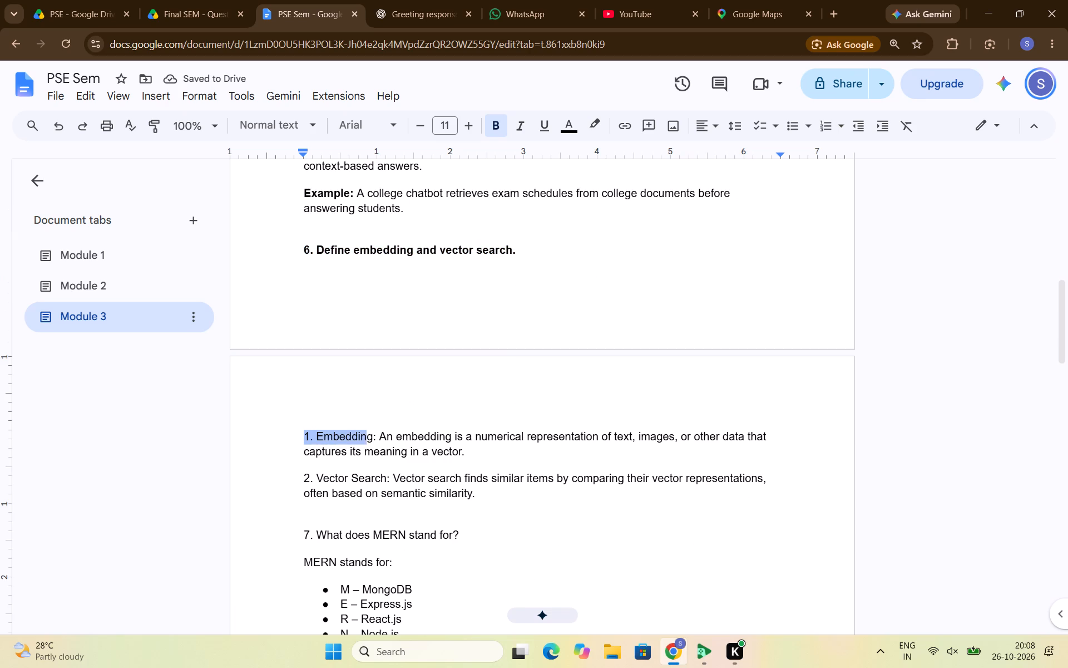
{"action": "left_click_drag", "start_coordinate": [366, 435], "coordinate": [378, 434]}
{"action": "key", "text": "ctrl+b"}
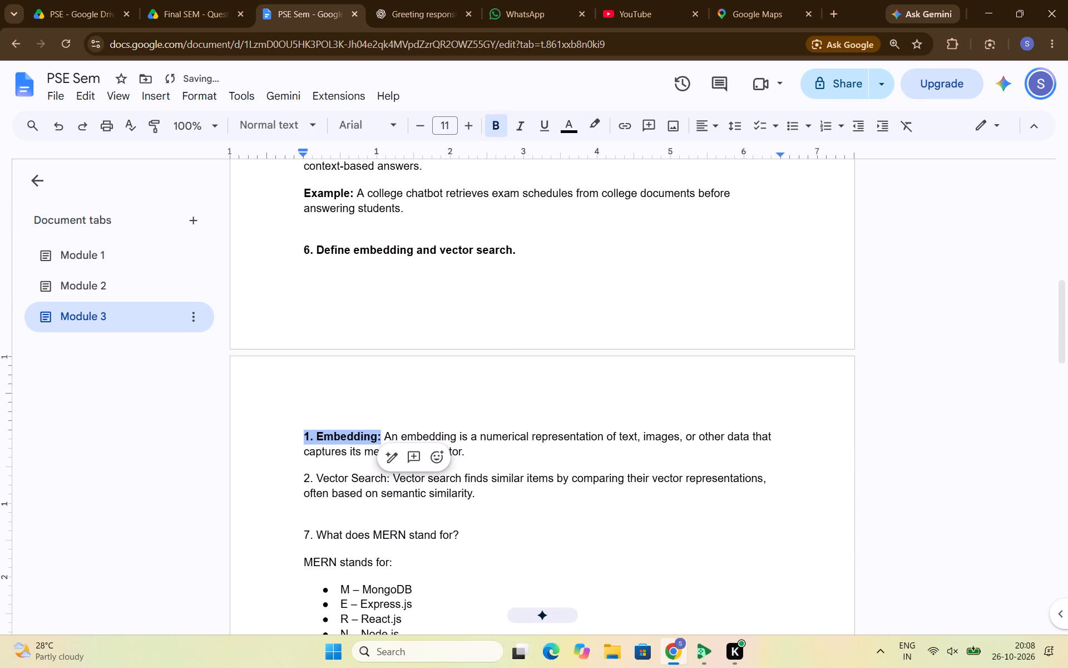
{"action": "left_click", "coordinate": [306, 475]}
{"action": "left_click_drag", "start_coordinate": [306, 475], "coordinate": [361, 474]}
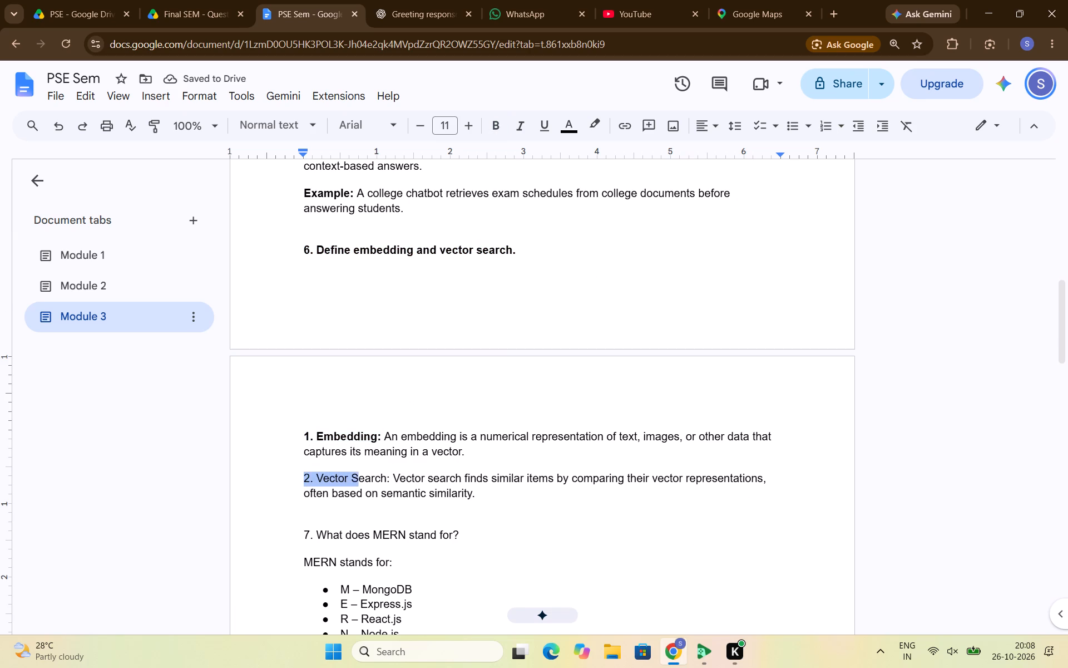
{"action": "left_click_drag", "start_coordinate": [361, 474], "coordinate": [390, 477]}
{"action": "key", "text": "ctrl+b"}
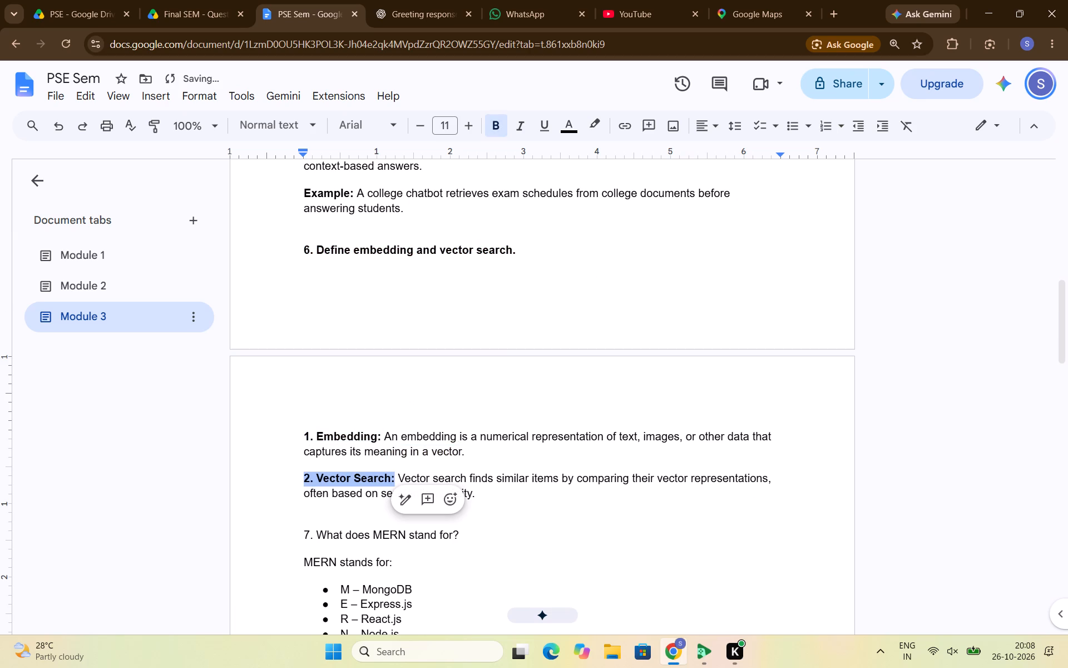
Bold the question lines "7. What does MERN stand for?" and "8. What is the purpose of the EduReach College Help Desk Agent?".
{"action": "left_click_drag", "start_coordinate": [304, 536], "coordinate": [469, 525]}
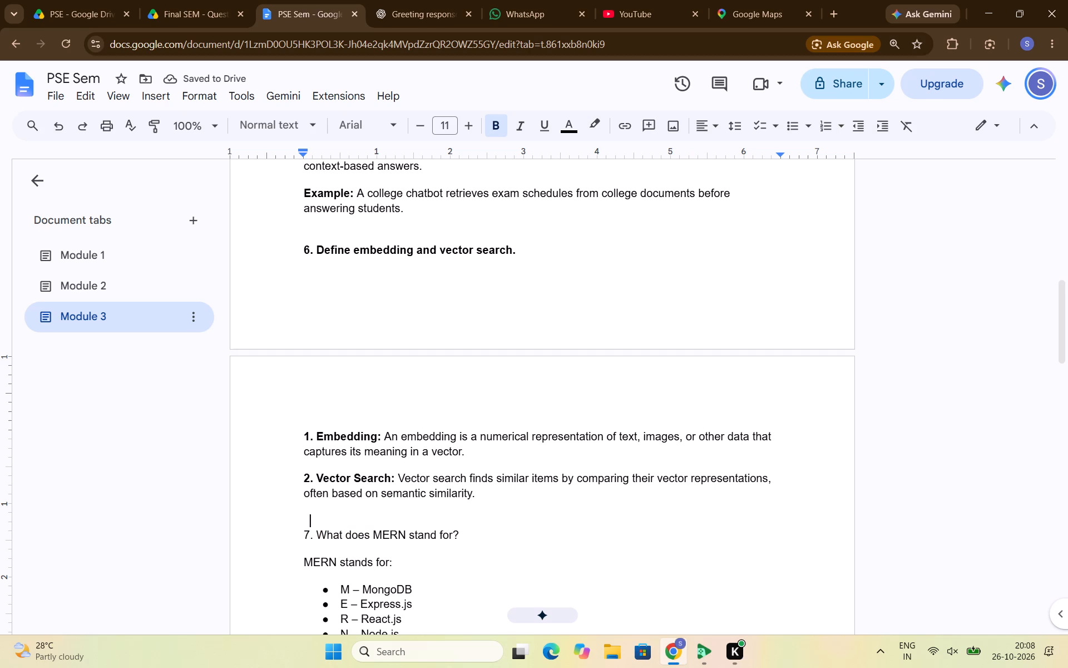
{"action": "left_click_drag", "start_coordinate": [469, 525], "coordinate": [484, 536]}
{"action": "key", "text": "ctrl+b"}
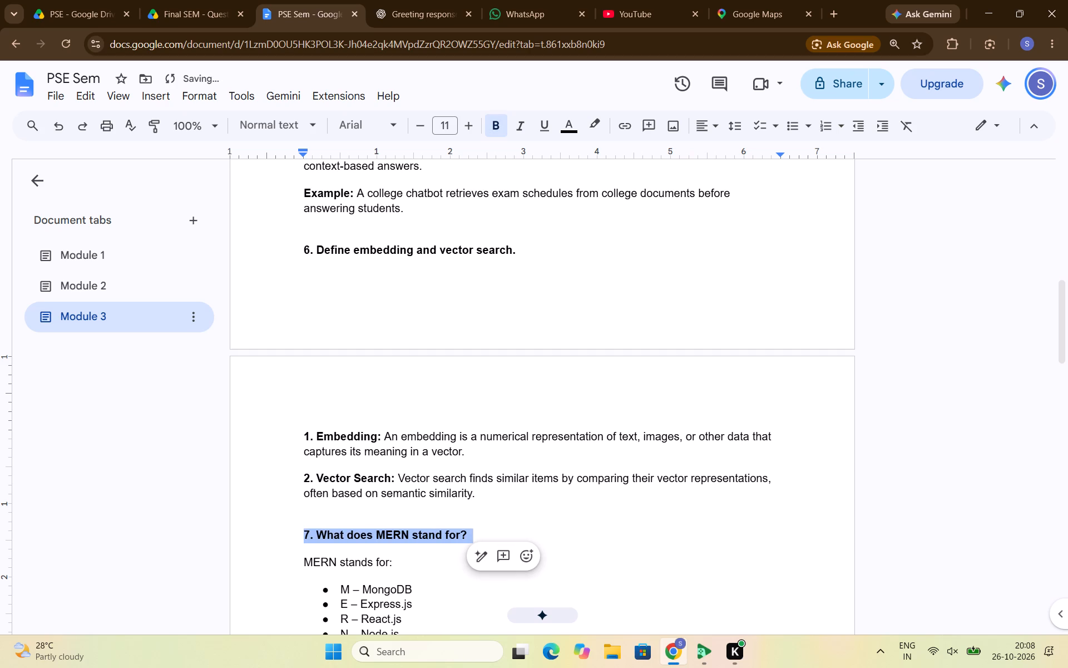
{"action": "left_click", "coordinate": [498, 538]}
{"action": "scroll", "coordinate": [498, 538], "scroll_direction": "down", "scroll_amount": 5}
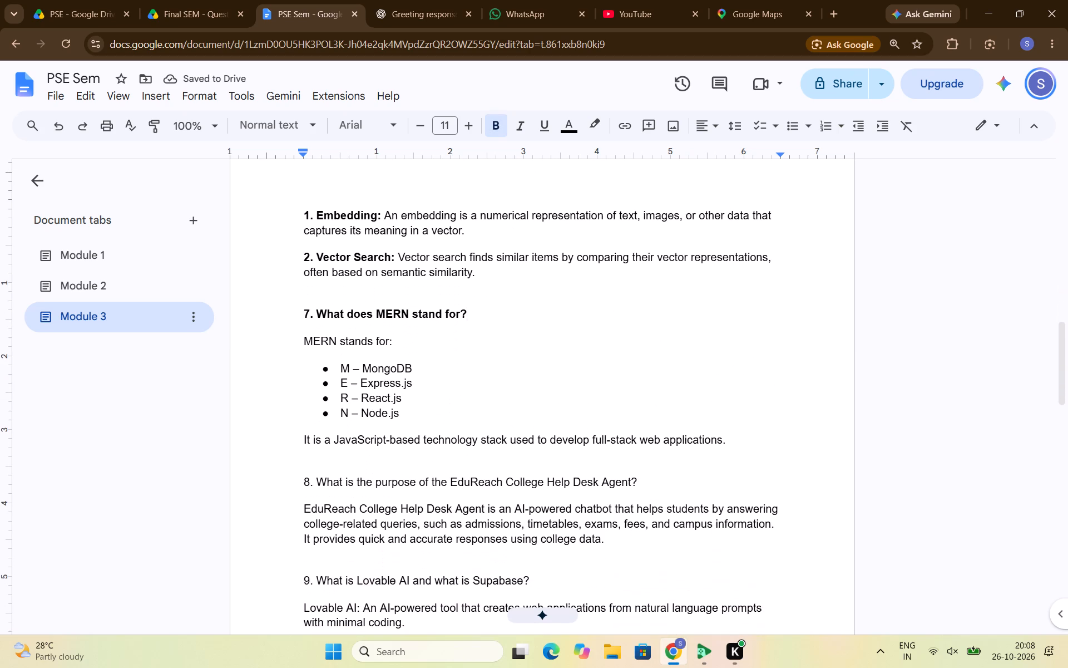
{"action": "left_click_drag", "start_coordinate": [299, 478], "coordinate": [622, 483]}
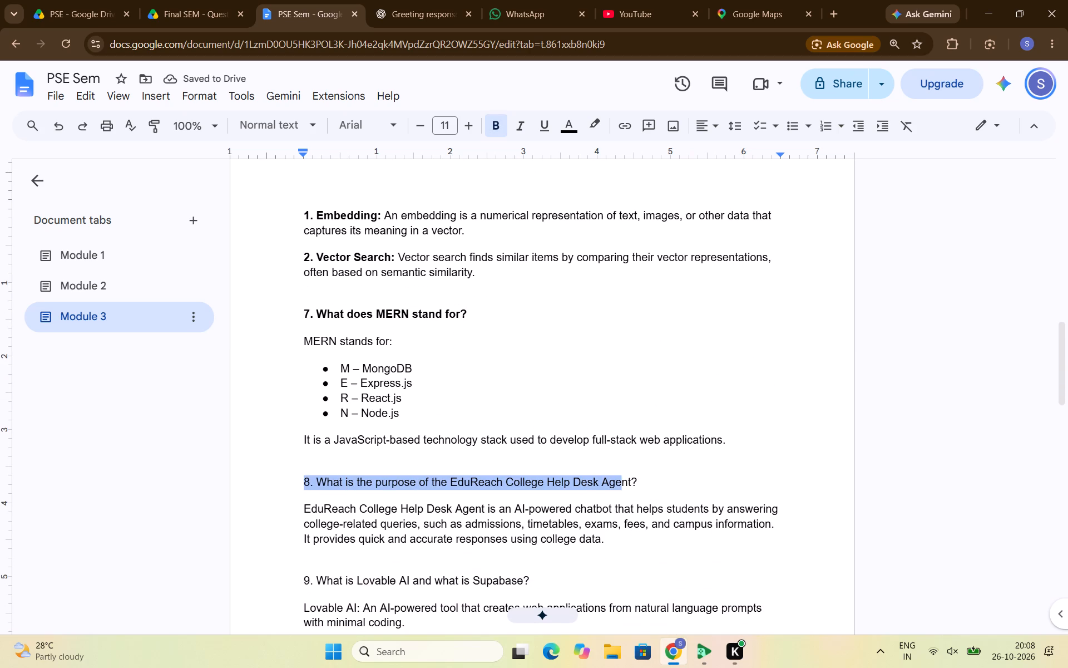
{"action": "left_click_drag", "start_coordinate": [622, 483], "coordinate": [646, 481]}
{"action": "key", "text": "ctrl+b"}
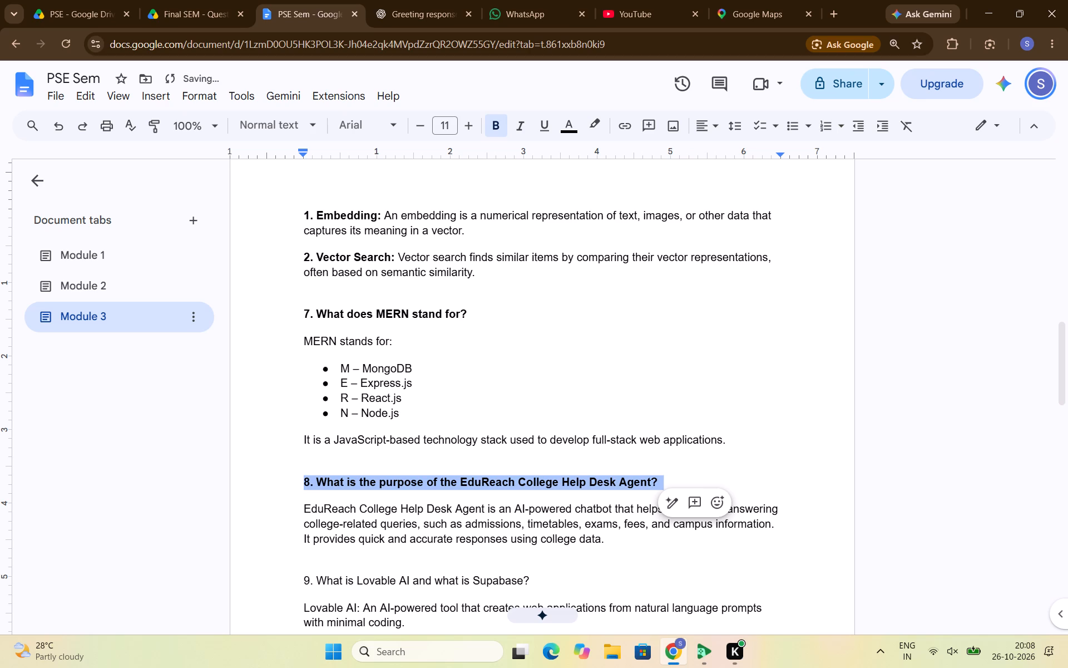
{"action": "left_click", "coordinate": [685, 478]}
Bold question "9. What is Lovable AI and what is Supabase?" and the "Lovable AI:" and "Supabase:" labels in its answer.
{"action": "scroll", "coordinate": [685, 478], "scroll_direction": "down", "scroll_amount": 3}
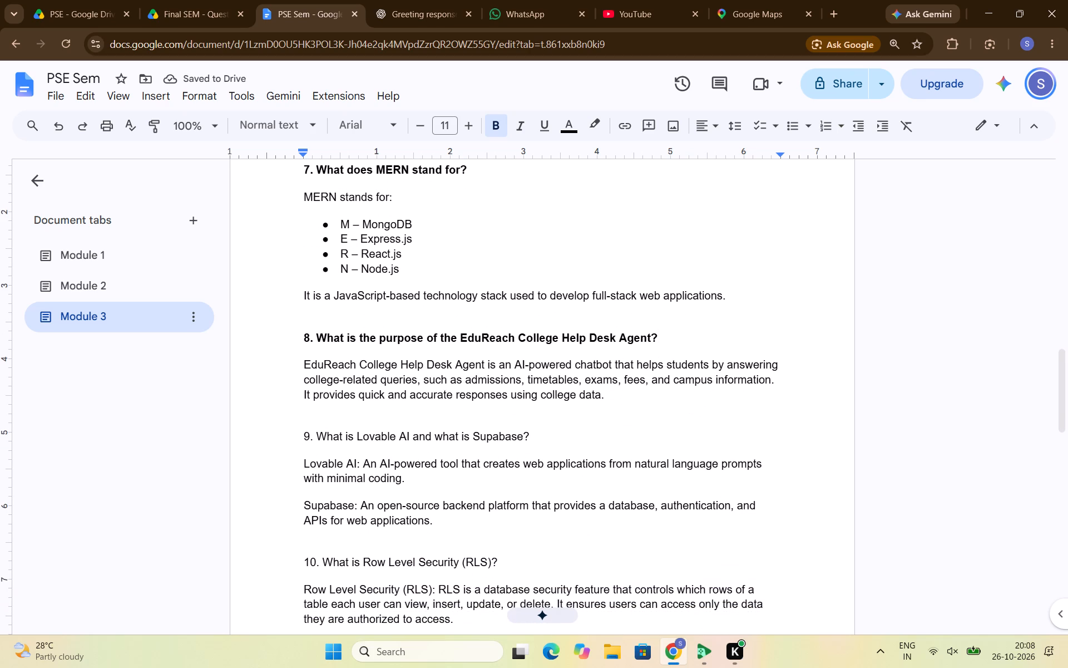
{"action": "left_click_drag", "start_coordinate": [299, 440], "coordinate": [544, 439]}
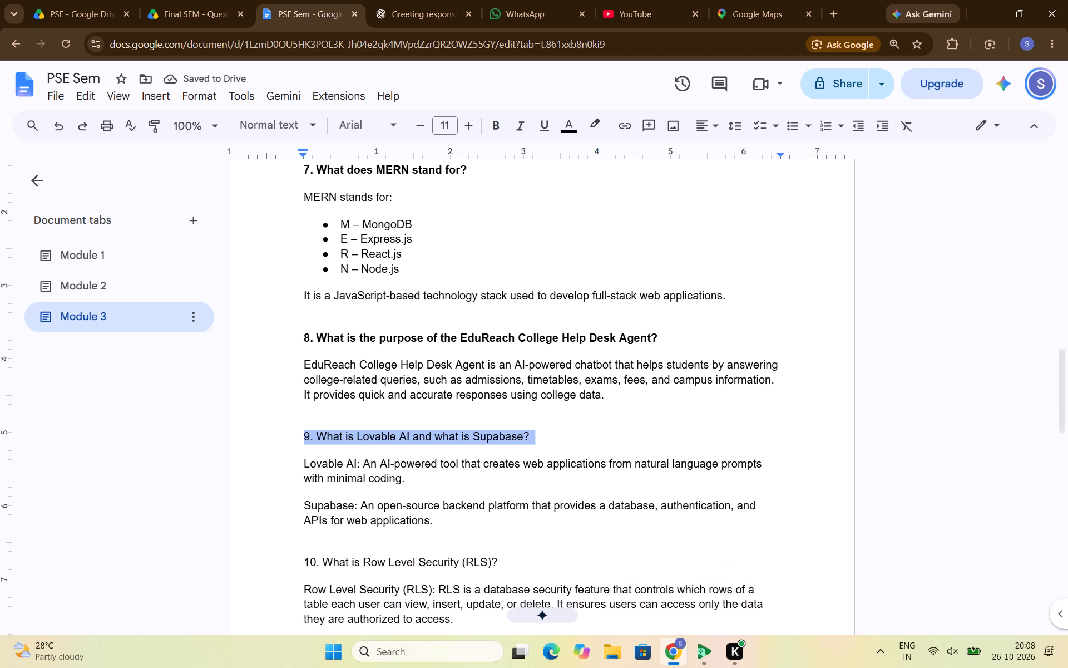
{"action": "key", "text": "ctrl+b"}
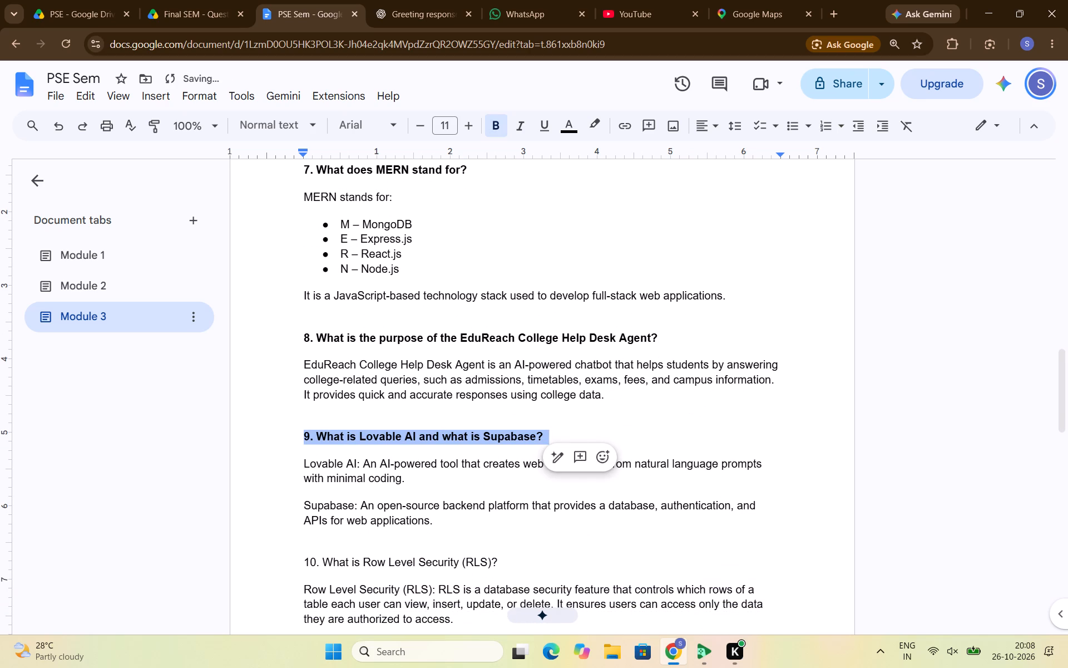
{"action": "left_click_drag", "start_coordinate": [299, 463], "coordinate": [364, 460]}
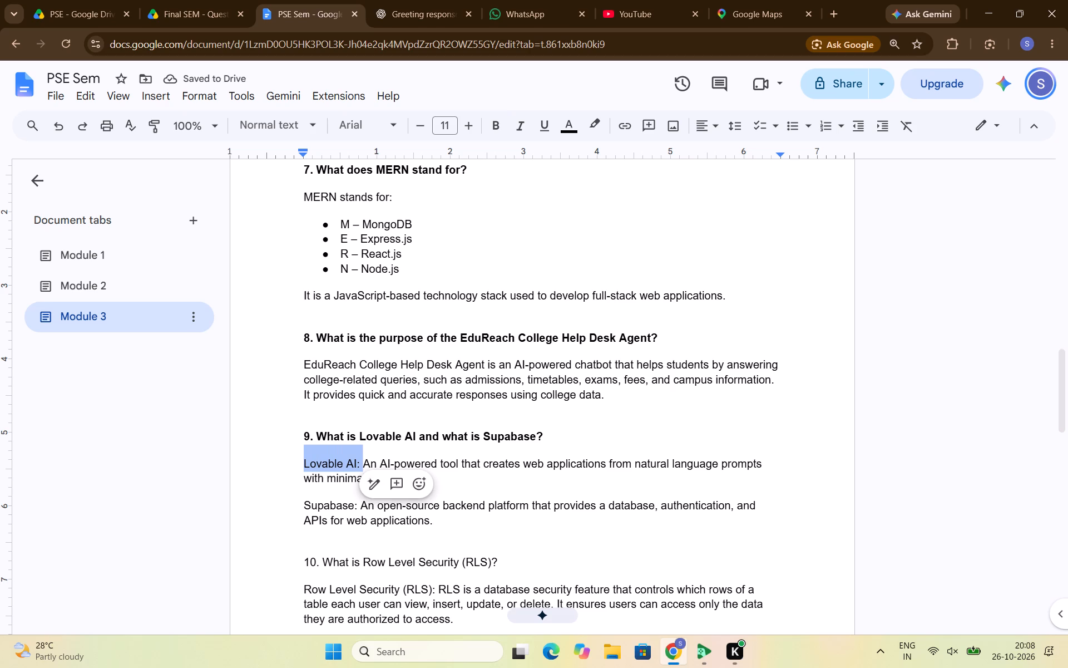
{"action": "key", "text": "ctrl+b"}
{"action": "left_click_drag", "start_coordinate": [300, 505], "coordinate": [335, 505]}
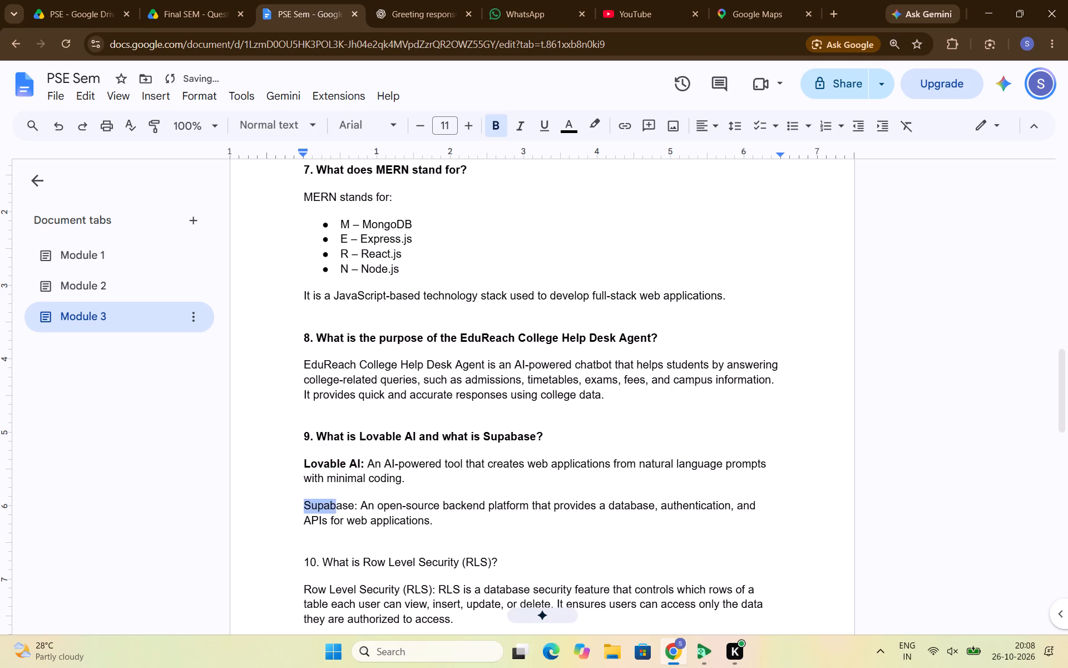
{"action": "left_click_drag", "start_coordinate": [335, 505], "coordinate": [359, 503]}
{"action": "key", "text": "ctrl+b"}
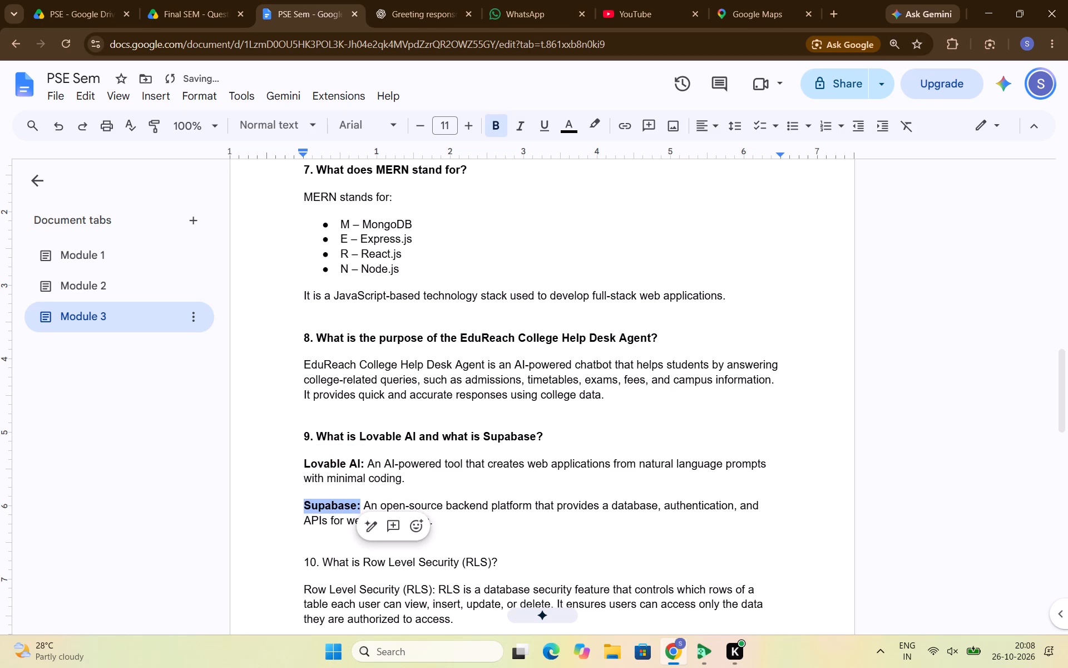
Bold question "10. What is Row Level Security (RLS)?" and the "Row Level Security (RLS):" label in its answer.
{"action": "left_click_drag", "start_coordinate": [301, 561], "coordinate": [526, 564]}
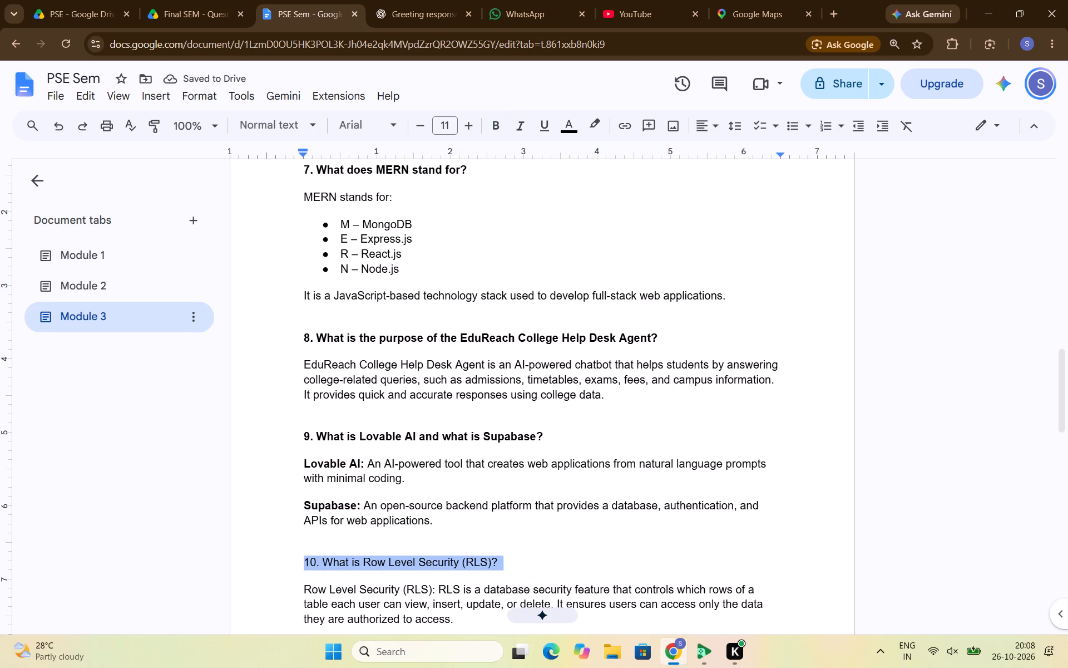
{"action": "key", "text": "ctrl+b"}
{"action": "scroll", "coordinate": [526, 564], "scroll_direction": "down", "scroll_amount": 2}
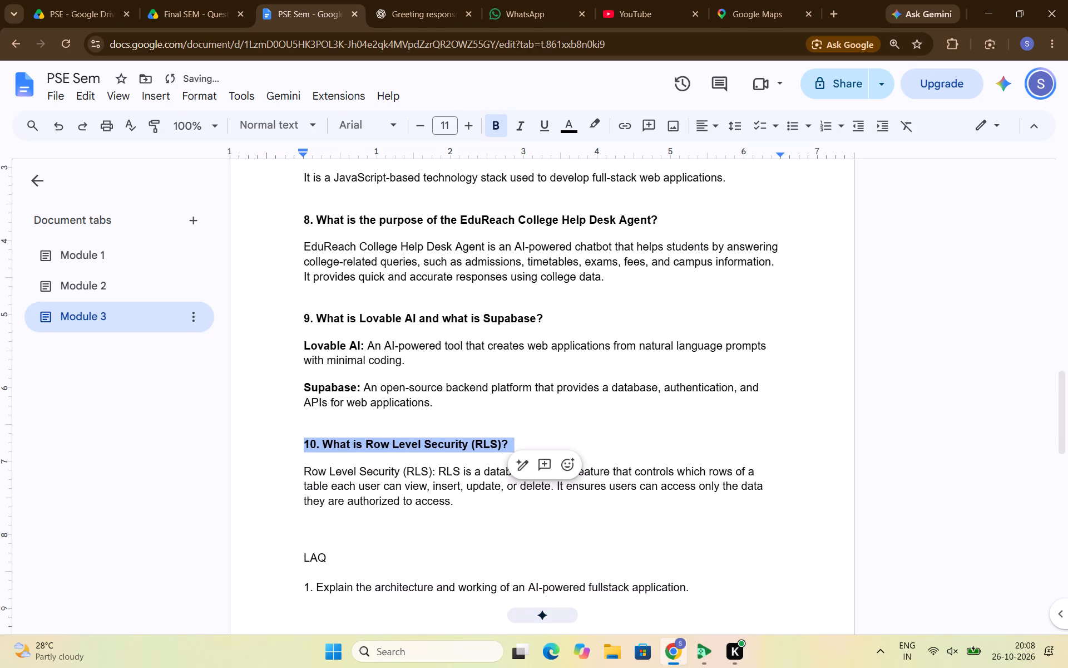
{"action": "left_click_drag", "start_coordinate": [299, 471], "coordinate": [439, 478]}
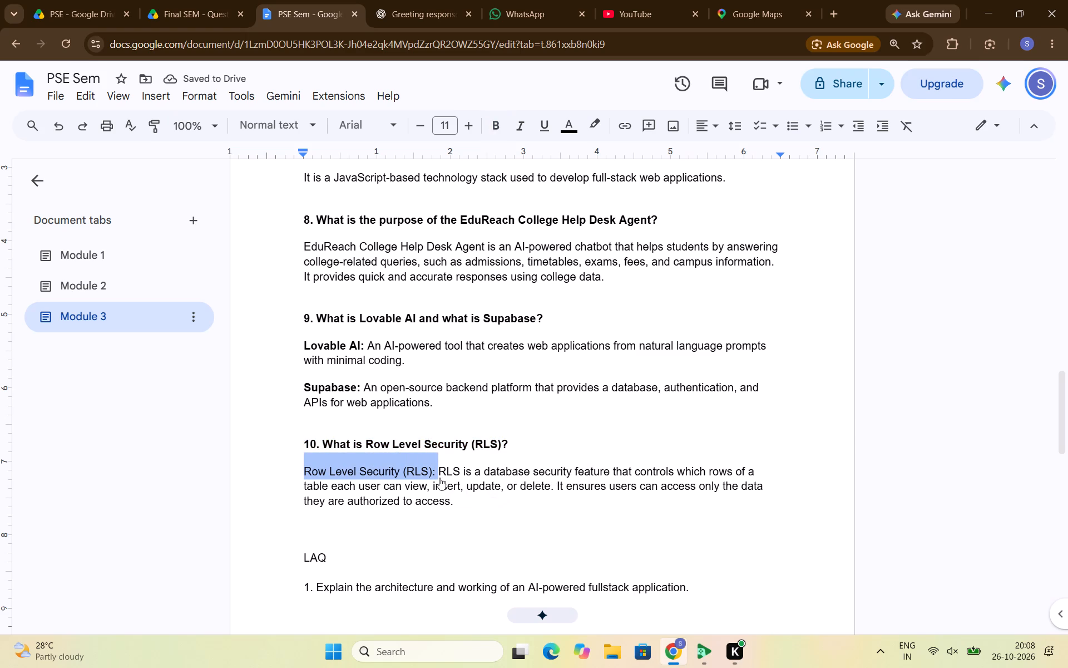
{"action": "key", "text": "ctrl+b"}
Bold the "LAQ" heading above the long-answer questions.
{"action": "left_click", "coordinate": [298, 554]}
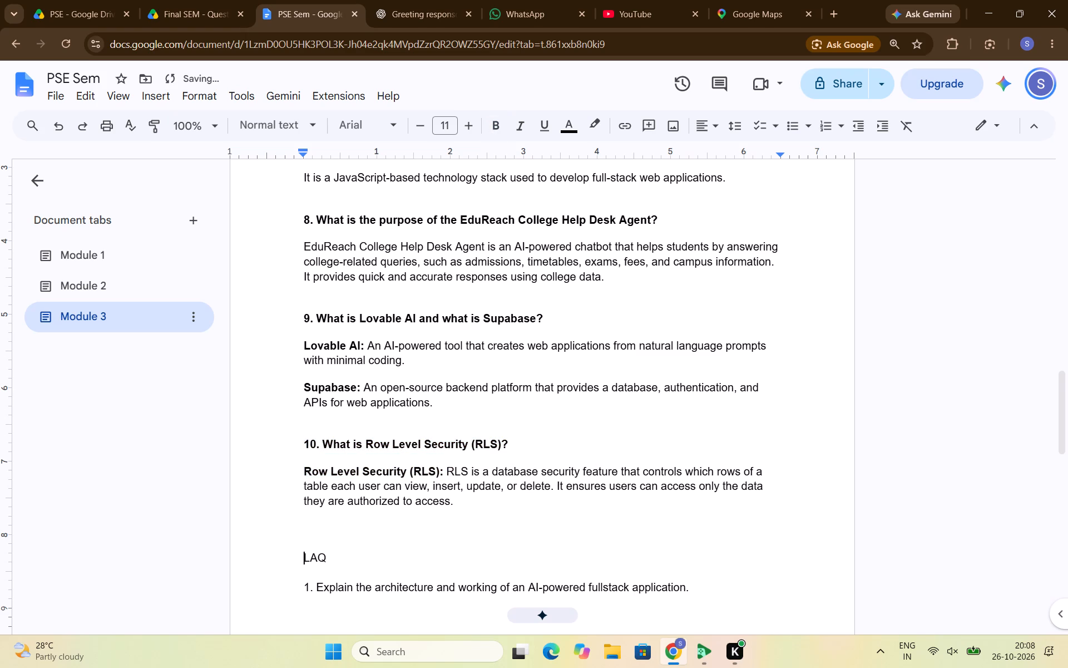
{"action": "left_click_drag", "start_coordinate": [298, 554], "coordinate": [316, 554]}
{"action": "key", "text": "ctrl+b"}
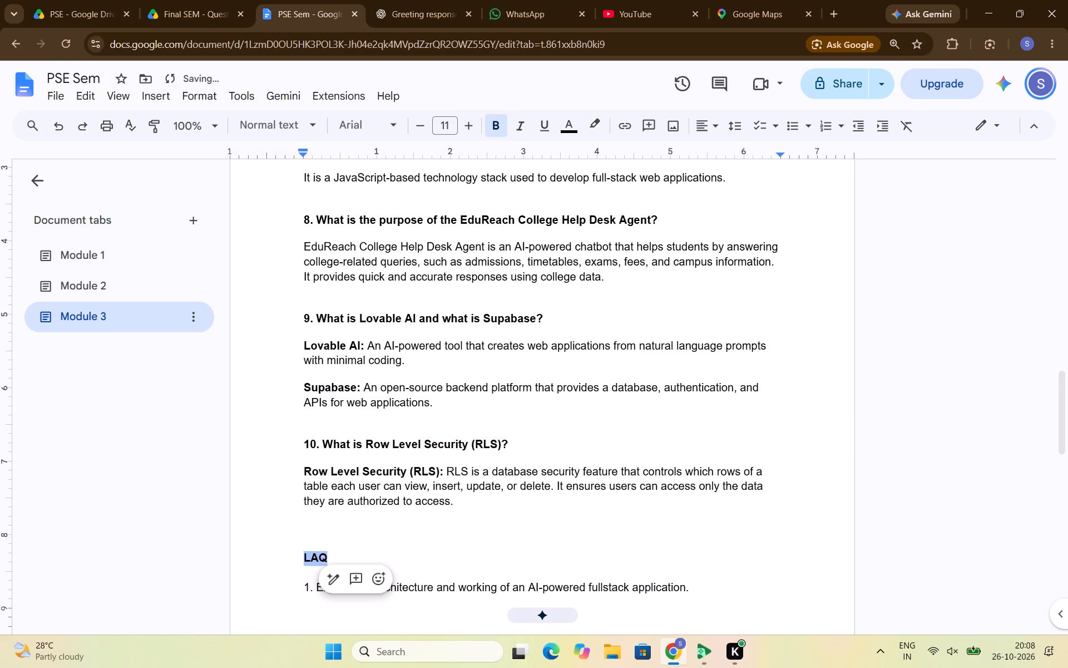
{"action": "left_click", "coordinate": [388, 543]}
Select the LAQ question "1. Explain the architecture and working of an AI-powered fullstack application.".
{"action": "scroll", "coordinate": [388, 543], "scroll_direction": "down", "scroll_amount": 4}
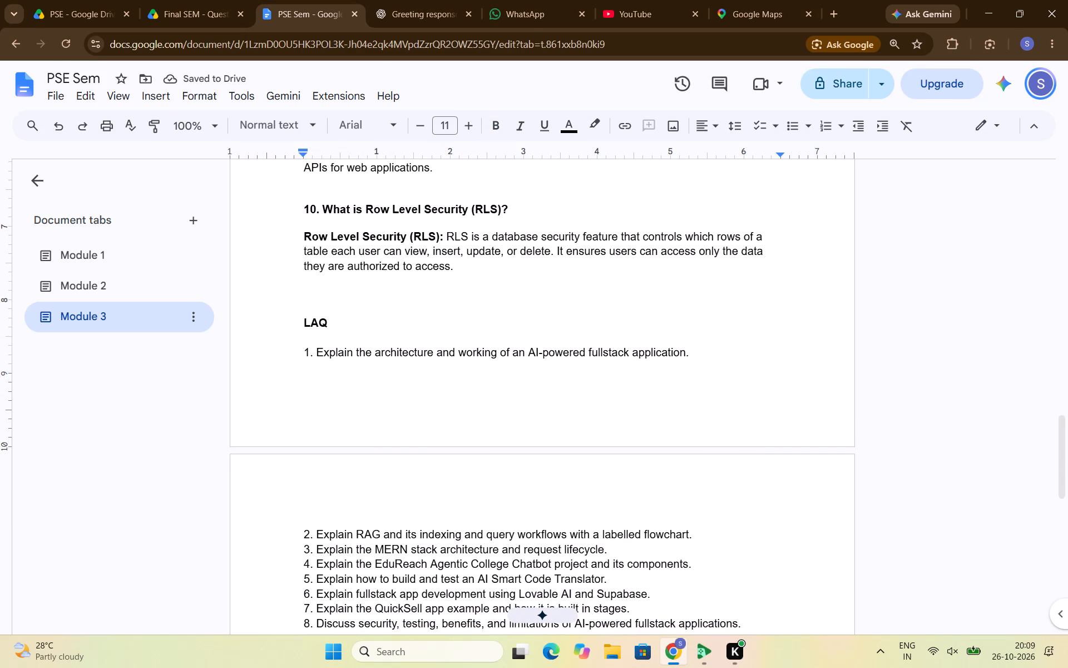
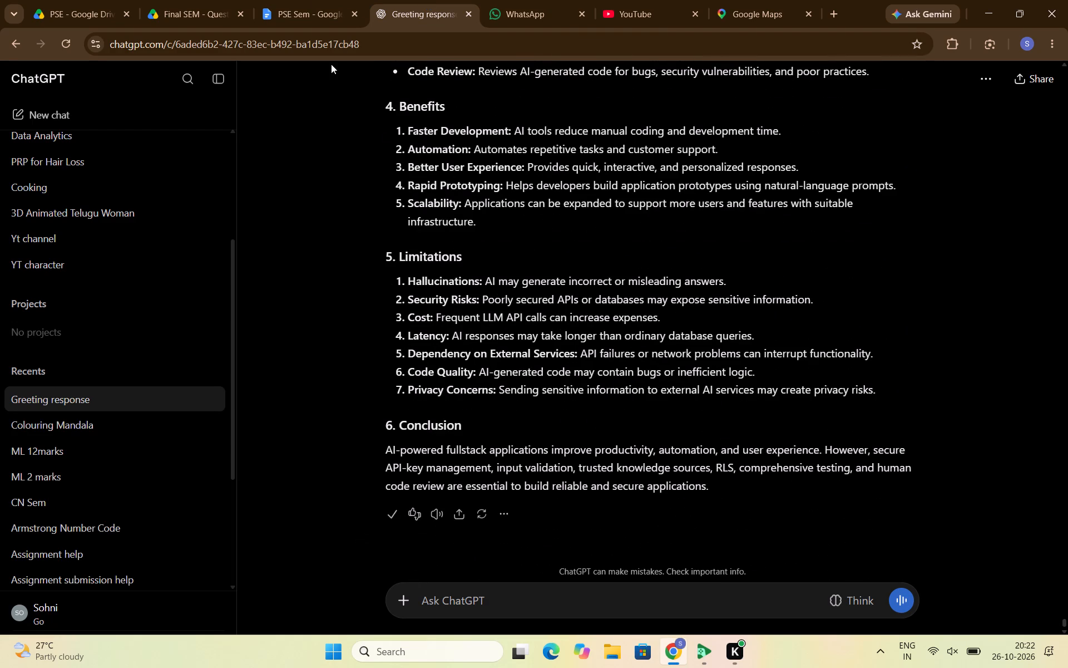
{"action": "left_click", "coordinate": [302, 0]}
{"action": "scroll", "coordinate": [549, 547], "scroll_direction": "down", "scroll_amount": 5}
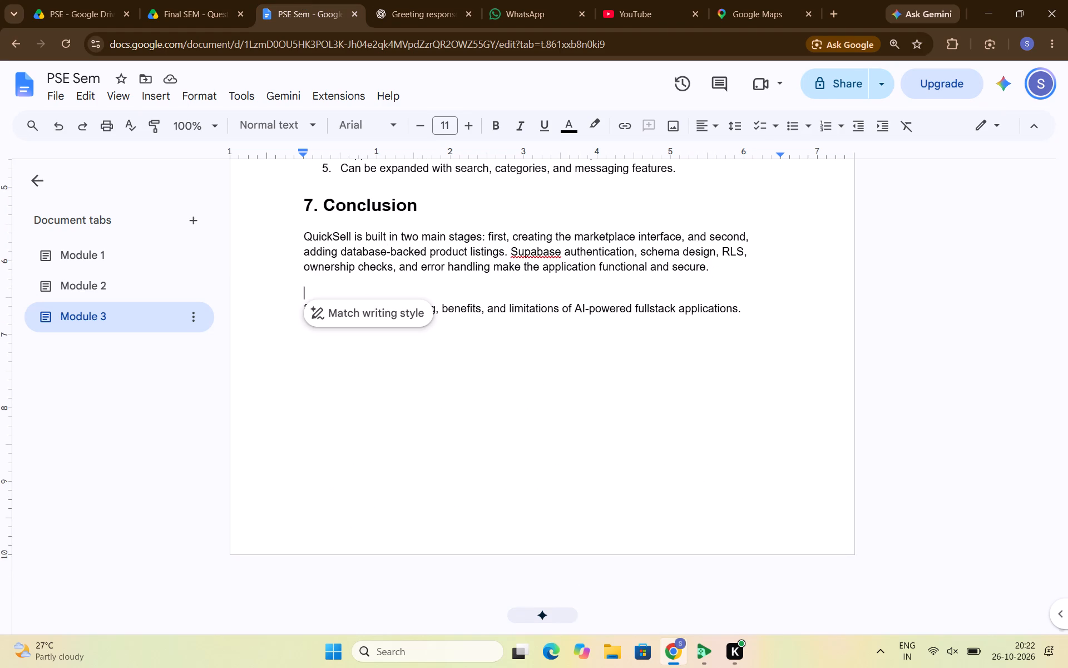
{"action": "left_click", "coordinate": [751, 310]}
{"action": "key", "text": "Return"}
{"action": "key", "text": "ctrl+v"}
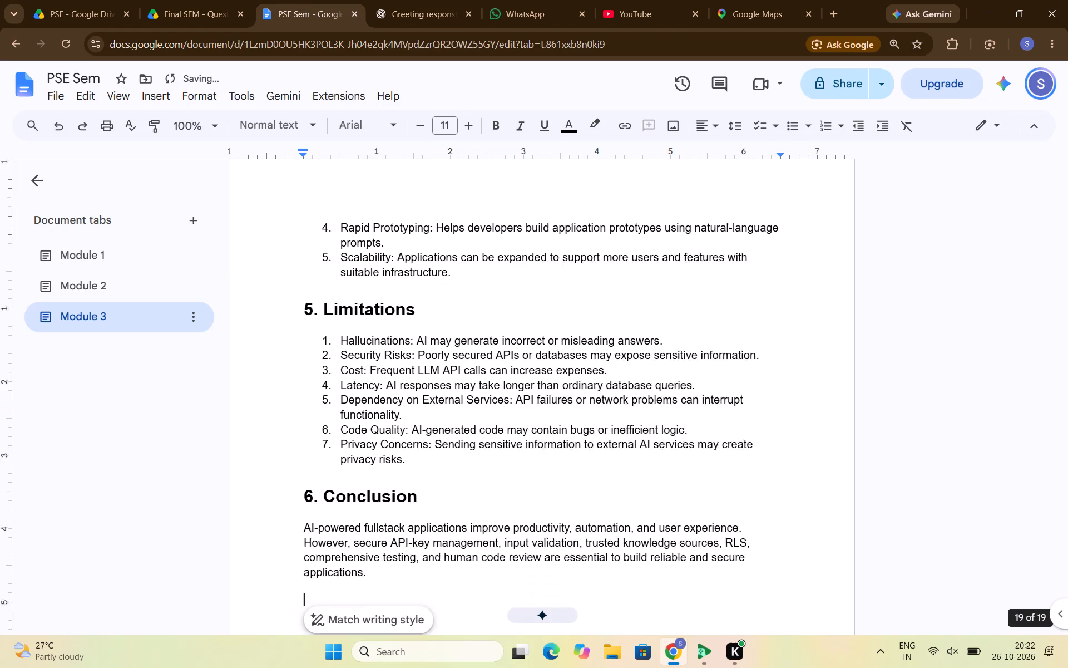
Set the font size of all text in the Module 3 tab to 11.
{"action": "key", "text": "ctrl+a"}
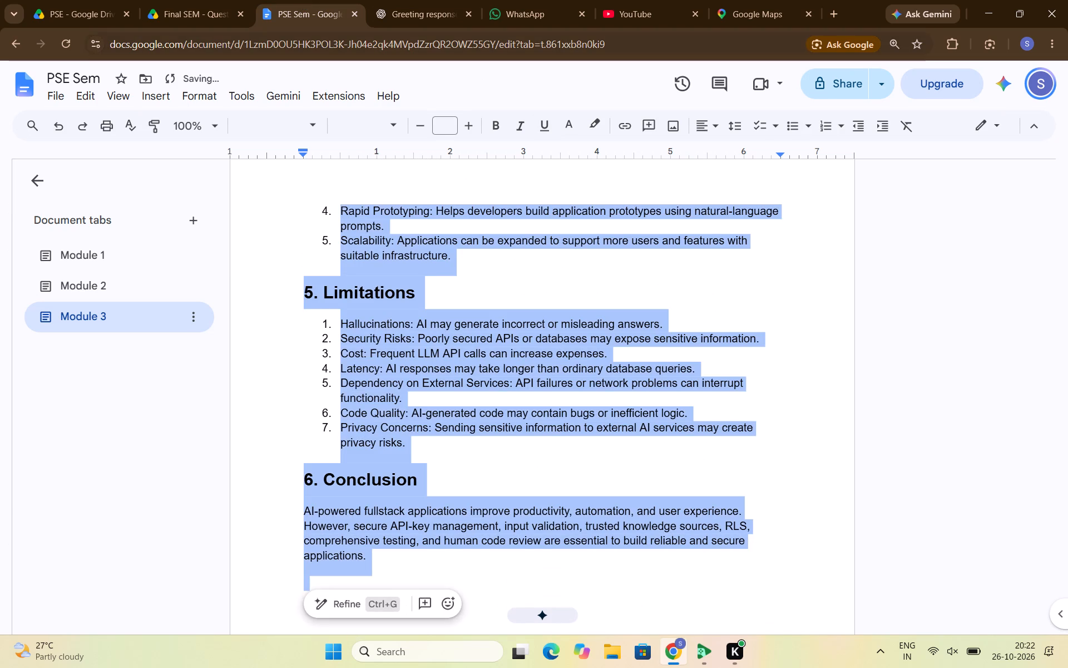
{"action": "left_click", "coordinate": [446, 128]}
{"action": "left_click", "coordinate": [442, 223]}
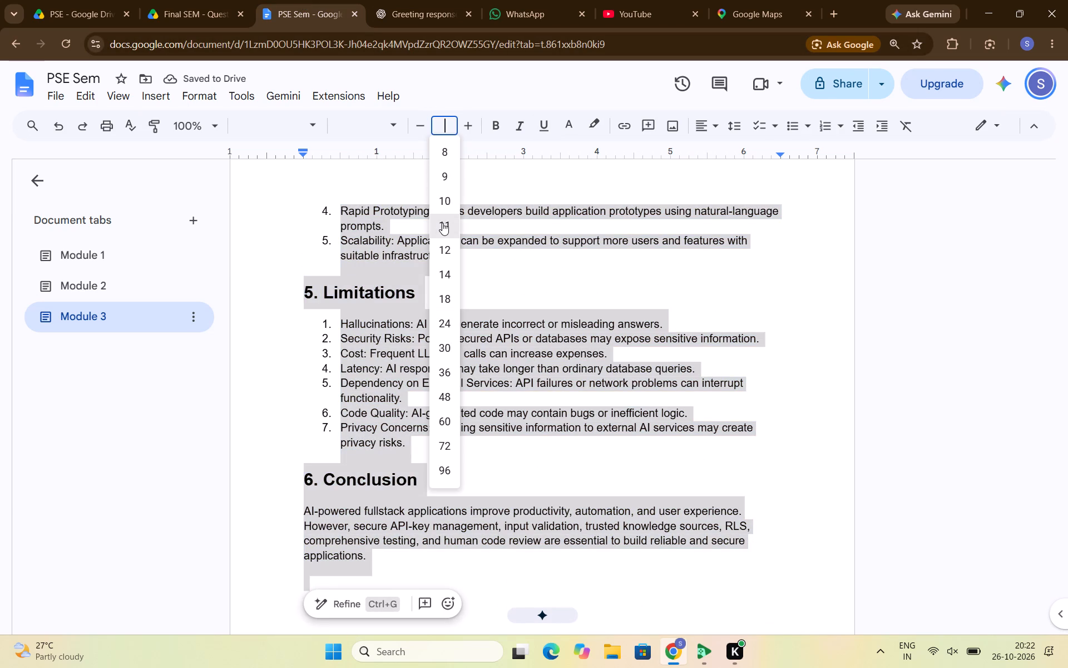
{"action": "left_click", "coordinate": [526, 434]}
Bold the LAQ question 1 line, "Explain the architecture and working of an AI-powered fullstack application.".
{"action": "scroll", "coordinate": [526, 434], "scroll_direction": "up", "scroll_amount": 5}
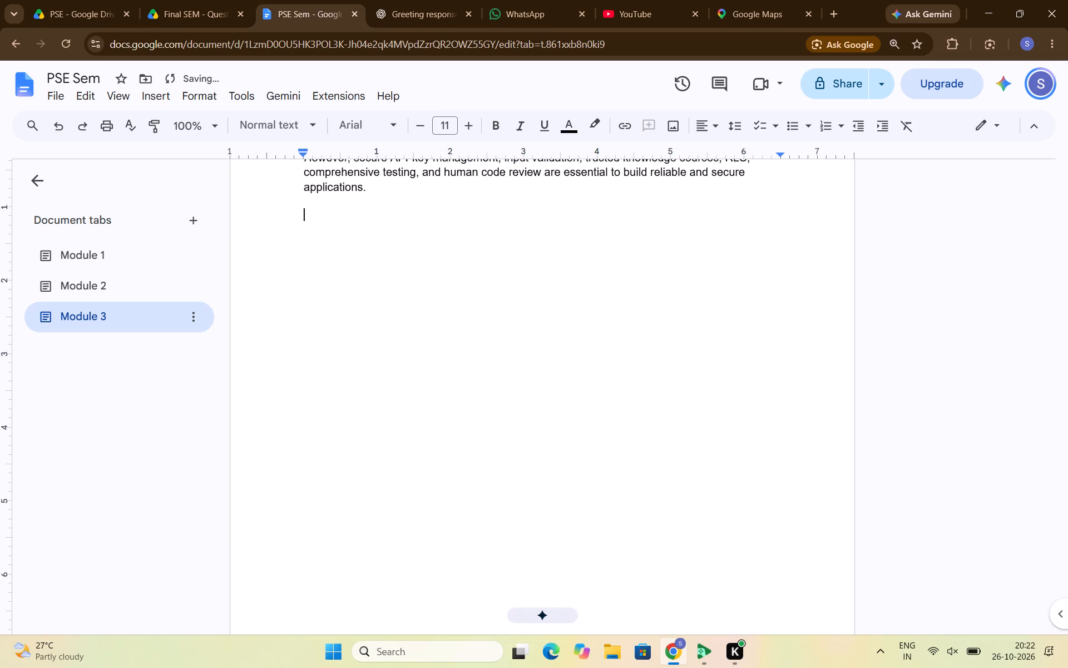
{"action": "scroll", "coordinate": [526, 434], "scroll_direction": "up", "scroll_amount": 13}
{"action": "scroll", "coordinate": [526, 434], "scroll_direction": "up", "scroll_amount": 20}
{"action": "scroll", "coordinate": [526, 434], "scroll_direction": "up", "scroll_amount": 17}
{"action": "scroll", "coordinate": [467, 288], "scroll_direction": "down", "scroll_amount": 6}
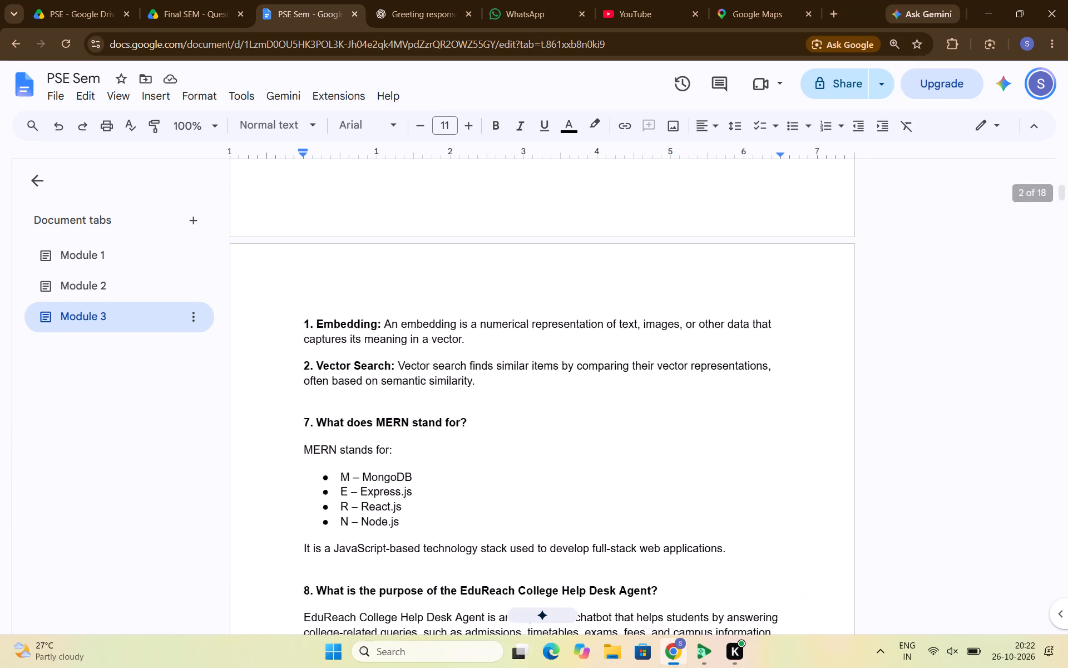
{"action": "scroll", "coordinate": [467, 288], "scroll_direction": "down", "scroll_amount": 5}
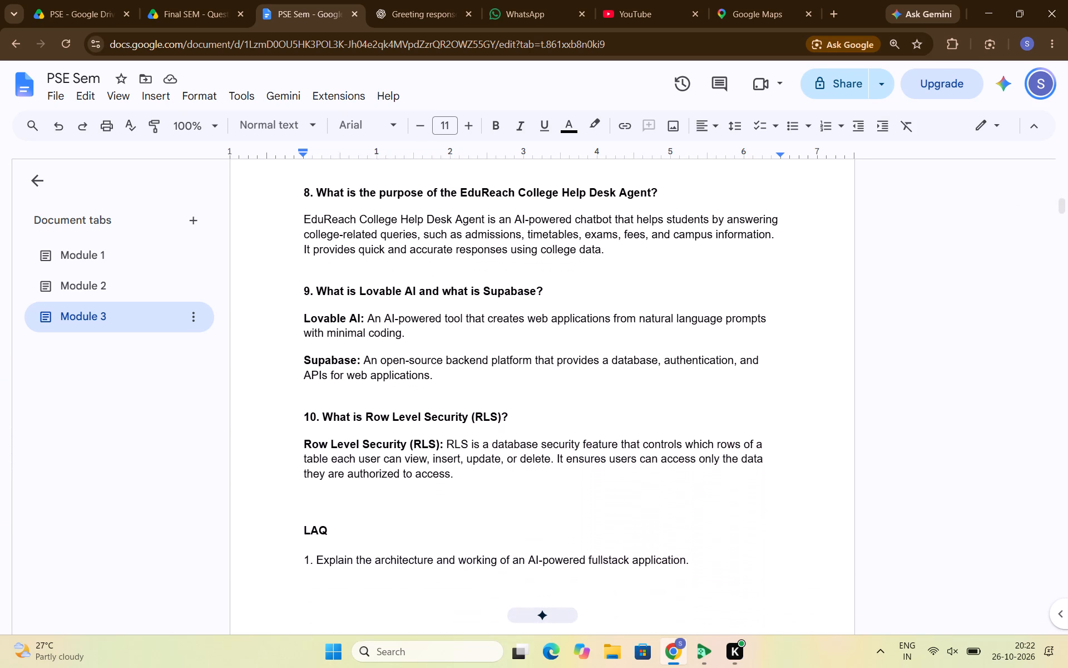
{"action": "scroll", "coordinate": [467, 288], "scroll_direction": "down", "scroll_amount": 4}
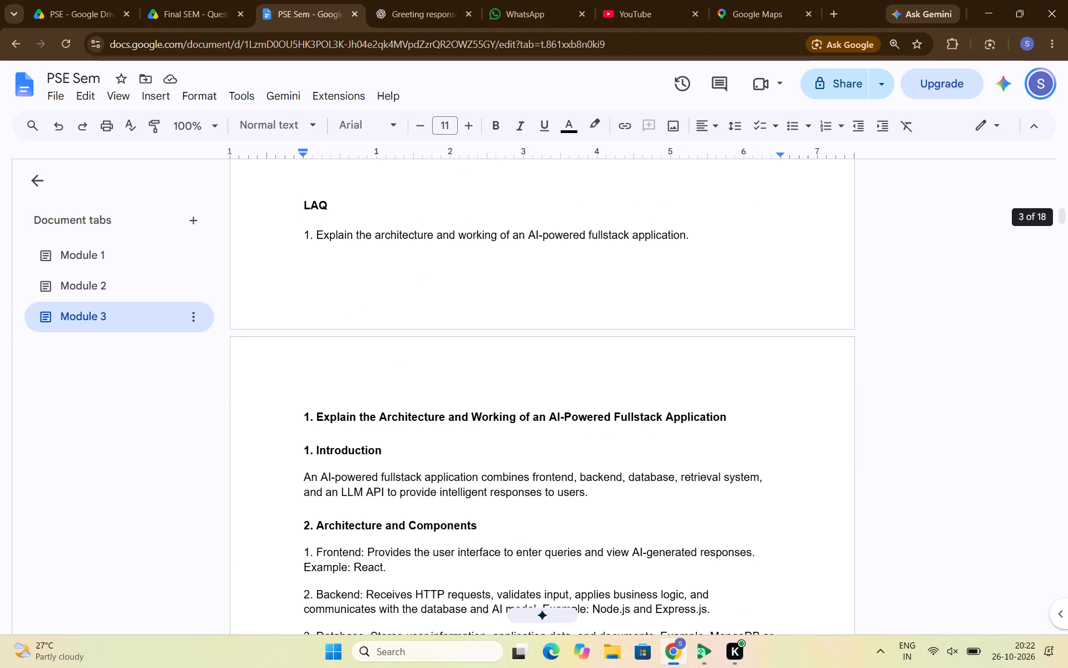
{"action": "triple_click", "coordinate": [476, 234]}
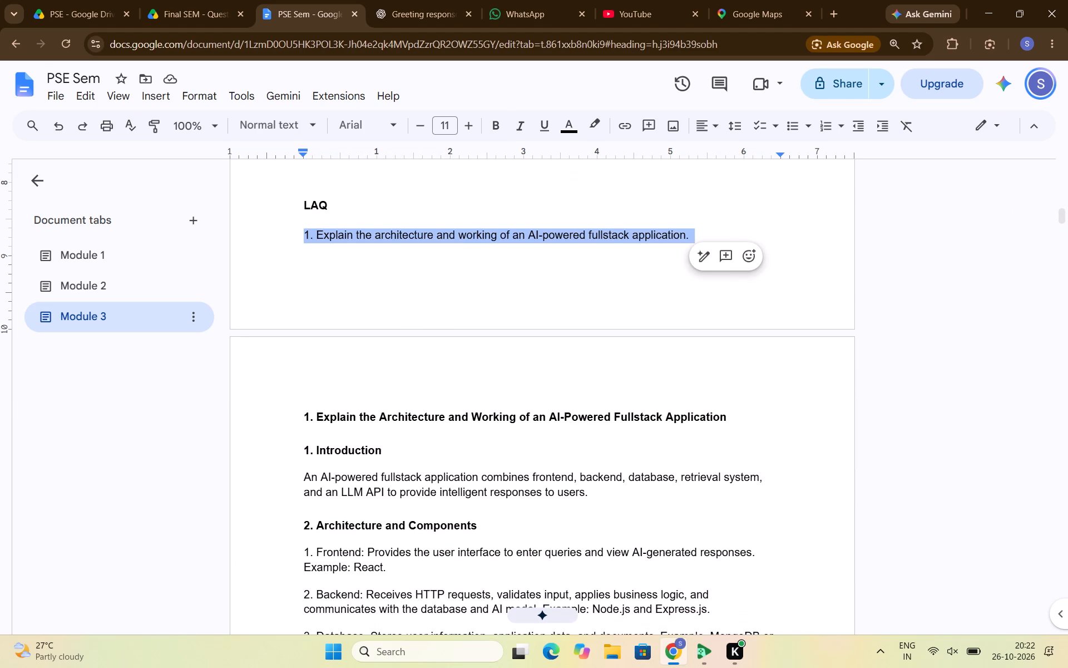
{"action": "key", "text": "ctrl+b"}
Delete the repeated question title and the "1. Introduction" heading at the start of the LAQ 1 answer.
{"action": "left_click_drag", "start_coordinate": [306, 417], "coordinate": [388, 451]}
{"action": "key", "text": "BackSpace"}
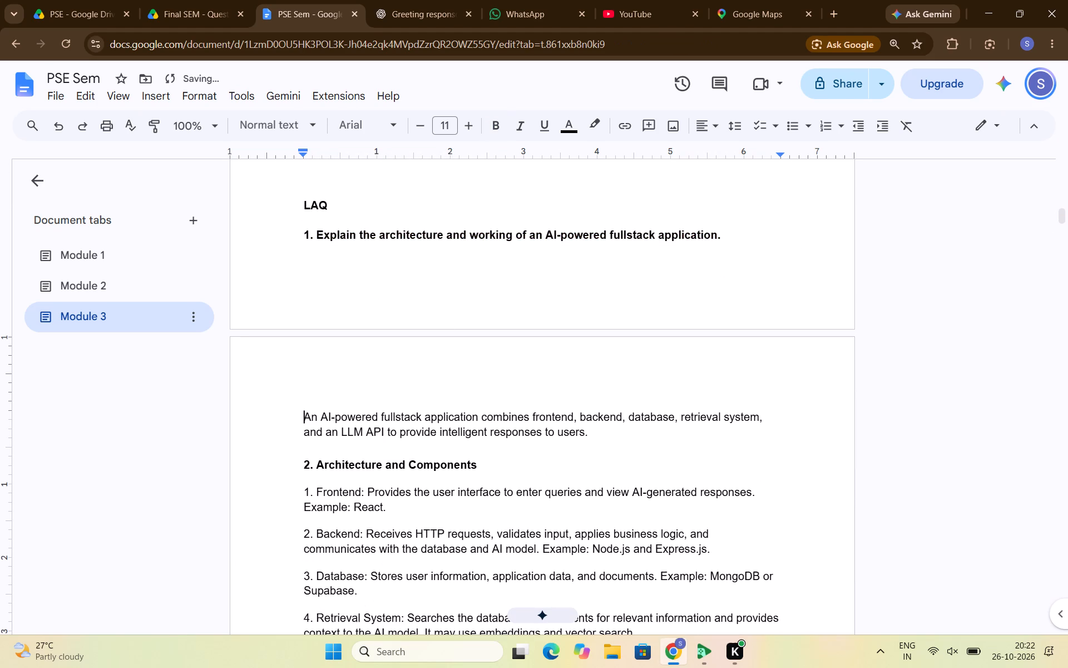
Remove the numbers from LAQ 1's headings Architecture and Components, Working of an AI-Powered Fullstack Application, and Error Handling and API-Key Security.
{"action": "left_click", "coordinate": [317, 465]}
{"action": "key", "text": "BackSpace"}
{"action": "key", "text": "BackSpace"}
{"action": "key", "text": "BackSpace"}
{"action": "scroll", "coordinate": [357, 394], "scroll_direction": "down", "scroll_amount": 2}
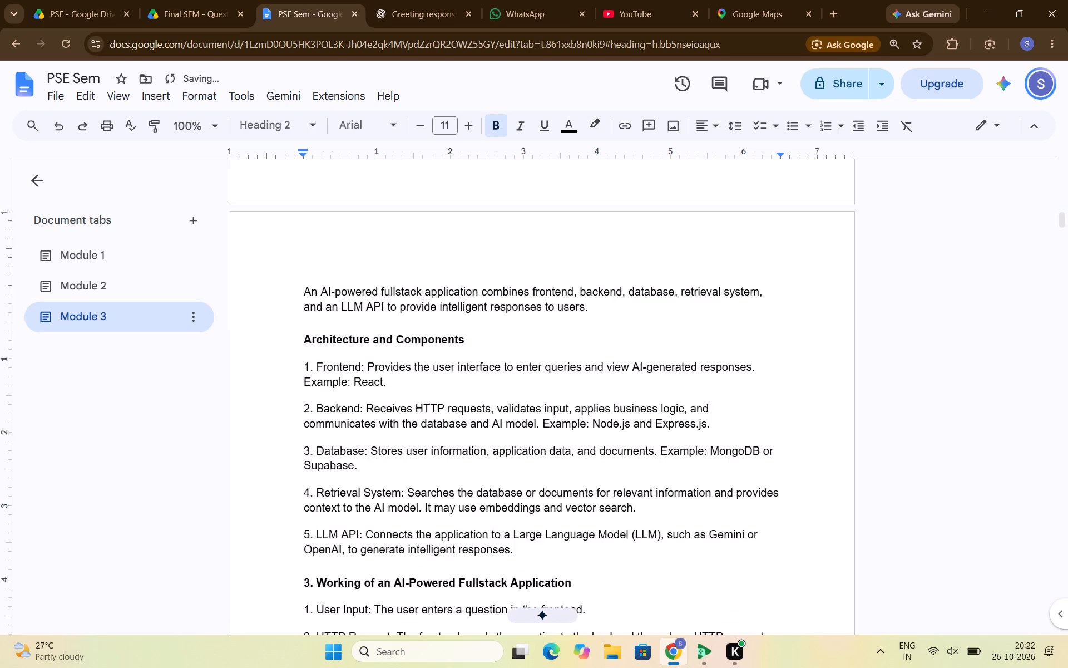
{"action": "scroll", "coordinate": [357, 394], "scroll_direction": "down", "scroll_amount": 2}
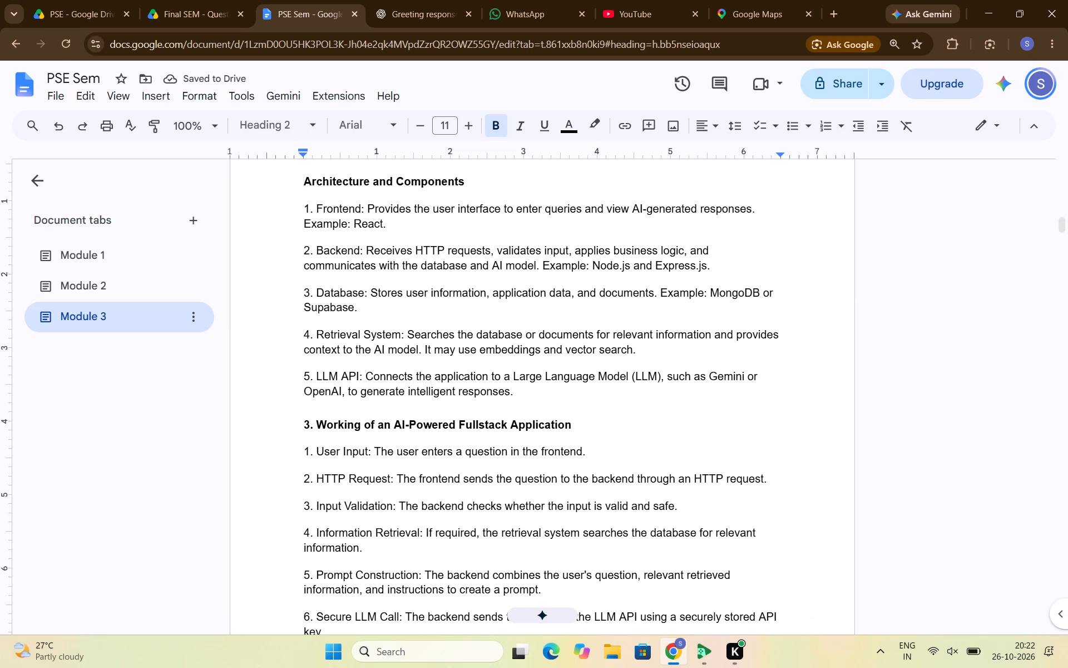
{"action": "left_click", "coordinate": [318, 425]}
{"action": "key", "text": "BackSpace"}
{"action": "key", "text": "BackSpace"}
{"action": "key", "text": "BackSpace"}
{"action": "scroll", "coordinate": [318, 425], "scroll_direction": "down", "scroll_amount": 4}
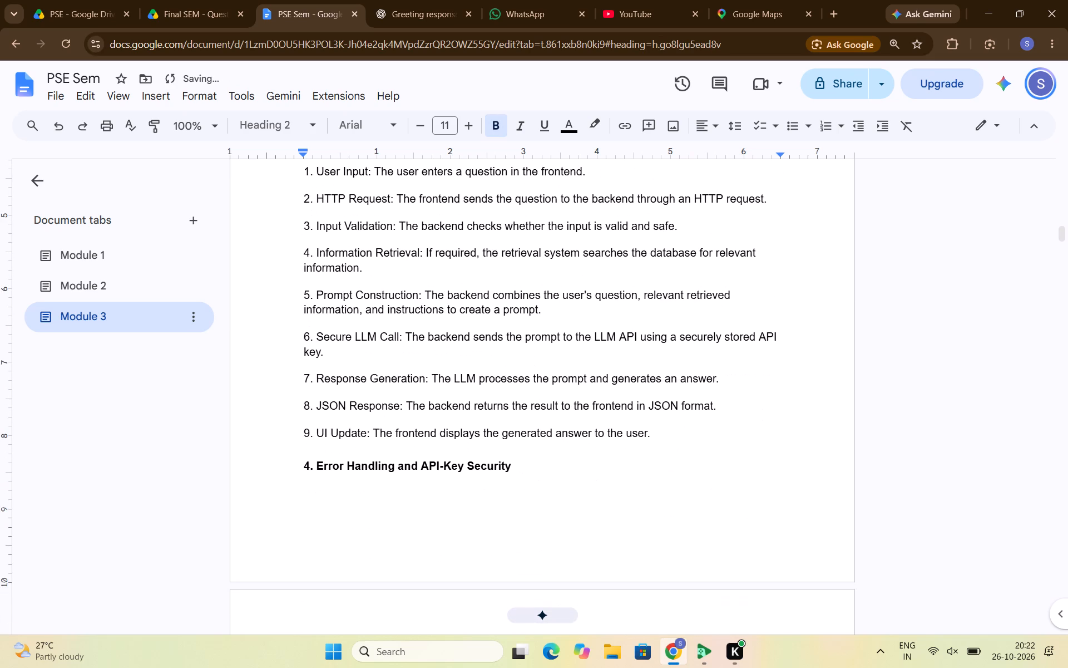
{"action": "left_click", "coordinate": [317, 467]}
{"action": "key", "text": "BackSpace"}
{"action": "key", "text": "BackSpace"}
{"action": "key", "text": "BackSpace"}
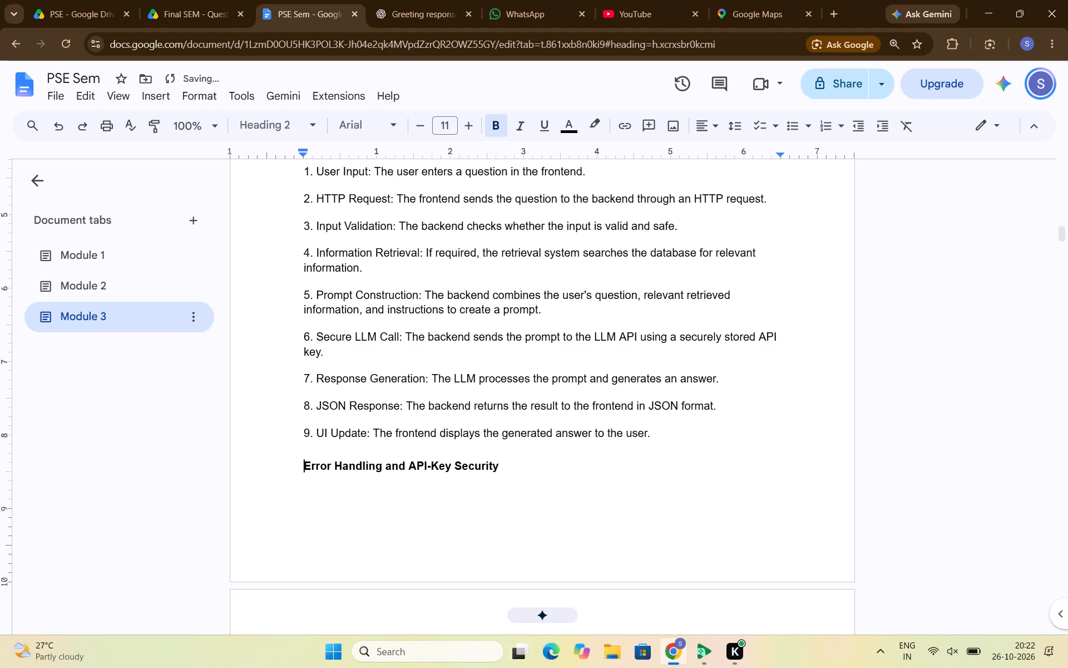
Remove the numbers from the Example and Conclusion headings in the LAQ 1 answer.
{"action": "scroll", "coordinate": [317, 467], "scroll_direction": "down", "scroll_amount": 5}
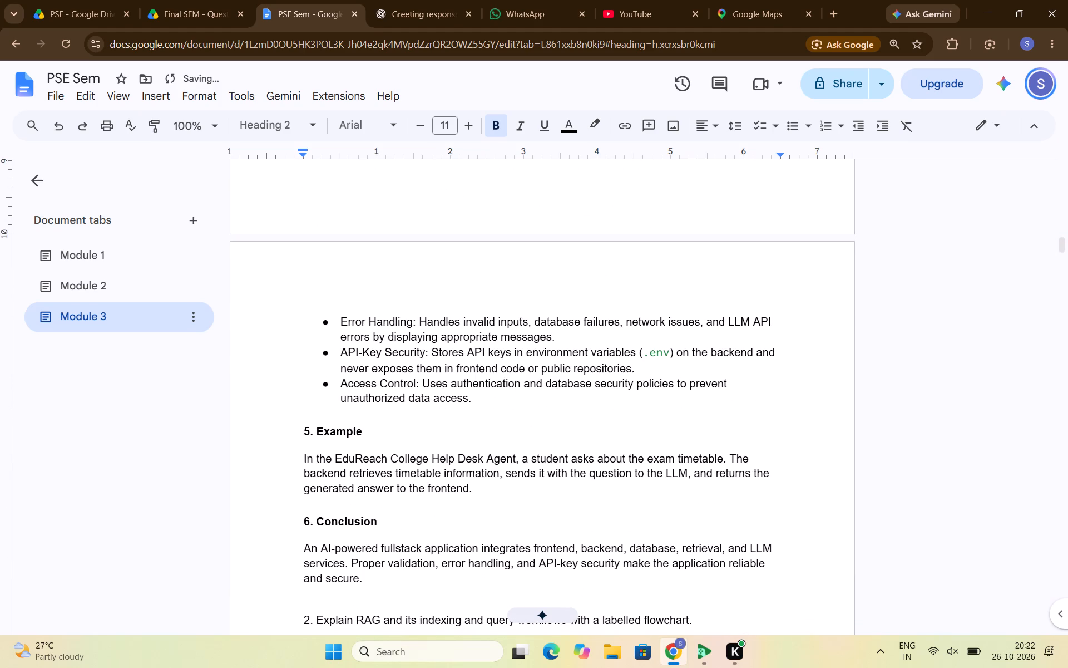
{"action": "left_click", "coordinate": [319, 434]}
{"action": "key", "text": "BackSpace"}
{"action": "key", "text": "BackSpace"}
{"action": "key", "text": "BackSpace"}
{"action": "scroll", "coordinate": [319, 434], "scroll_direction": "down", "scroll_amount": 2}
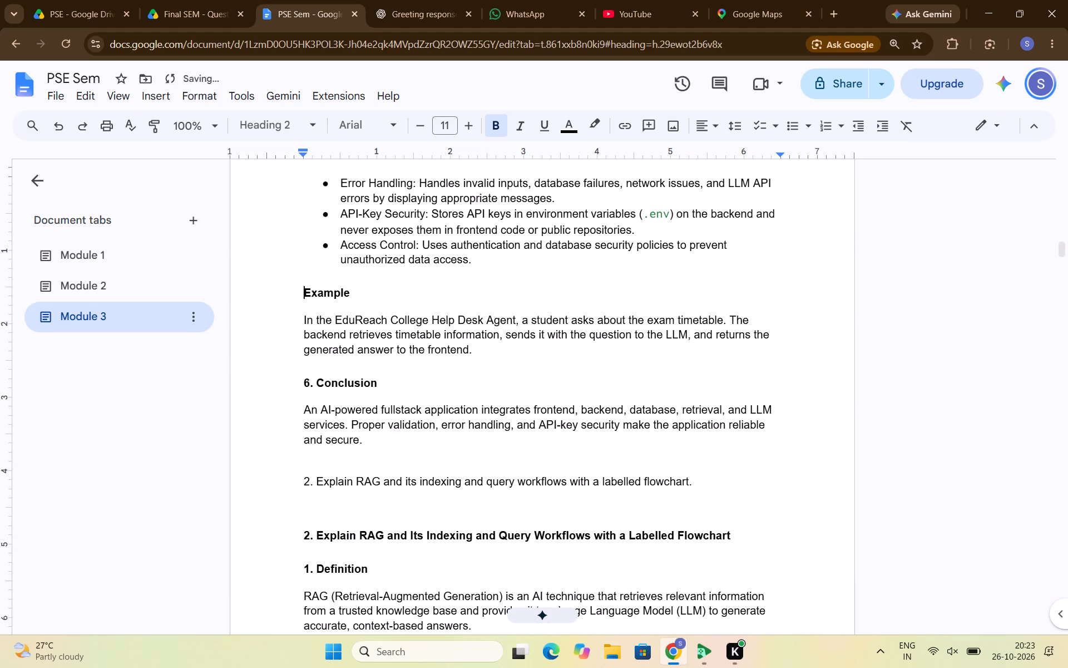
{"action": "left_click", "coordinate": [317, 385]}
{"action": "key", "text": "BackSpace"}
{"action": "key", "text": "BackSpace"}
{"action": "key", "text": "BackSpace"}
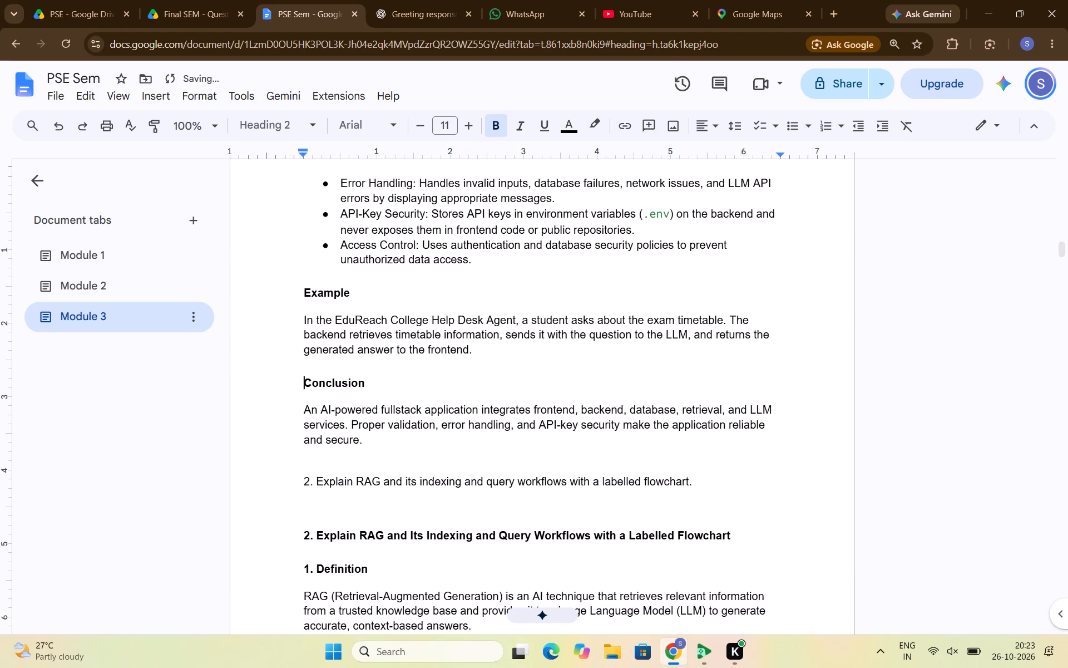
Delete the "1. Definition" heading, the repeated question title and the blank lines before the LAQ 2 answer about RAG.
{"action": "scroll", "coordinate": [317, 385], "scroll_direction": "down", "scroll_amount": 4}
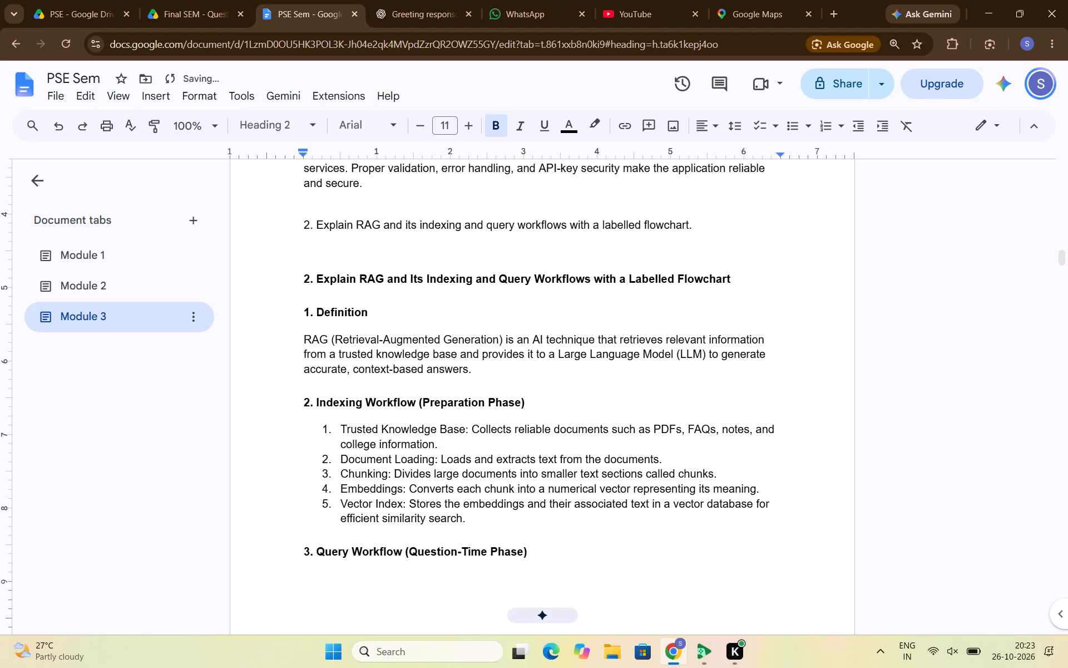
{"action": "left_click_drag", "start_coordinate": [298, 310], "coordinate": [343, 313]}
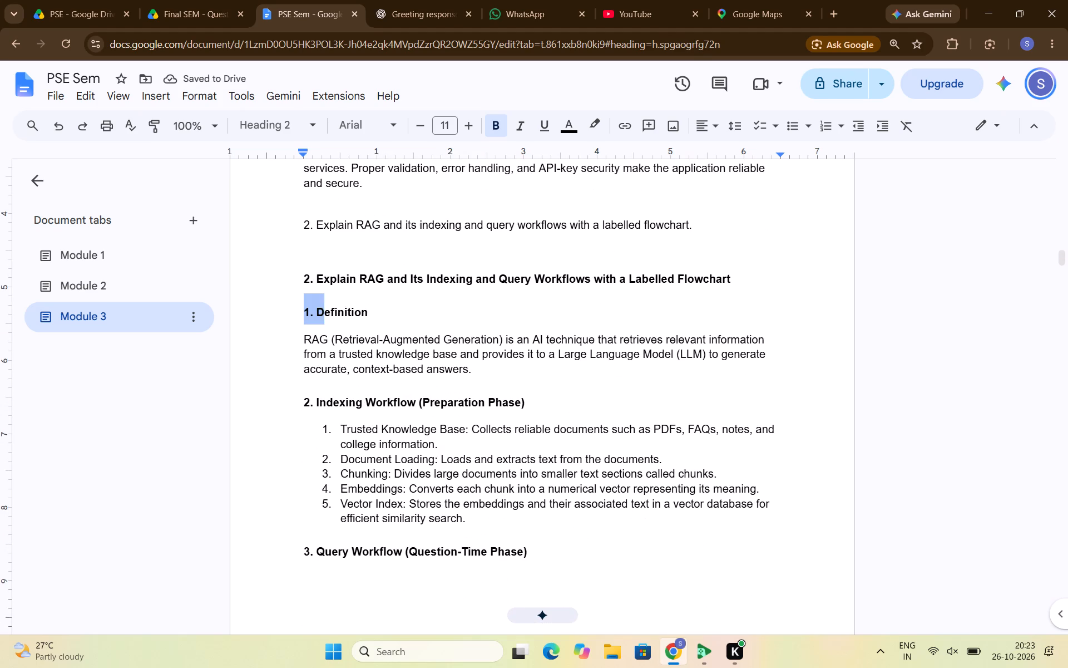
{"action": "left_click_drag", "start_coordinate": [343, 313], "coordinate": [373, 315]}
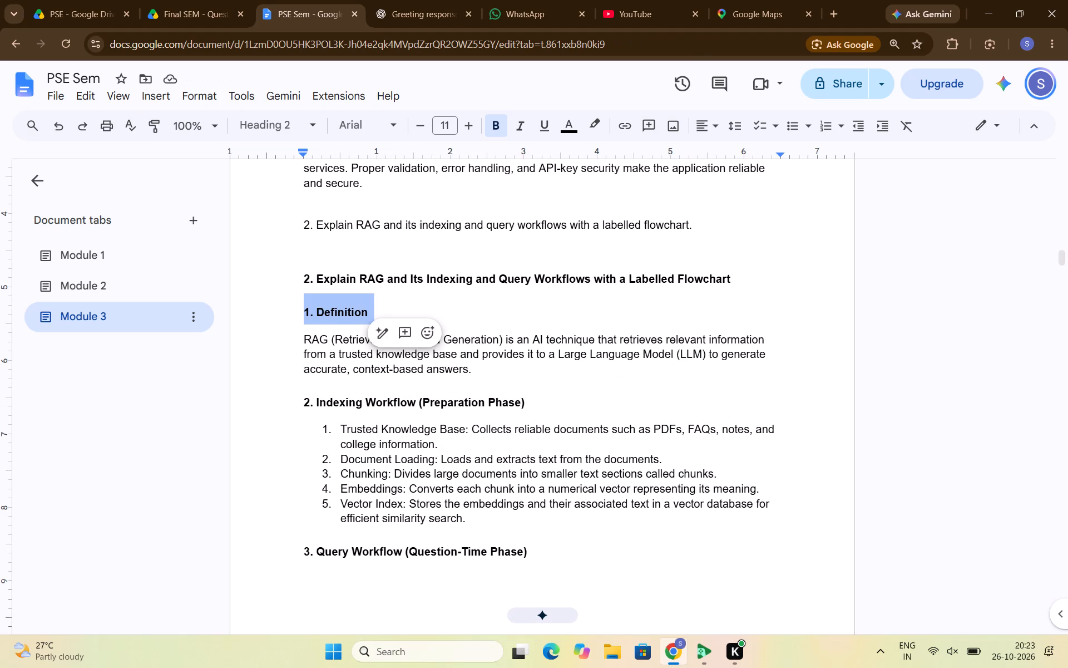
{"action": "key", "text": "BackSpace"}
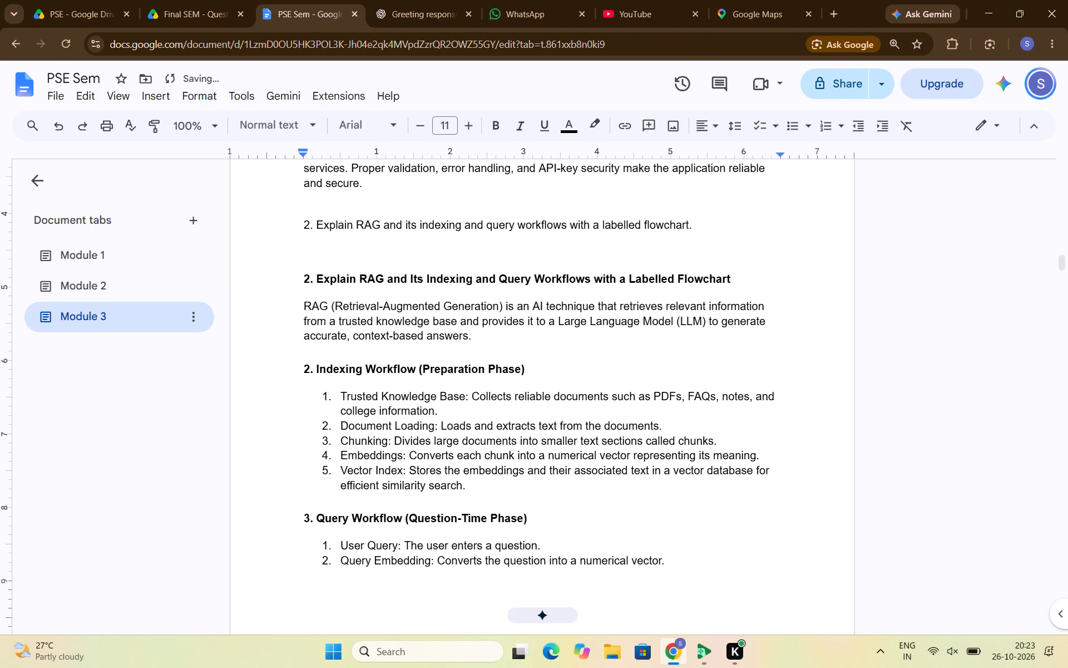
{"action": "left_click_drag", "start_coordinate": [735, 278], "coordinate": [302, 262]}
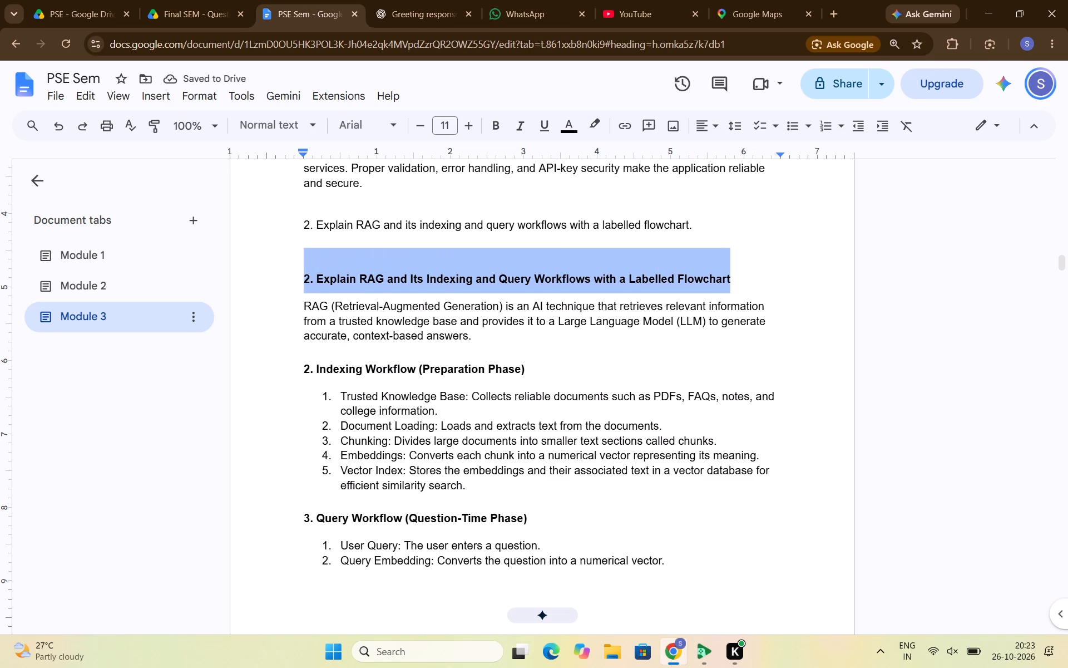
{"action": "left_click_drag", "start_coordinate": [302, 262], "coordinate": [289, 255]}
{"action": "key", "text": "BackSpace"}
{"action": "key", "text": "BackSpace"}
{"action": "key", "text": "BackSpace"}
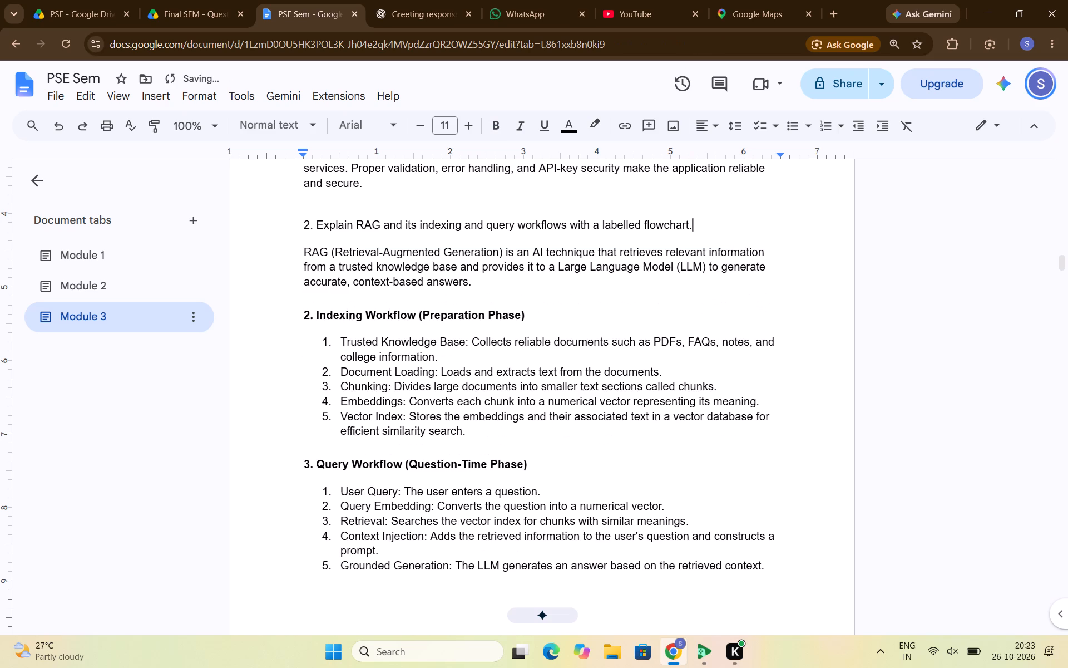
Bold the LAQ question 2 line, "Explain RAG and its indexing and query workflows with a labelled flowchart.".
{"action": "triple_click", "coordinate": [402, 230]}
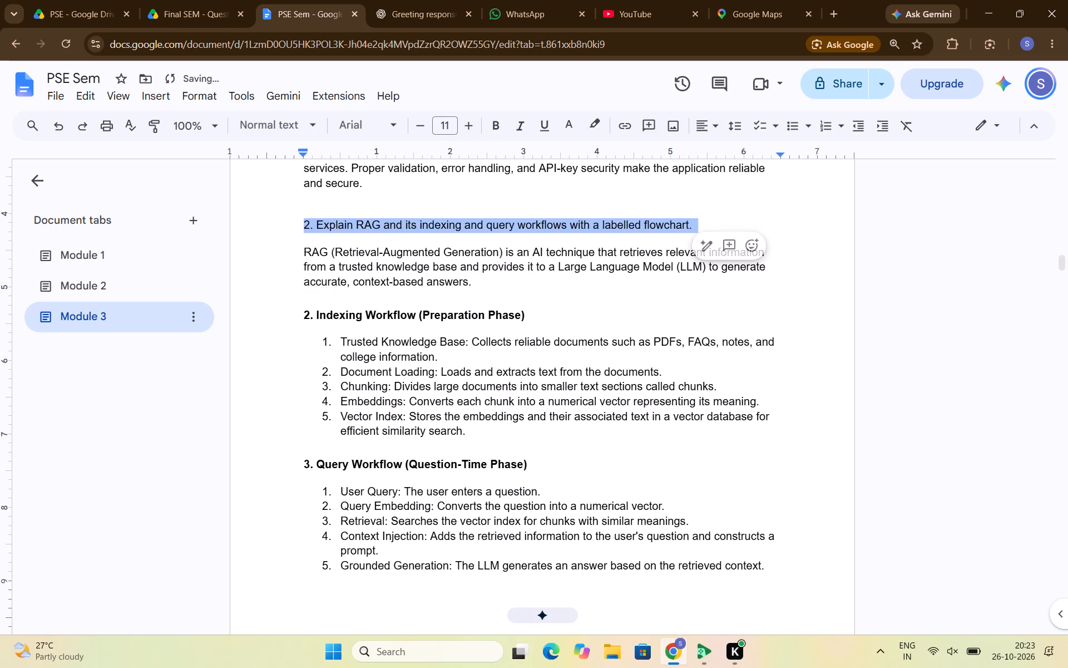
{"action": "key", "text": "ctrl+b"}
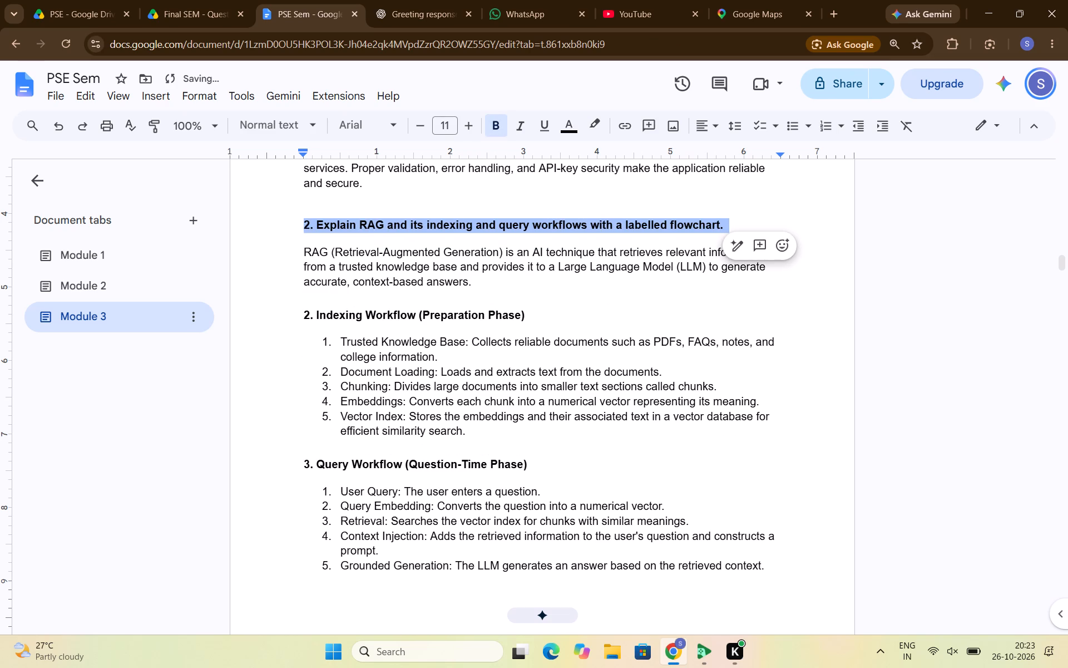
Remove the numbers from the Indexing Workflow (Preparation Phase) and Query Workflow (Question-Time Phase) headings in the LAQ 2 answer.
{"action": "left_click", "coordinate": [317, 319]}
{"action": "key", "text": "BackSpace"}
{"action": "key", "text": "BackSpace"}
{"action": "key", "text": "BackSpace"}
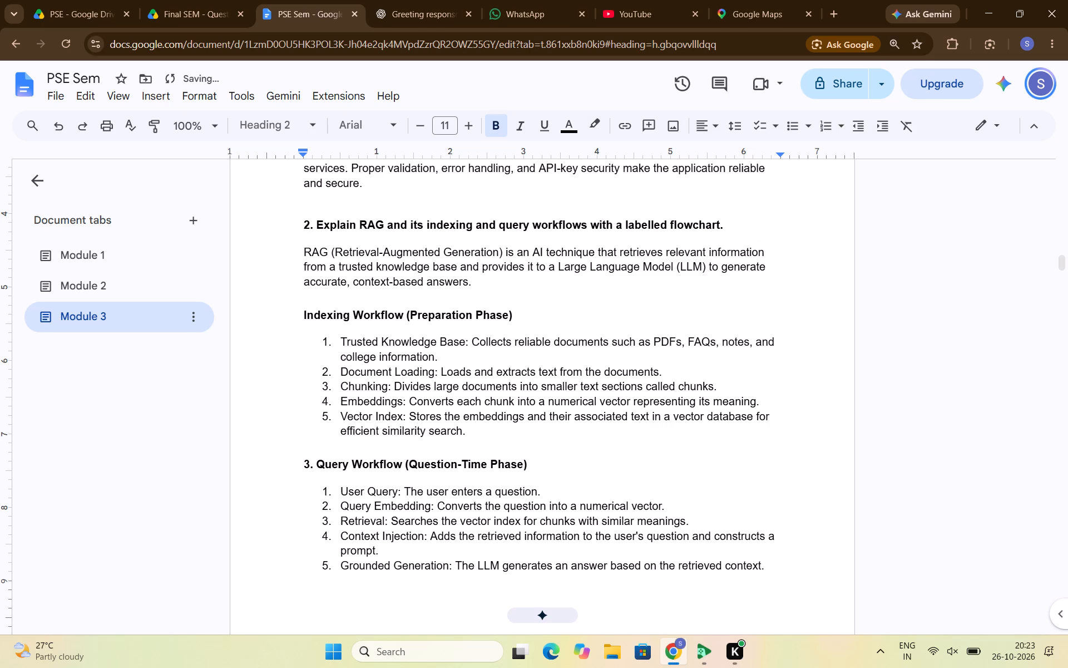
{"action": "left_click", "coordinate": [315, 464]}
{"action": "key", "text": "BackSpace"}
{"action": "key", "text": "BackSpace"}
{"action": "key", "text": "BackSpace"}
Remove the numbers from the Labelled Flowchart and Example headings in the LAQ 2 answer.
{"action": "scroll", "coordinate": [315, 464], "scroll_direction": "down", "scroll_amount": 2}
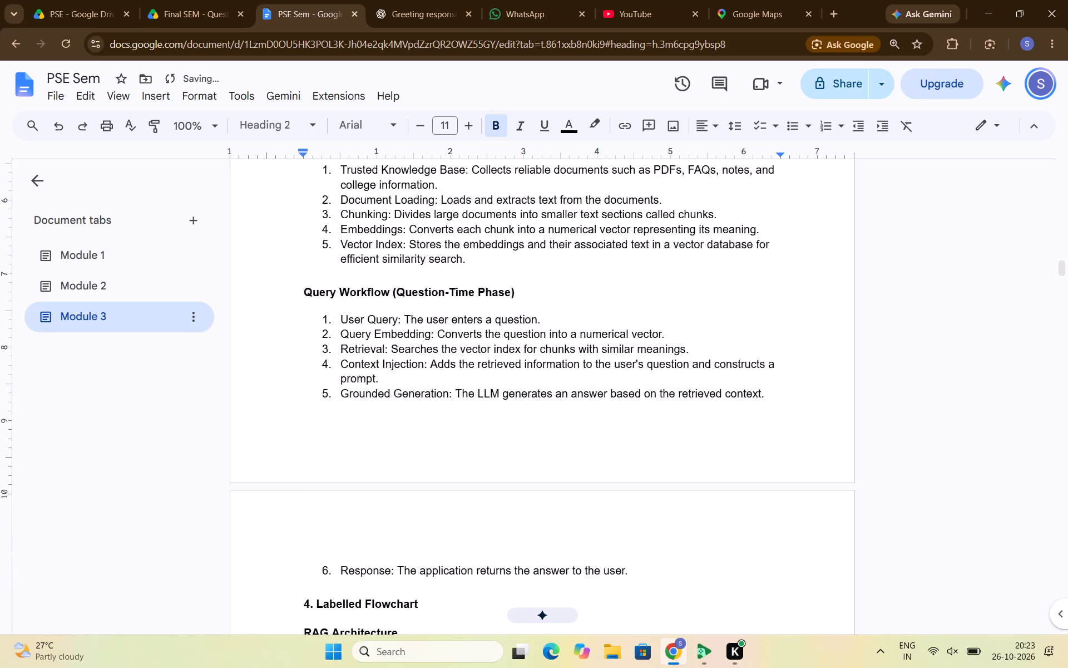
{"action": "scroll", "coordinate": [315, 464], "scroll_direction": "down", "scroll_amount": 3}
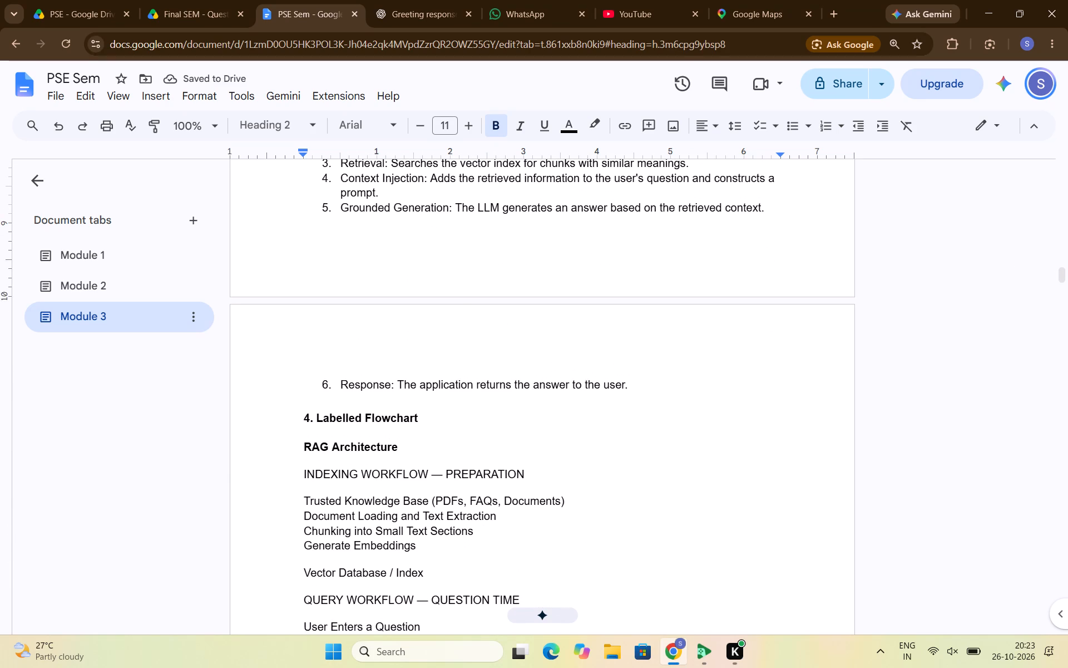
{"action": "left_click", "coordinate": [318, 419]}
{"action": "key", "text": "BackSpace"}
{"action": "key", "text": "BackSpace"}
{"action": "key", "text": "BackSpace"}
{"action": "scroll", "coordinate": [318, 419], "scroll_direction": "down", "scroll_amount": 2}
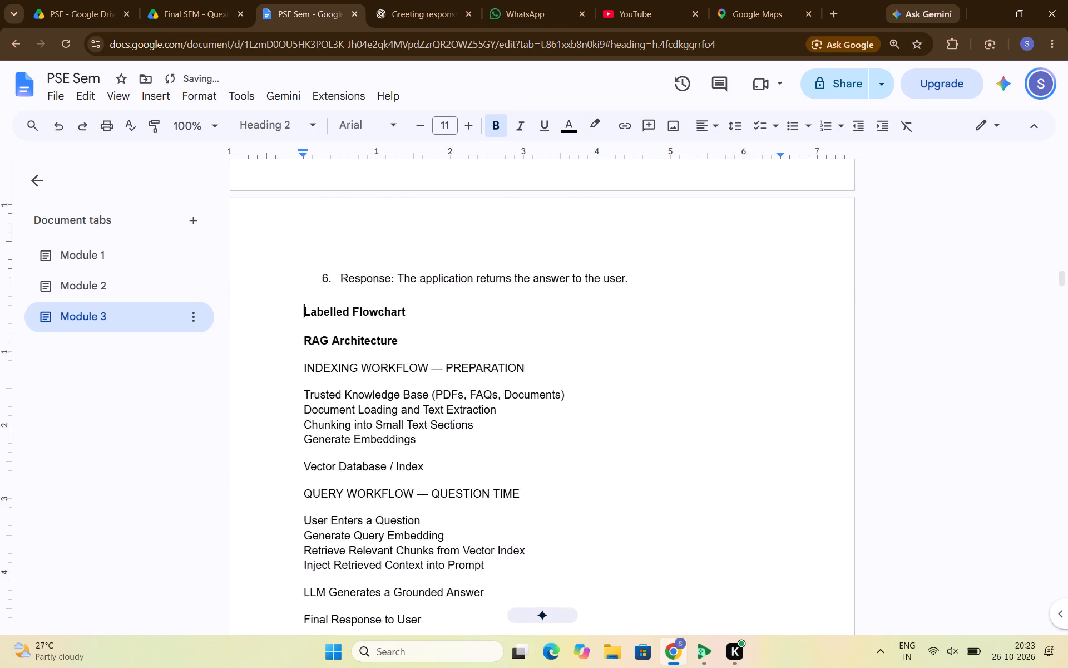
{"action": "scroll", "coordinate": [318, 419], "scroll_direction": "down", "scroll_amount": 3}
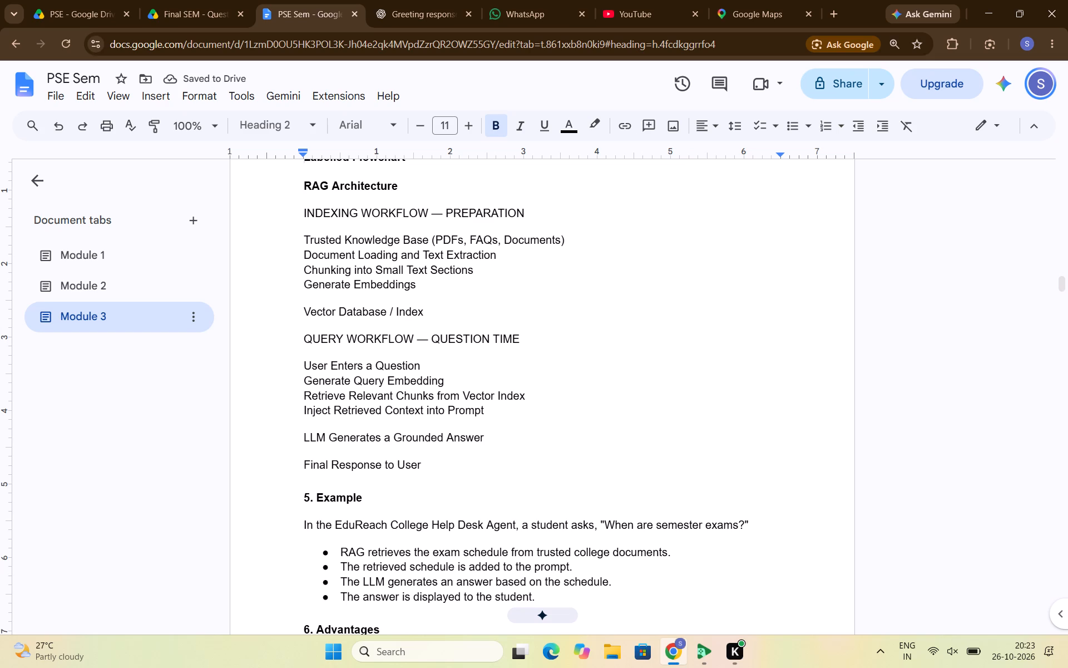
{"action": "left_click", "coordinate": [317, 498]}
{"action": "key", "text": "BackSpace"}
{"action": "key", "text": "BackSpace"}
{"action": "key", "text": "BackSpace"}
Remove the numbers from the Advantages and Conclusion headings in the LAQ 2 answer.
{"action": "scroll", "coordinate": [317, 498], "scroll_direction": "down", "scroll_amount": 1}
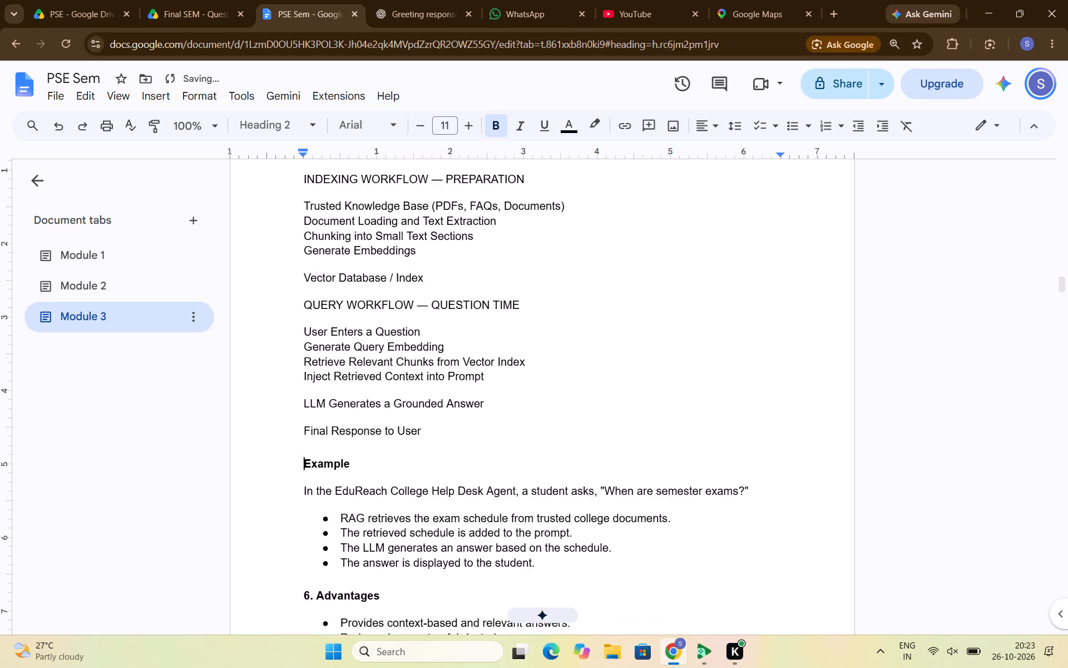
{"action": "scroll", "coordinate": [317, 498], "scroll_direction": "down", "scroll_amount": 4}
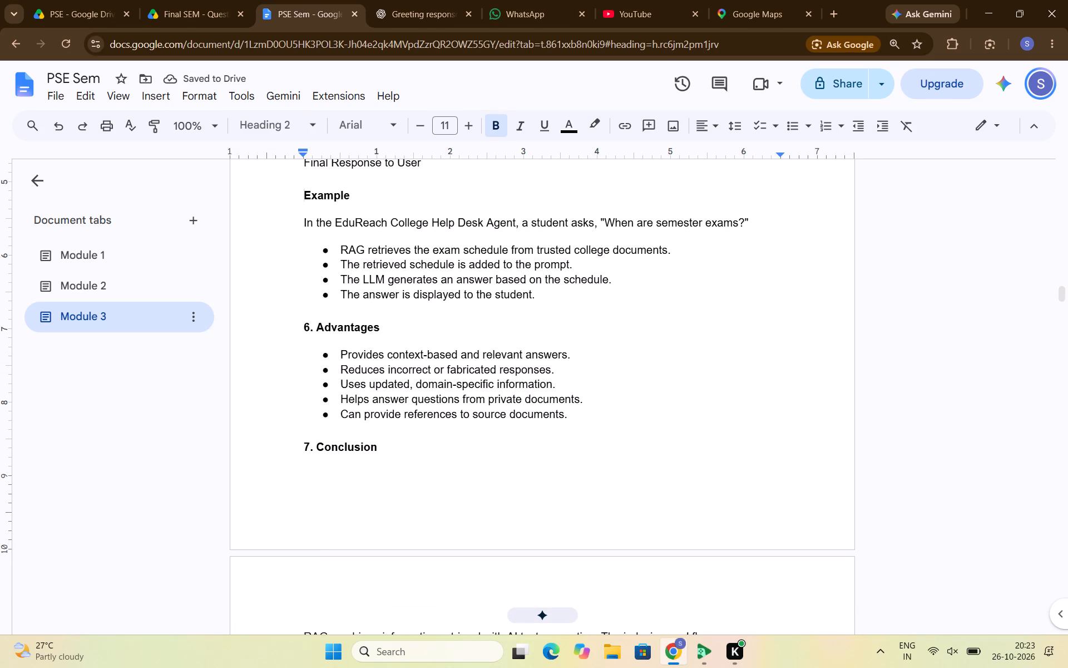
{"action": "left_click", "coordinate": [318, 329]}
{"action": "key", "text": "BackSpace"}
{"action": "key", "text": "BackSpace"}
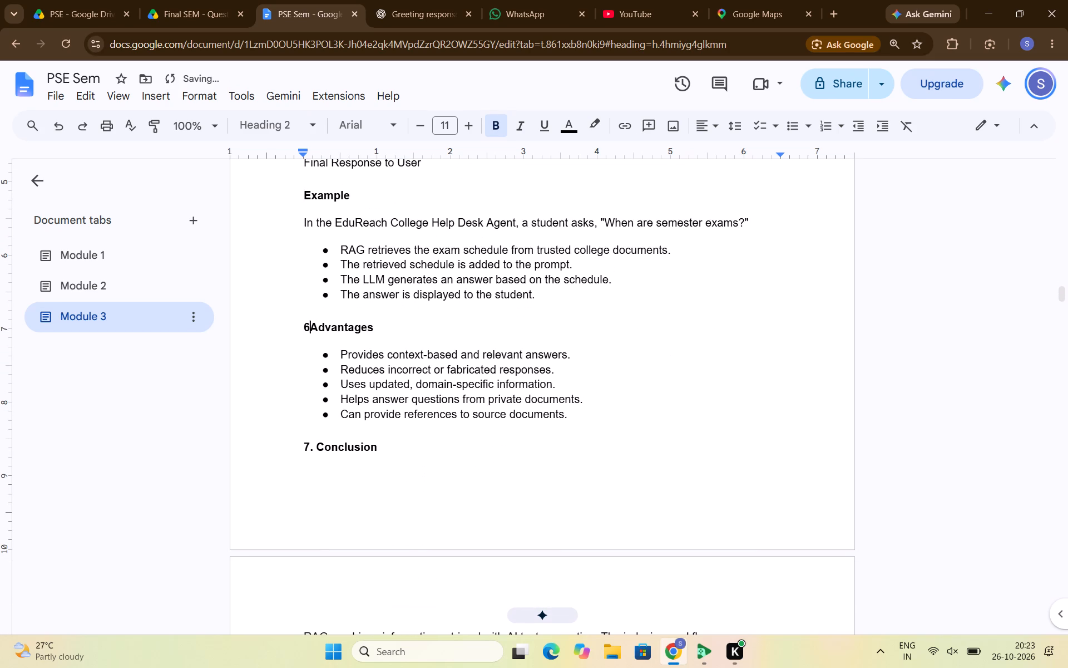
{"action": "key", "text": "BackSpace"}
{"action": "scroll", "coordinate": [318, 329], "scroll_direction": "down", "scroll_amount": 2}
{"action": "left_click", "coordinate": [315, 345]}
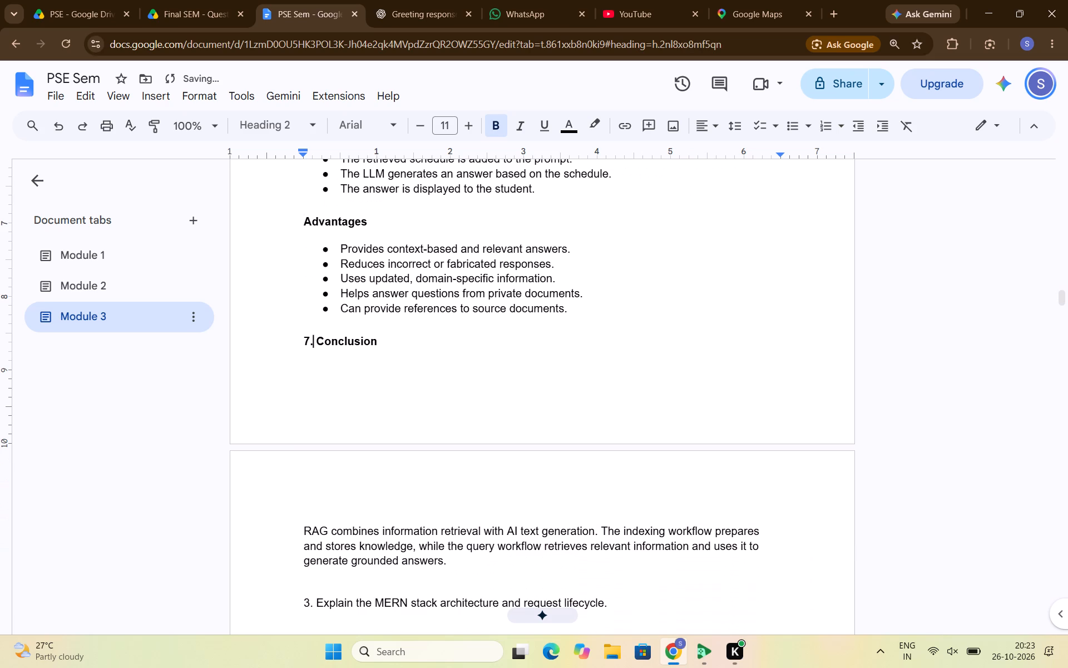
{"action": "key", "text": "BackSpace"}
{"action": "key", "text": "BackSpace"}
{"action": "key", "text": "Right"}
{"action": "scroll", "coordinate": [377, 384], "scroll_direction": "down", "scroll_amount": 4}
{"action": "triple_click", "coordinate": [424, 377]}
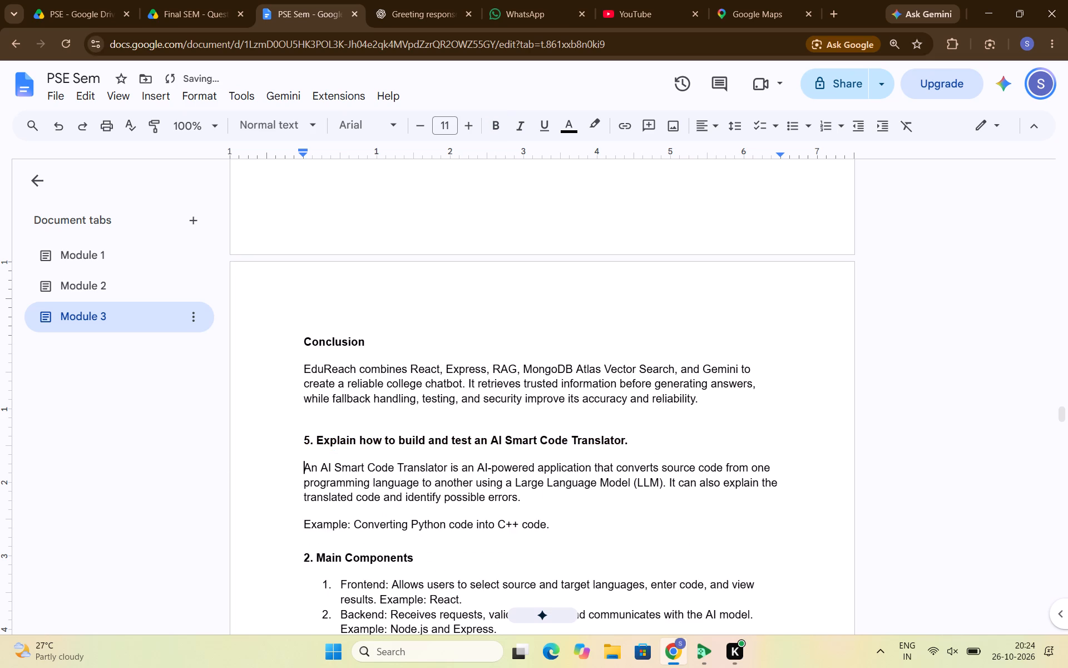
Remove the numbers from the Main Components and Architecture and Working headings in the LAQ 5 answer.
{"action": "scroll", "coordinate": [395, 513], "scroll_direction": "down", "scroll_amount": 2}
{"action": "left_click", "coordinate": [319, 481]}
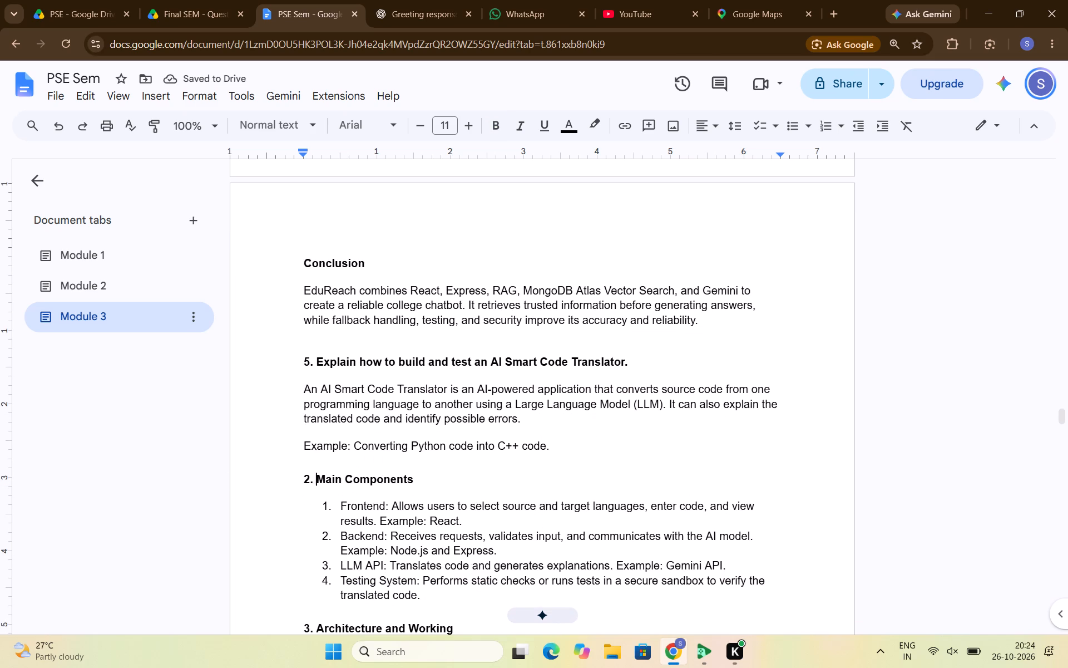
{"action": "key", "text": "BackSpace"}
{"action": "key", "text": "BackSpace"}
{"action": "key", "text": "BackSpace"}
{"action": "scroll", "coordinate": [319, 481], "scroll_direction": "down", "scroll_amount": 6}
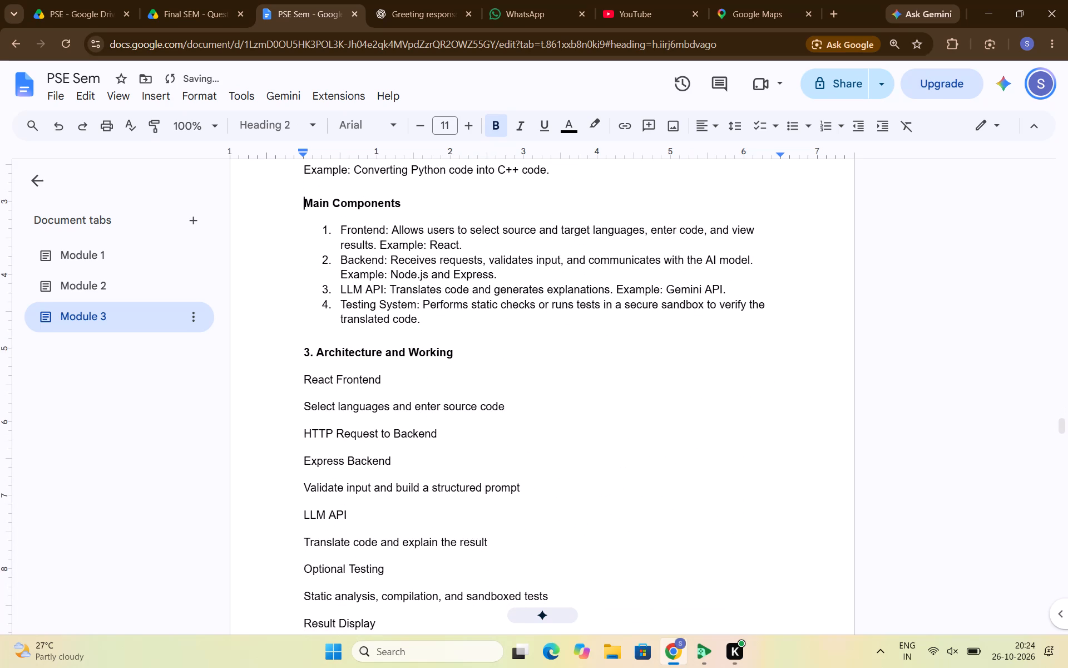
{"action": "left_click", "coordinate": [317, 360]}
{"action": "key", "text": "BackSpace"}
{"action": "key", "text": "BackSpace"}
{"action": "key", "text": "BackSpace"}
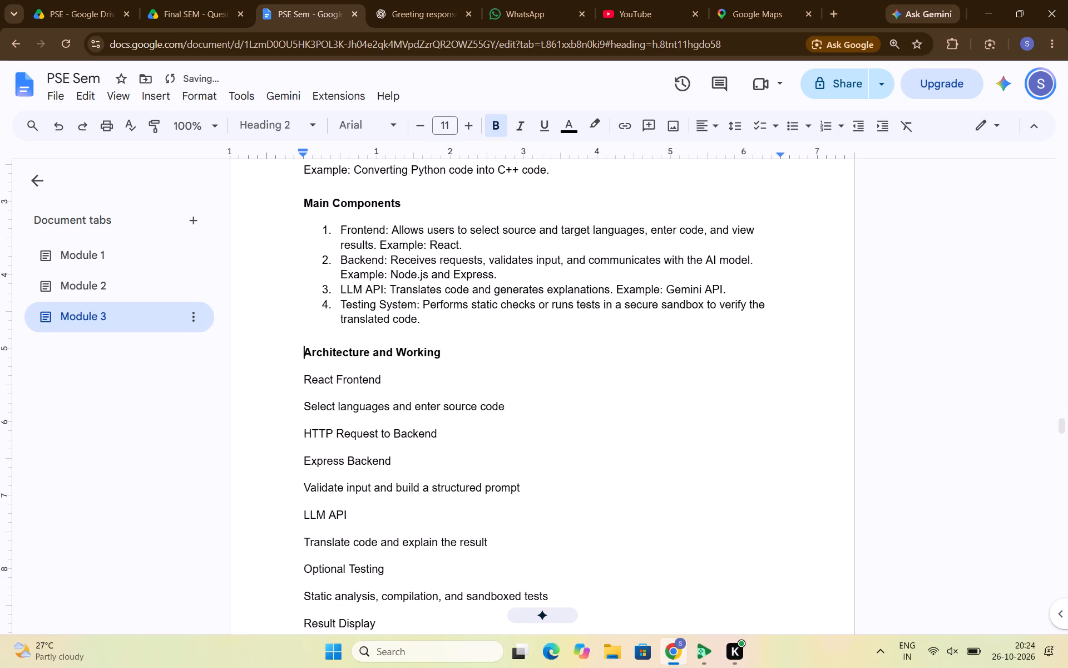
Remove the numbers from the Development Steps and Testing the Application headings in the LAQ 5 answer.
{"action": "scroll", "coordinate": [317, 360], "scroll_direction": "down", "scroll_amount": 6}
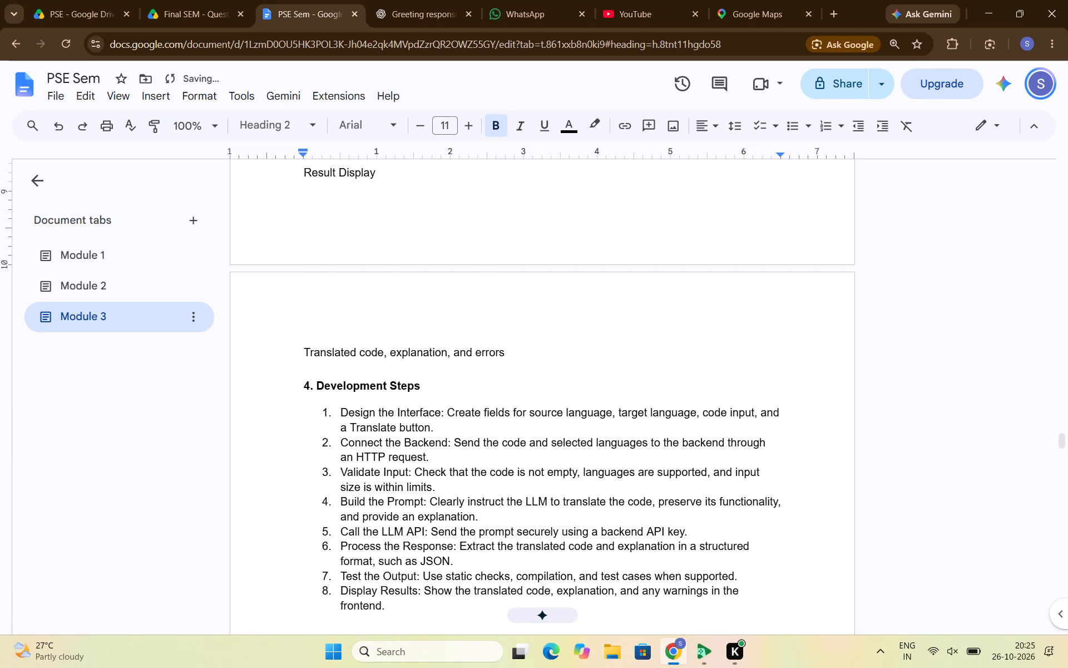
{"action": "left_click", "coordinate": [317, 386]}
{"action": "key", "text": "BackSpace"}
{"action": "key", "text": "BackSpace"}
{"action": "key", "text": "BackSpace"}
{"action": "scroll", "coordinate": [317, 386], "scroll_direction": "down", "scroll_amount": 5}
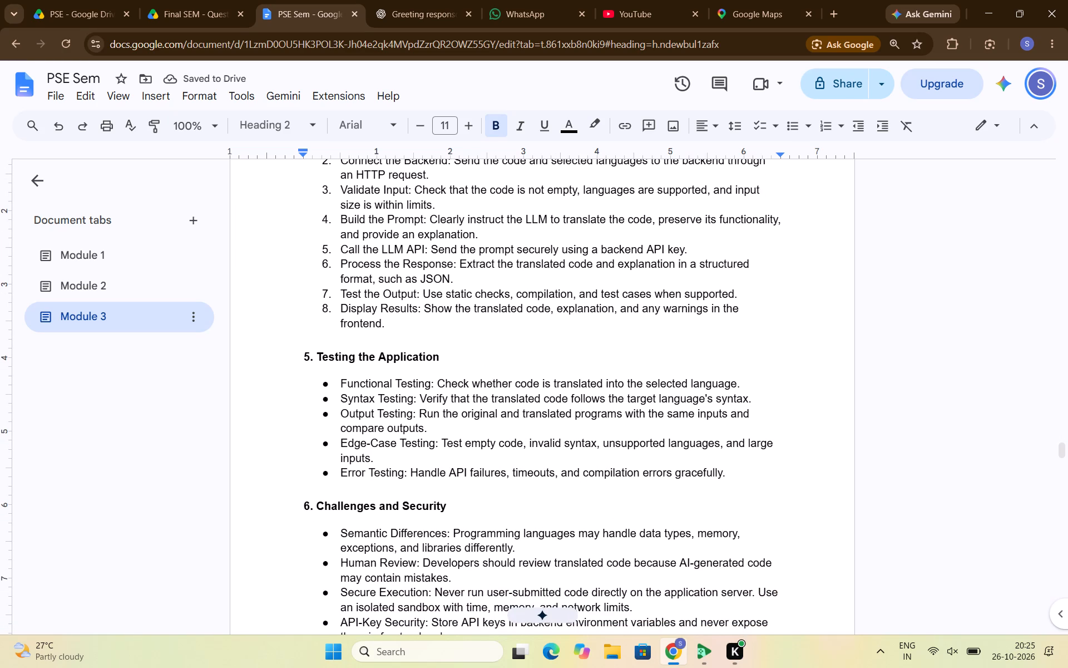
{"action": "left_click", "coordinate": [319, 354]}
{"action": "key", "text": "BackSpace"}
{"action": "key", "text": "BackSpace"}
{"action": "key", "text": "BackSpace"}
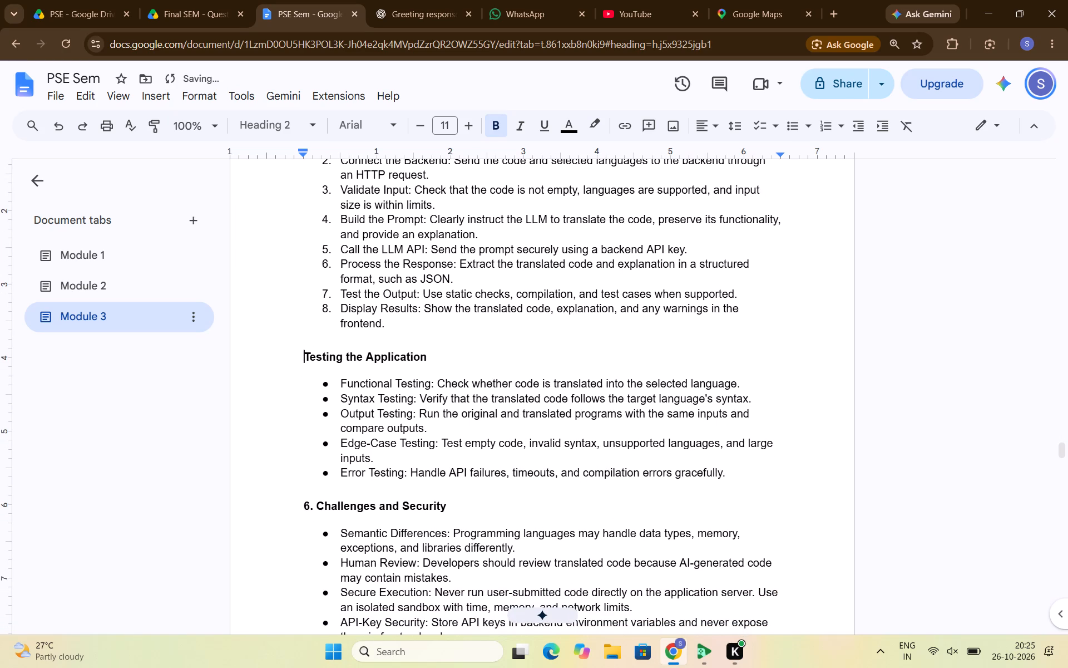
Remove the numbers from the Challenges and Security and Conclusion headings in the LAQ 5 answer.
{"action": "left_click", "coordinate": [316, 504]}
{"action": "key", "text": "BackSpace"}
{"action": "key", "text": "BackSpace"}
{"action": "key", "text": "BackSpace"}
{"action": "scroll", "coordinate": [316, 504], "scroll_direction": "down", "scroll_amount": 4}
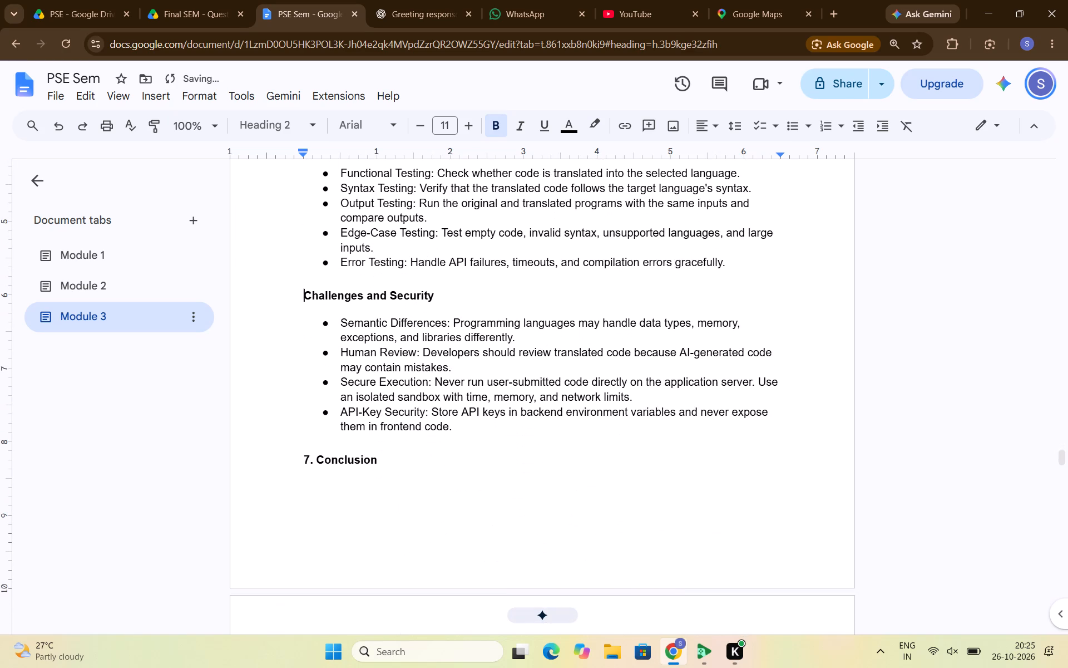
{"action": "left_click", "coordinate": [318, 460]}
{"action": "key", "text": "BackSpace"}
{"action": "key", "text": "BackSpace"}
{"action": "key", "text": "BackSpace"}
Bold the question line "6. Explain fullstack app development using Lovable AI and Supabase.".
{"action": "scroll", "coordinate": [318, 460], "scroll_direction": "down", "scroll_amount": 2}
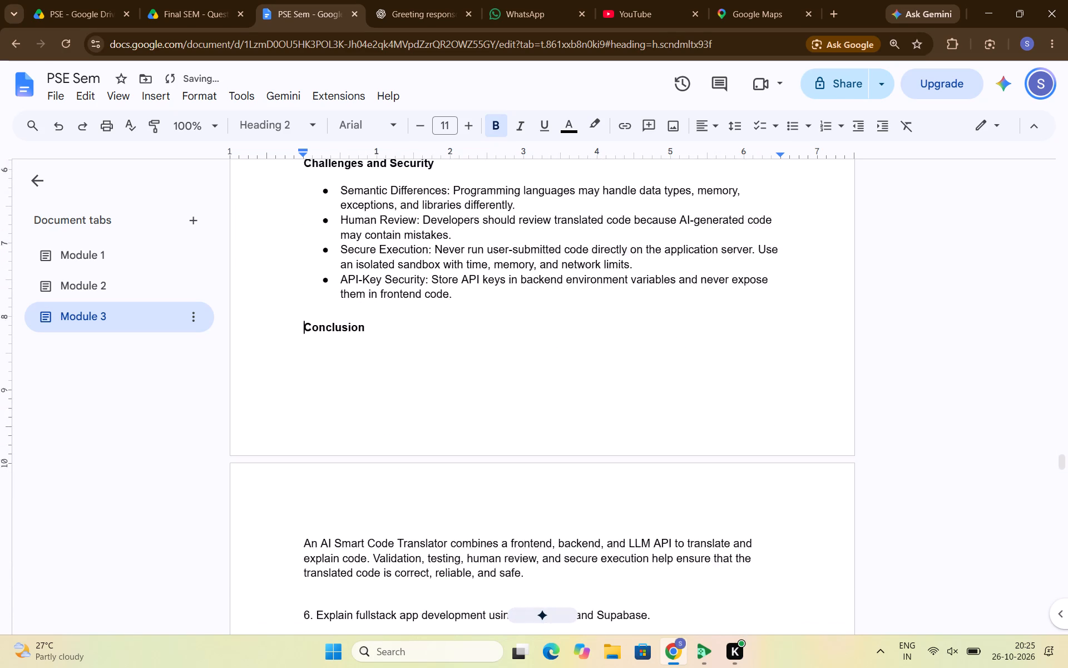
{"action": "scroll", "coordinate": [318, 460], "scroll_direction": "down", "scroll_amount": 2}
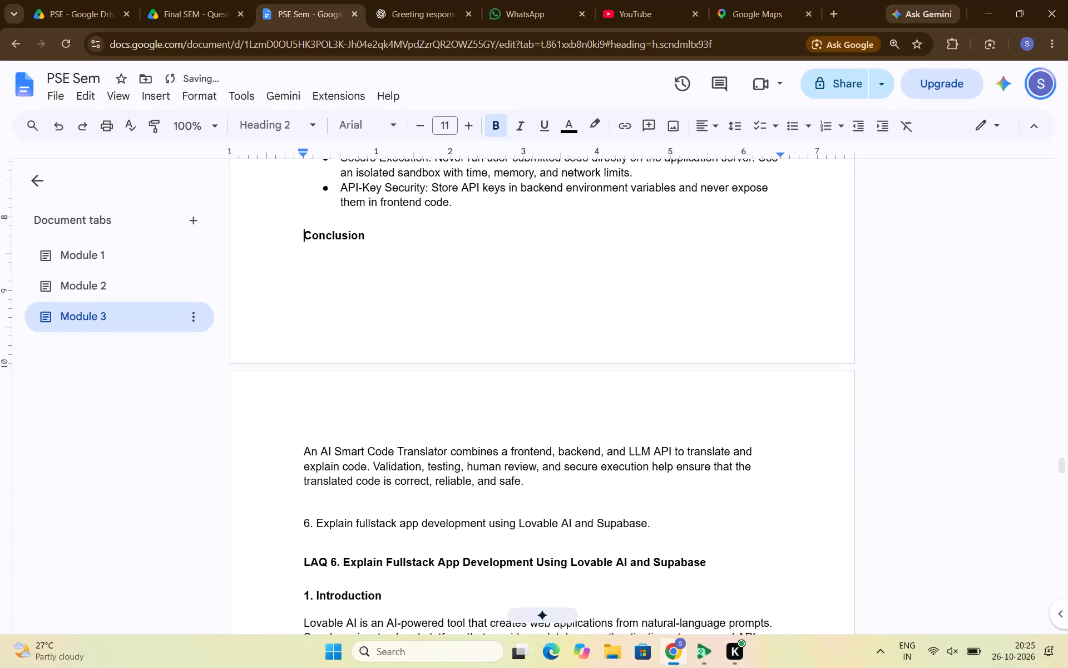
{"action": "left_click", "coordinate": [303, 522]}
{"action": "triple_click", "coordinate": [303, 522]}
{"action": "triple_click", "coordinate": [303, 522]}
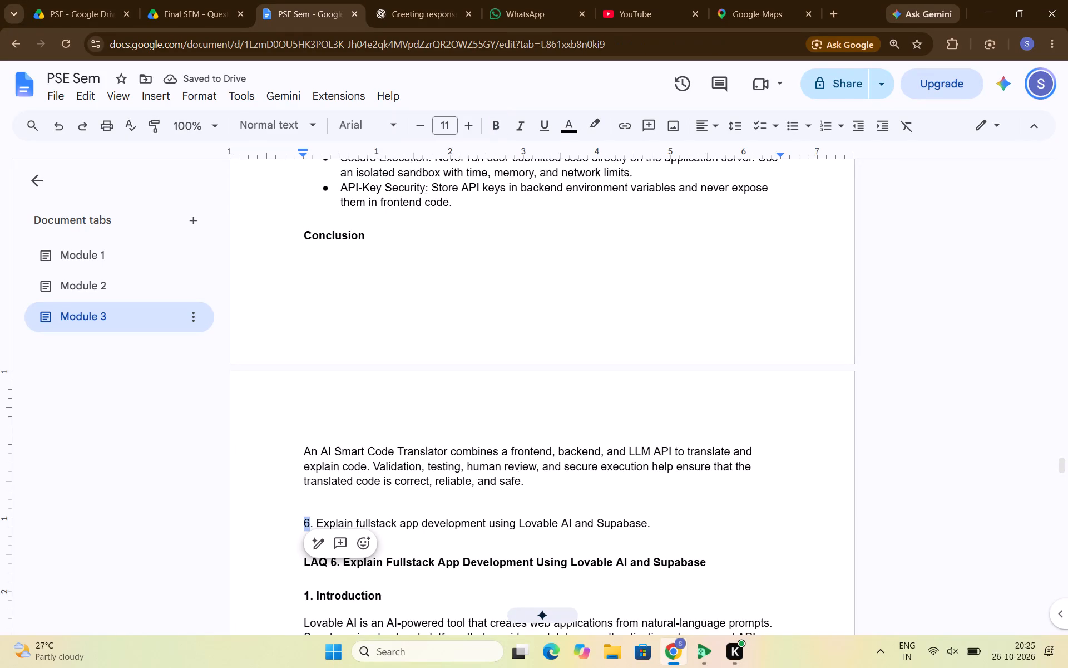
{"action": "key", "text": "ctrl+b"}
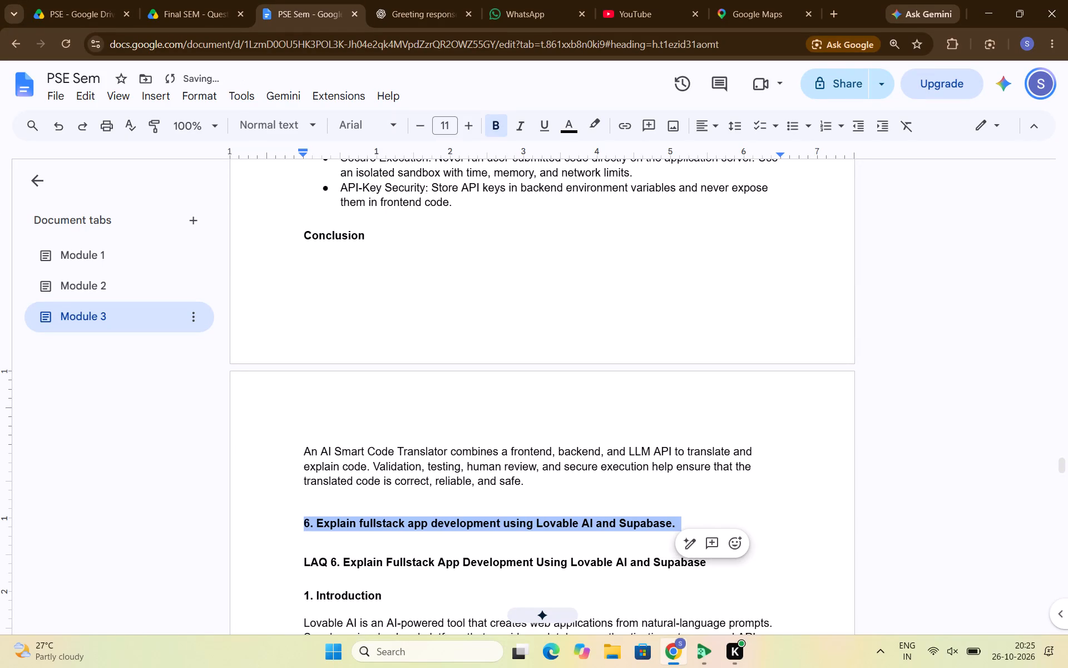
Delete the repeated "LAQ 6" question title and the "1. Introduction" heading at the start of the LAQ 6 answer.
{"action": "scroll", "coordinate": [303, 522], "scroll_direction": "down", "scroll_amount": 3}
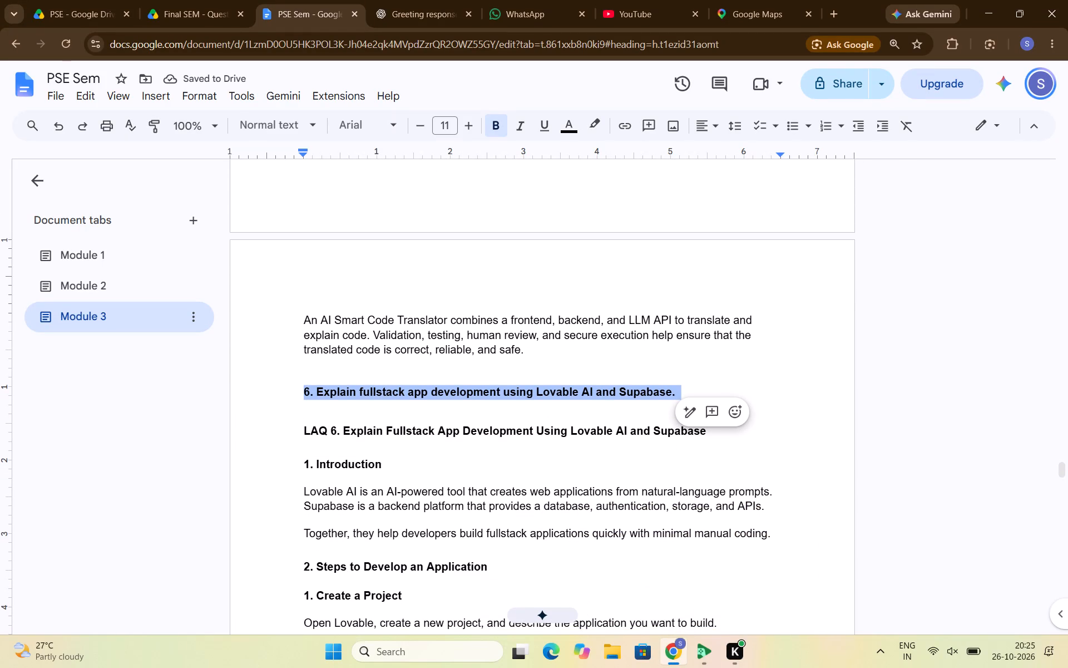
{"action": "left_click_drag", "start_coordinate": [298, 419], "coordinate": [398, 458]}
{"action": "key", "text": "BackSpace"}
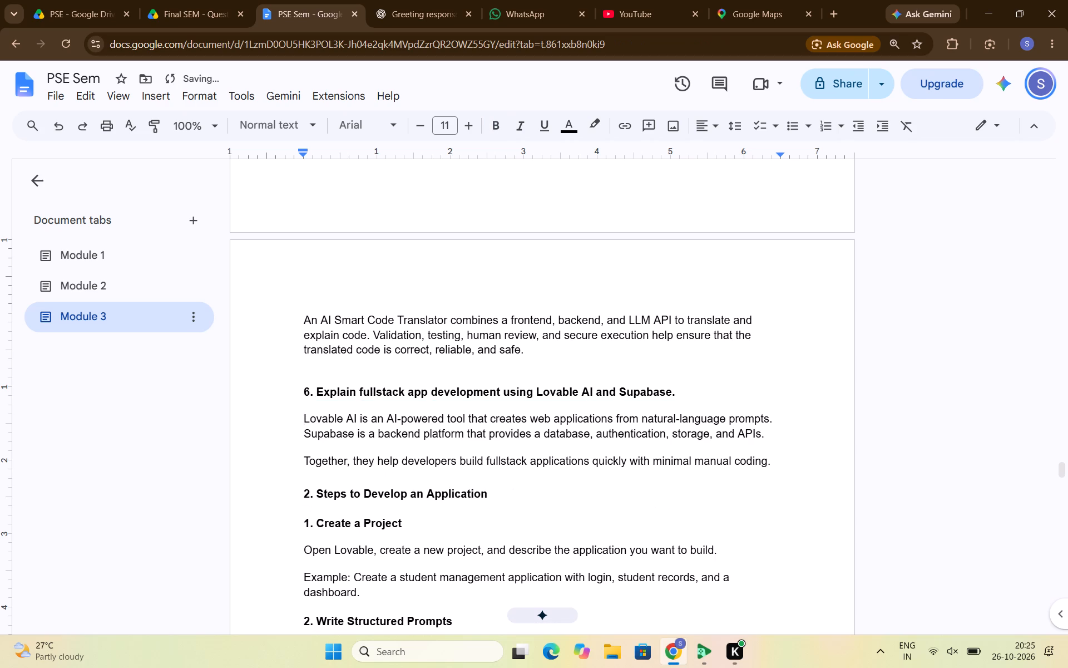
Remove the numbers from LAQ 6's Steps to Develop an Application and Architecture headings, leaving the individual step headings numbered.
{"action": "left_click", "coordinate": [318, 494]}
{"action": "key", "text": "BackSpace"}
{"action": "key", "text": "BackSpace"}
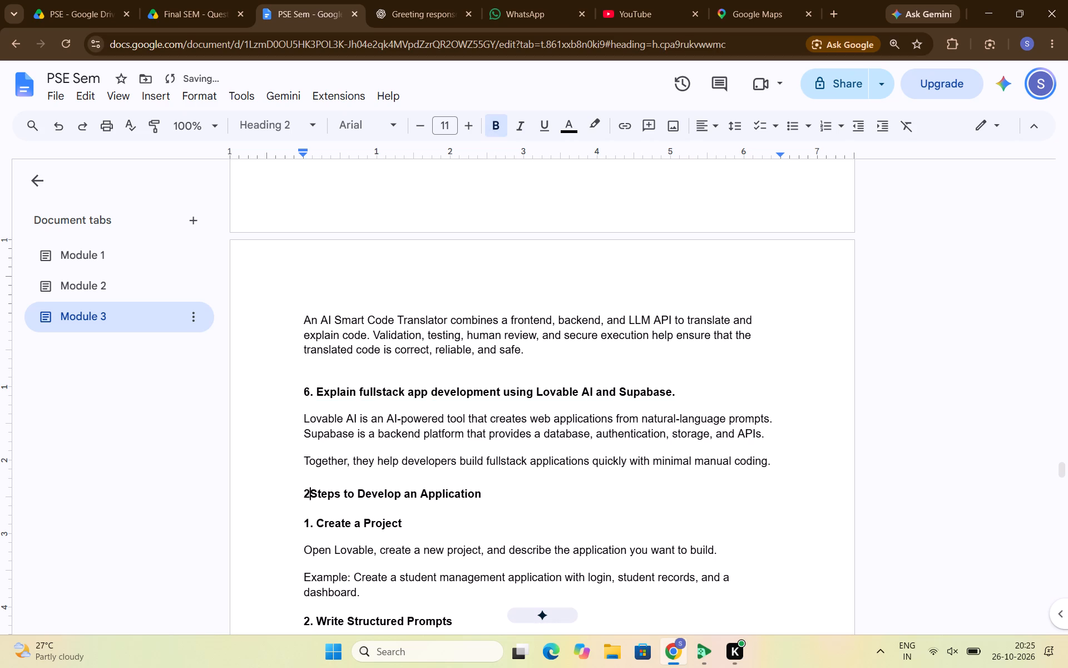
{"action": "key", "text": "BackSpace"}
{"action": "scroll", "coordinate": [318, 494], "scroll_direction": "down", "scroll_amount": 8}
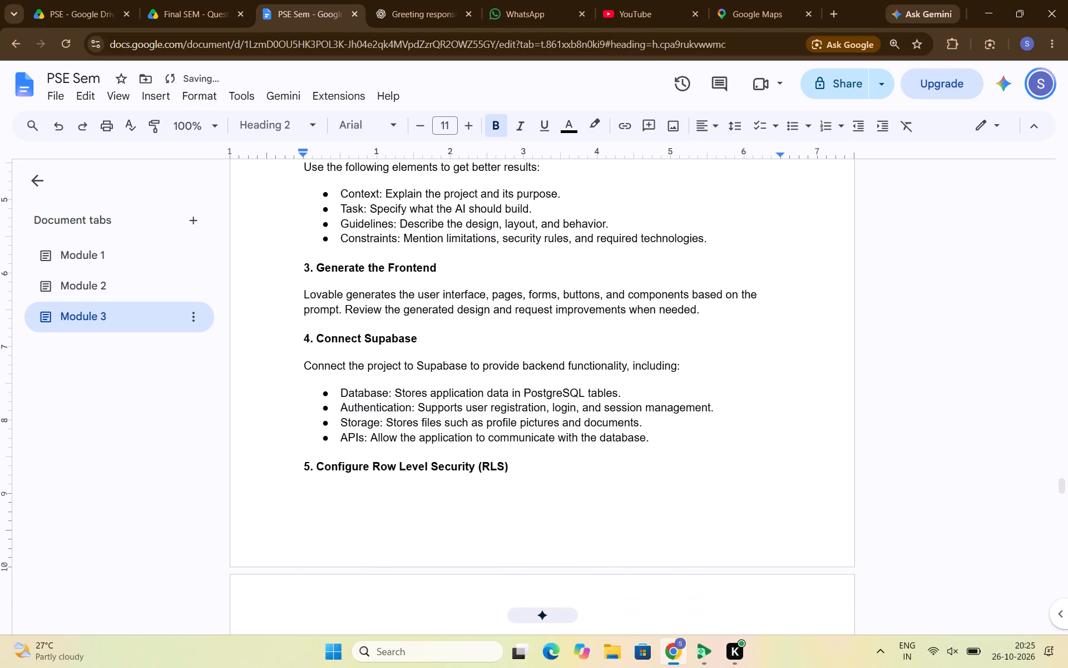
{"action": "scroll", "coordinate": [318, 494], "scroll_direction": "down", "scroll_amount": 8}
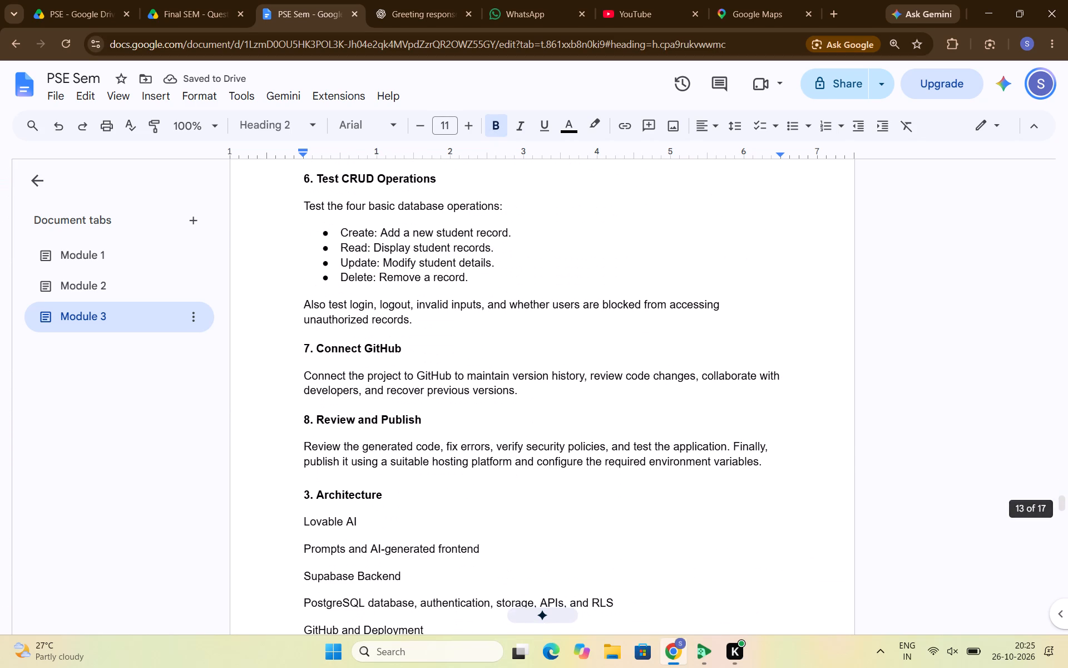
{"action": "scroll", "coordinate": [330, 503], "scroll_direction": "down", "scroll_amount": 1}
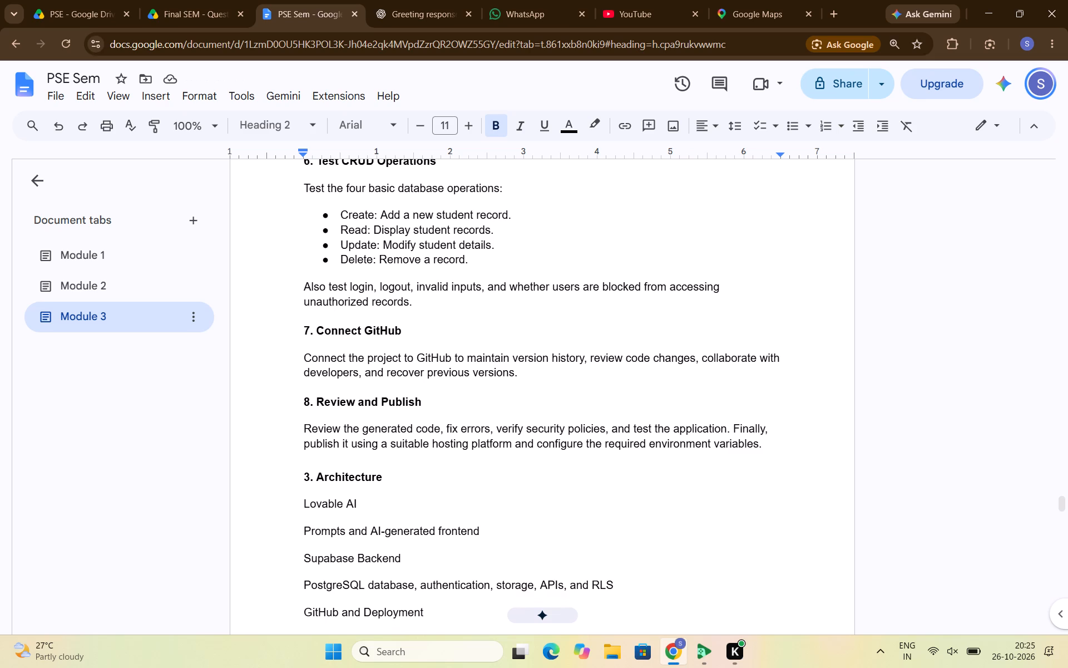
{"action": "left_click", "coordinate": [316, 473]}
{"action": "key", "text": "BackSpace"}
{"action": "key", "text": "BackSpace"}
{"action": "key", "text": "BackSpace"}
Remove the numbers from the Advantages and Conclusion headings in the LAQ 6 answer.
{"action": "scroll", "coordinate": [316, 473], "scroll_direction": "down", "scroll_amount": 4}
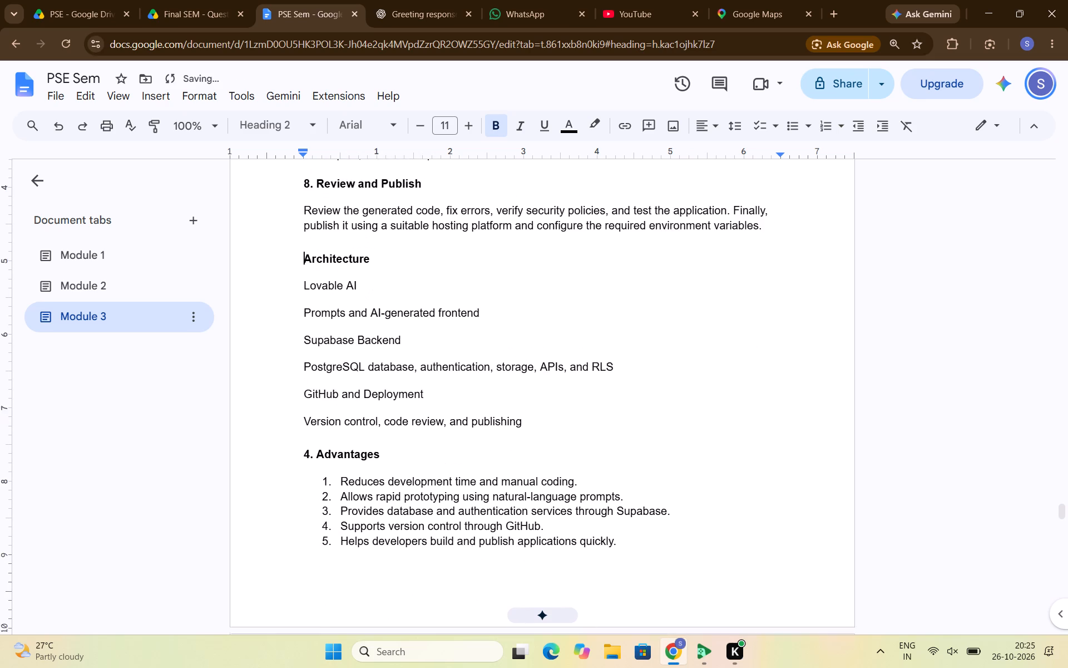
{"action": "scroll", "coordinate": [316, 473], "scroll_direction": "down", "scroll_amount": 1}
{"action": "left_click", "coordinate": [314, 397]}
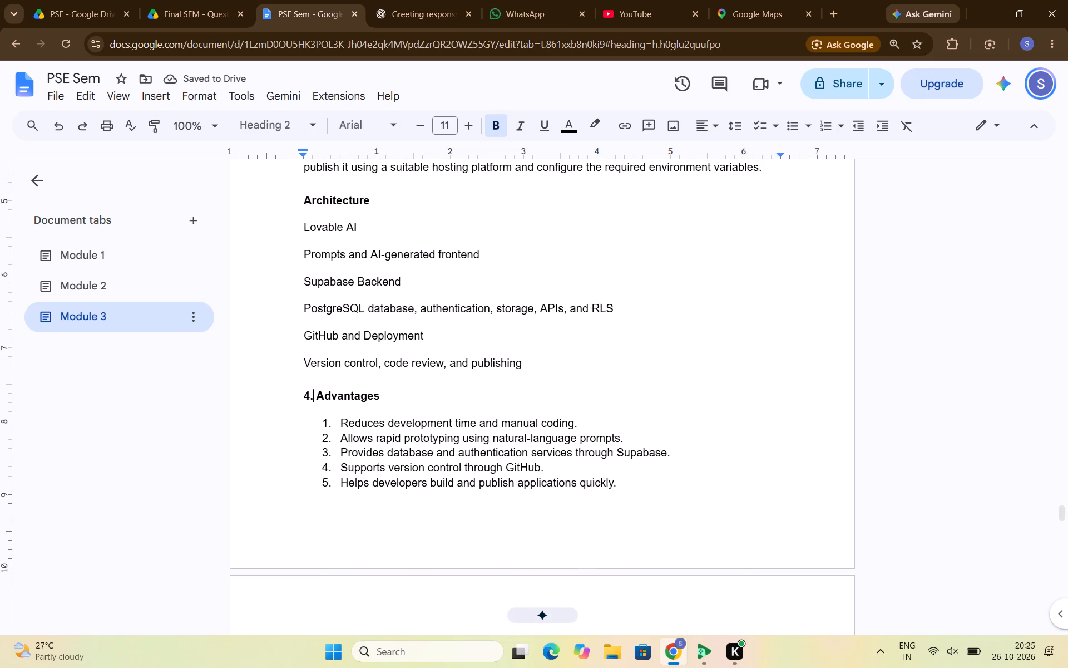
{"action": "key", "text": "Right"}
{"action": "key", "text": "BackSpace"}
{"action": "key", "text": "BackSpace"}
{"action": "key", "text": "BackSpace"}
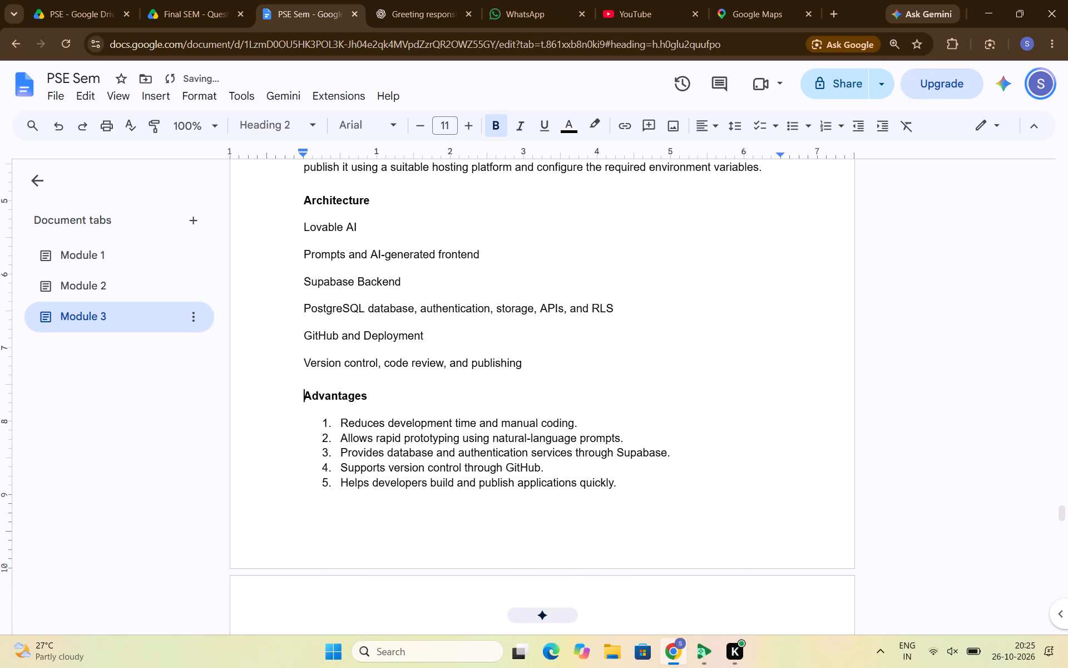
{"action": "scroll", "coordinate": [314, 397], "scroll_direction": "down", "scroll_amount": 6}
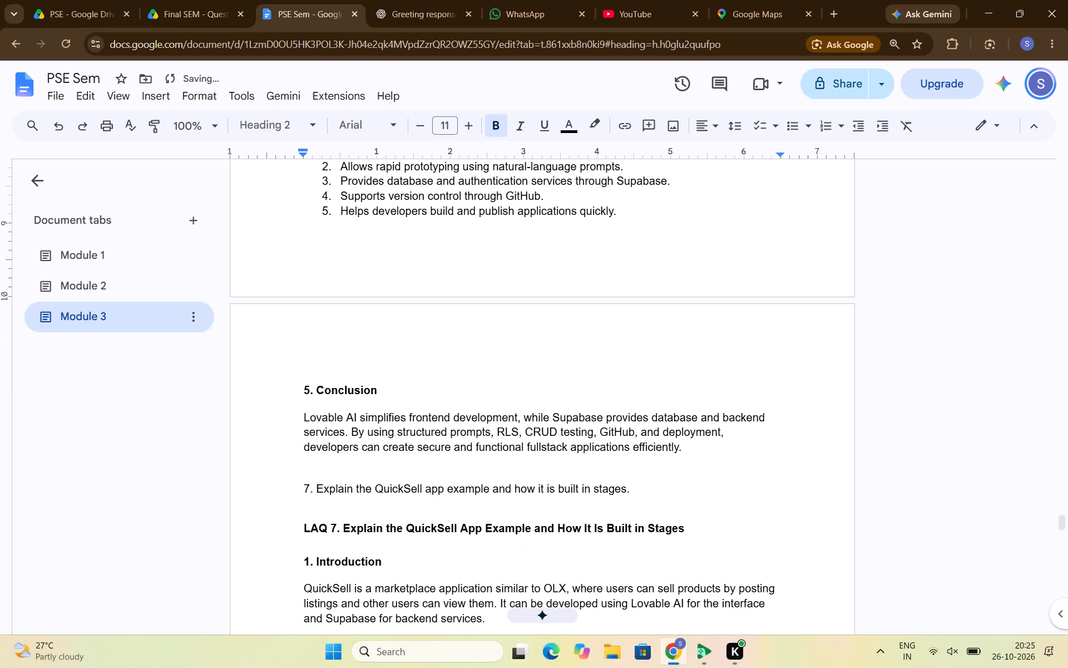
{"action": "left_click", "coordinate": [318, 394]}
{"action": "key", "text": "BackSpace"}
{"action": "key", "text": "BackSpace"}
{"action": "key", "text": "BackSpace"}
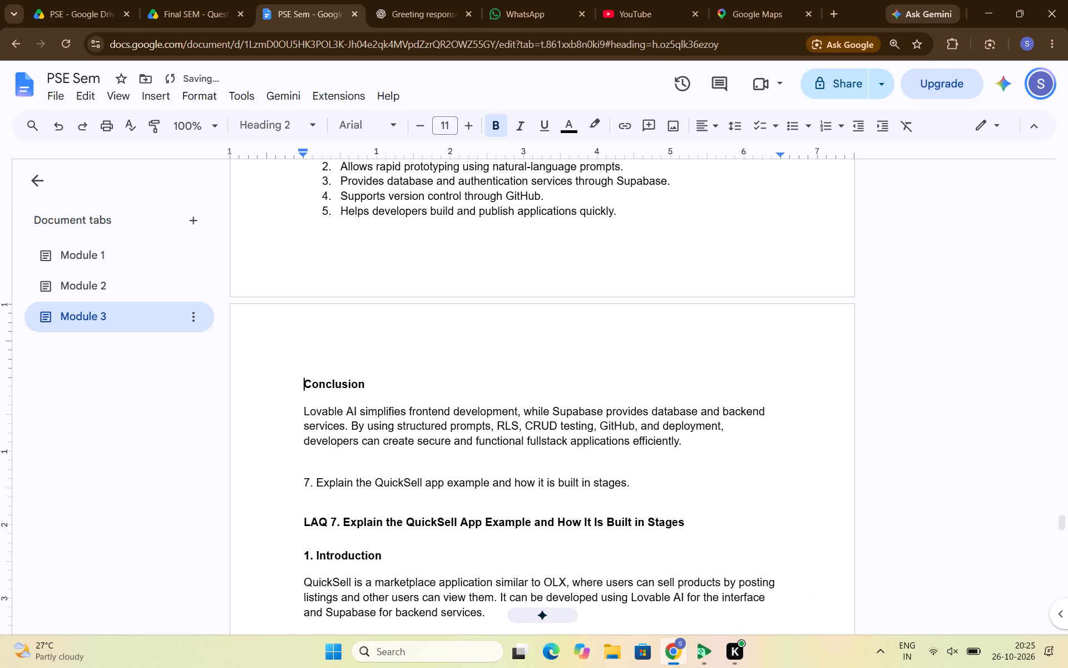
Bold the question line "7. Explain the QuickSell app example and how it is built in stages.".
{"action": "triple_click", "coordinate": [304, 485]}
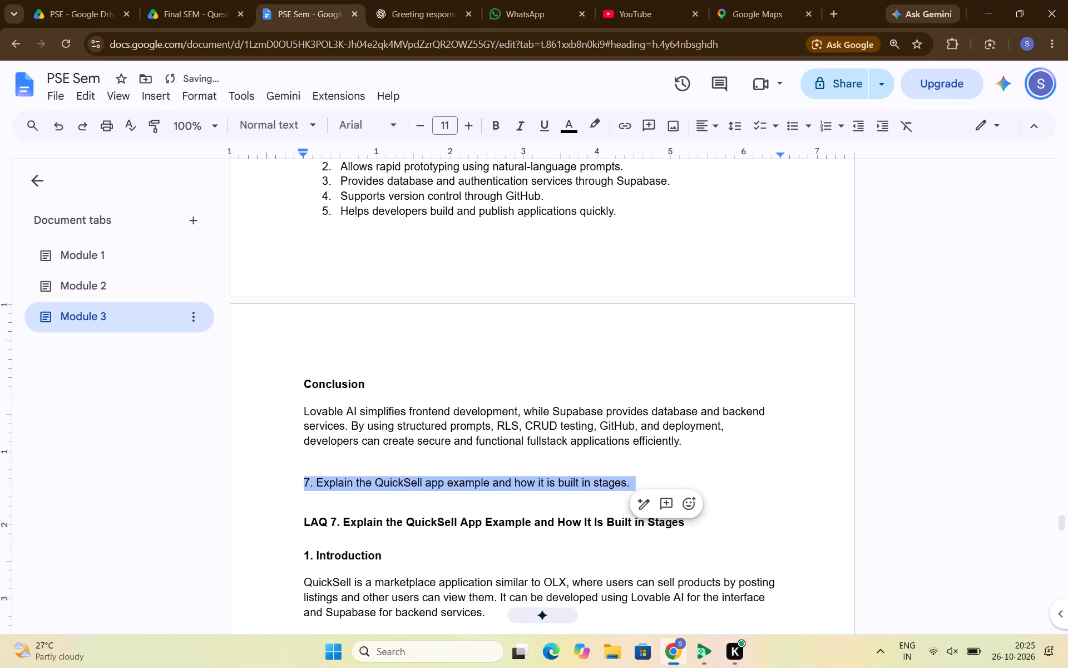
{"action": "key", "text": "ctrl+b"}
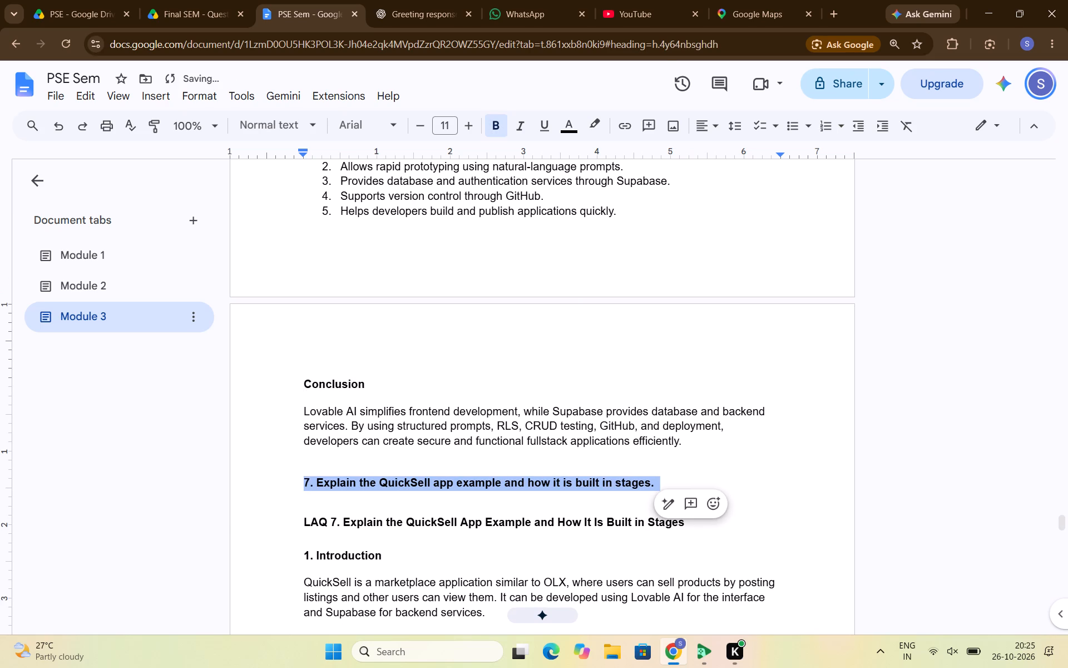
Delete the repeated "LAQ 7" question title and the "1. Introduction" heading at the start of the LAQ 7 answer.
{"action": "left_click_drag", "start_coordinate": [304, 513], "coordinate": [388, 555]}
{"action": "key", "text": "BackSpace"}
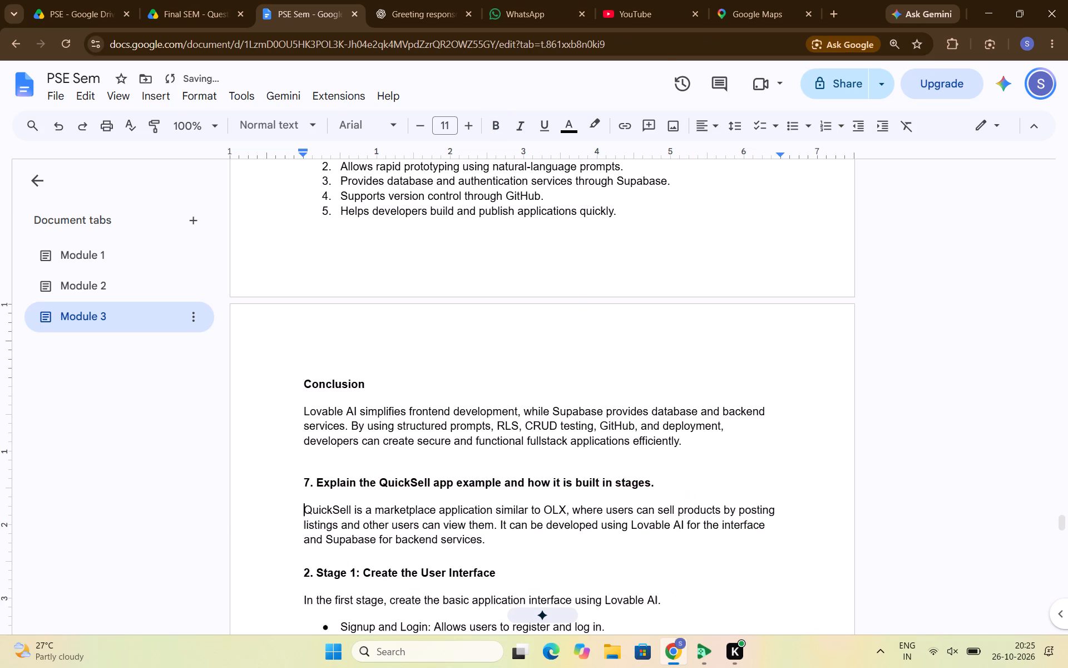
Remove the leading numbers from LAQ 7's Stage 1, Stage 2 and Architecture headings, keeping the stage labels.
{"action": "scroll", "coordinate": [388, 555], "scroll_direction": "down", "scroll_amount": 2}
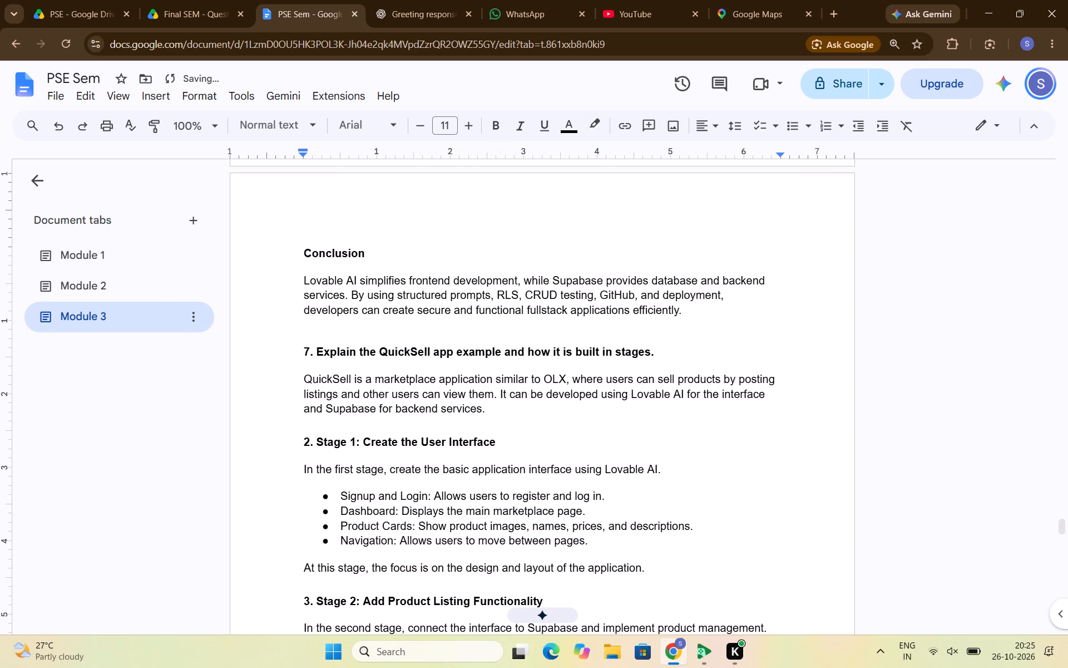
{"action": "left_click", "coordinate": [314, 445]}
{"action": "key", "text": "BackSpace"}
{"action": "key", "text": "BackSpace"}
{"action": "scroll", "coordinate": [314, 445], "scroll_direction": "down", "scroll_amount": 3}
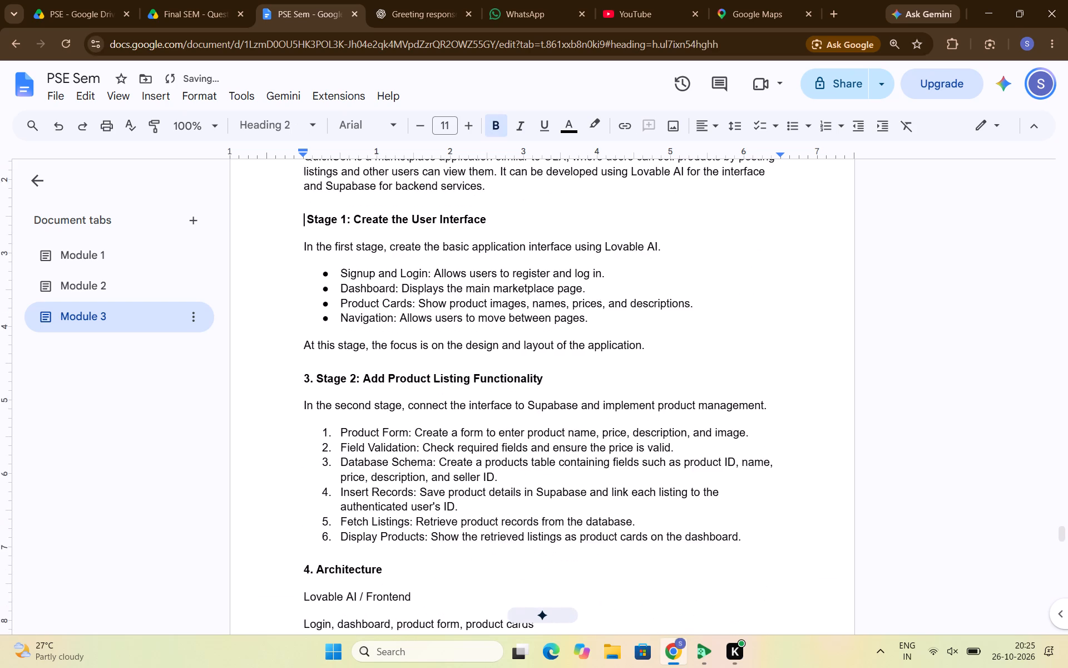
{"action": "scroll", "coordinate": [314, 445], "scroll_direction": "down", "scroll_amount": 1}
{"action": "left_click", "coordinate": [315, 358]}
{"action": "key", "text": "BackSpace"}
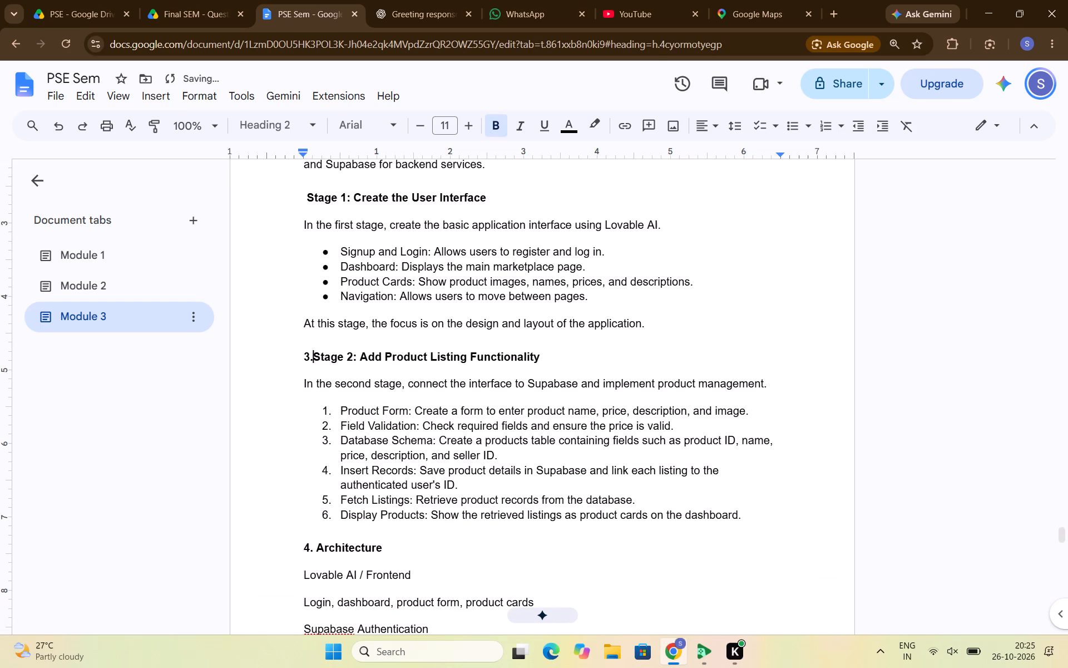
{"action": "key", "text": "BackSpace"}
{"action": "key", "text": "BackSpace"}
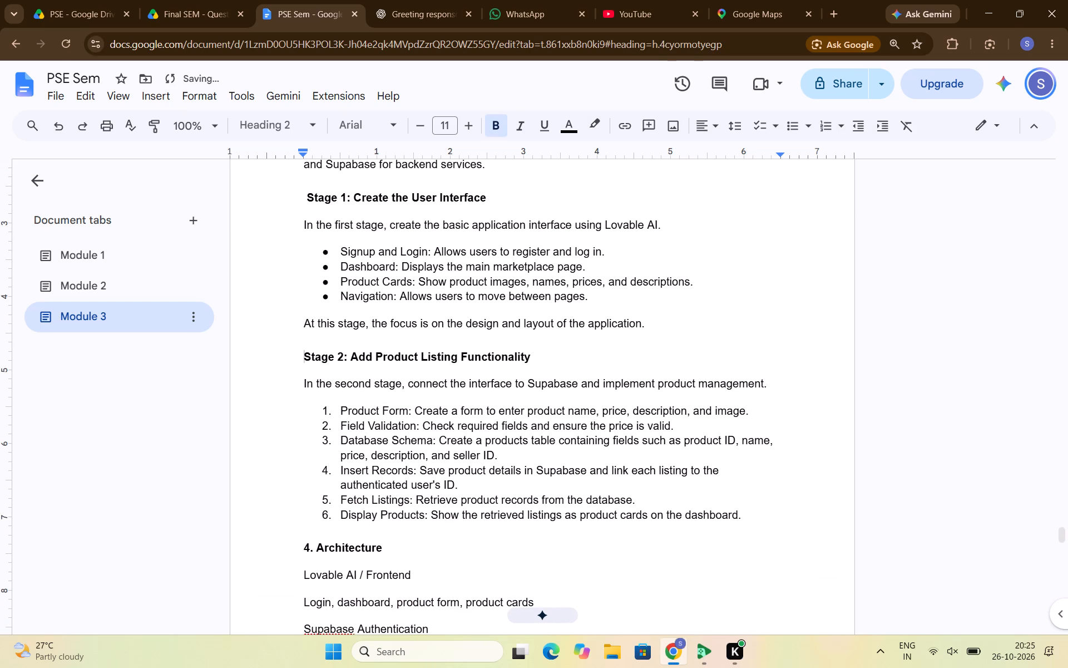
{"action": "left_click", "coordinate": [319, 549]}
{"action": "key", "text": "BackSpace"}
{"action": "key", "text": "BackSpace"}
{"action": "key", "text": "BackSpace"}
Remove the numbers from the Verification and Security and Advantages headings in the LAQ 7 answer.
{"action": "scroll", "coordinate": [319, 549], "scroll_direction": "down", "scroll_amount": 6}
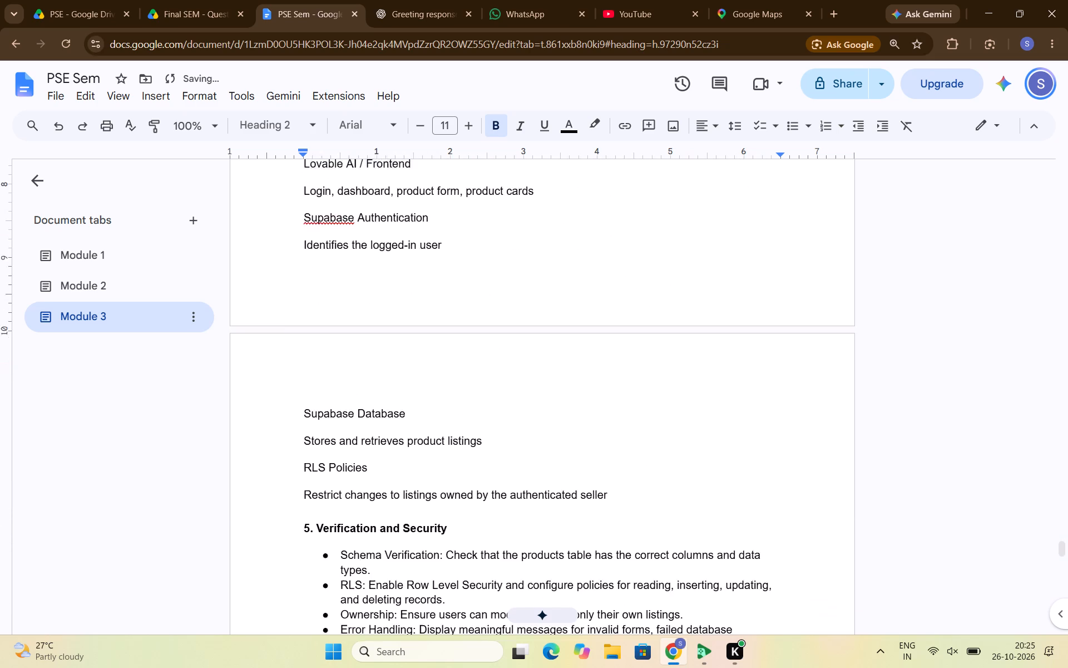
{"action": "scroll", "coordinate": [319, 549], "scroll_direction": "down", "scroll_amount": 1}
{"action": "left_click", "coordinate": [317, 375]}
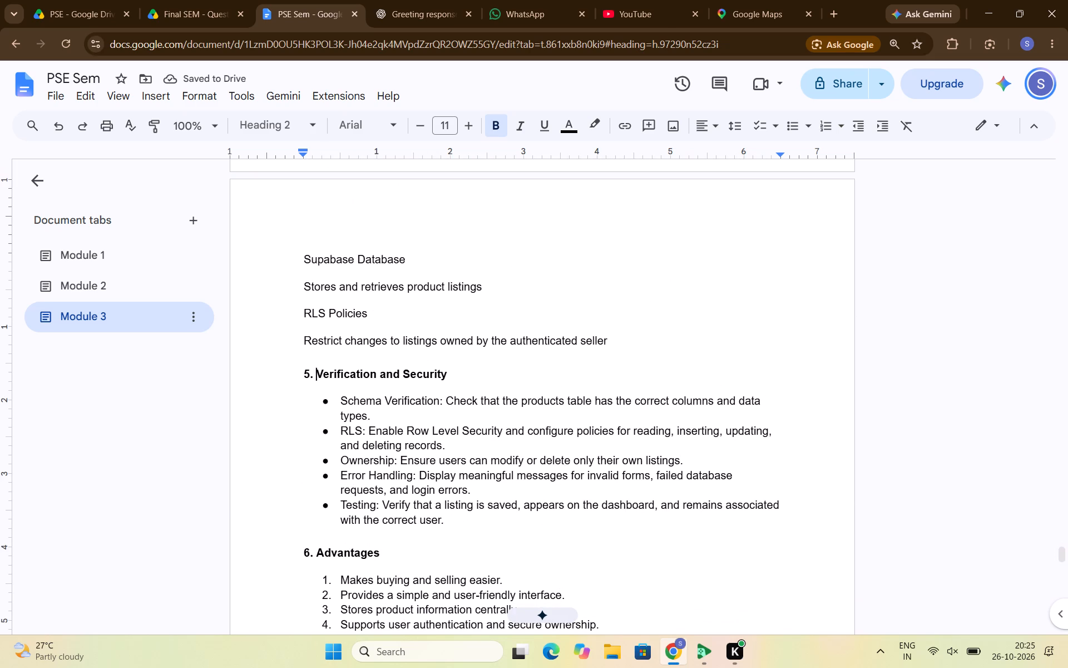
{"action": "key", "text": "BackSpace"}
{"action": "key", "text": "BackSpace"}
{"action": "key", "text": "BackSpace"}
{"action": "scroll", "coordinate": [317, 375], "scroll_direction": "down", "scroll_amount": 2}
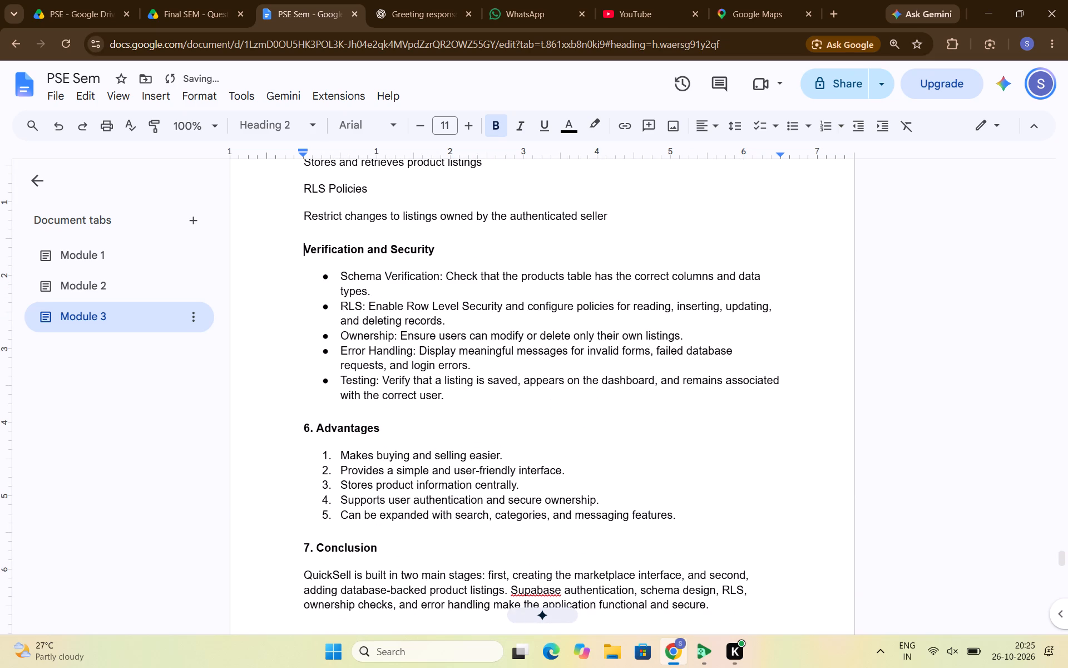
{"action": "left_click", "coordinate": [317, 431]}
{"action": "key", "text": "BackSpace"}
{"action": "key", "text": "BackSpace"}
{"action": "key", "text": "BackSpace"}
Remove the number from LAQ 7's Conclusion heading, keeping it on its own line below the Advantages list.
{"action": "scroll", "coordinate": [317, 431], "scroll_direction": "down", "scroll_amount": 1}
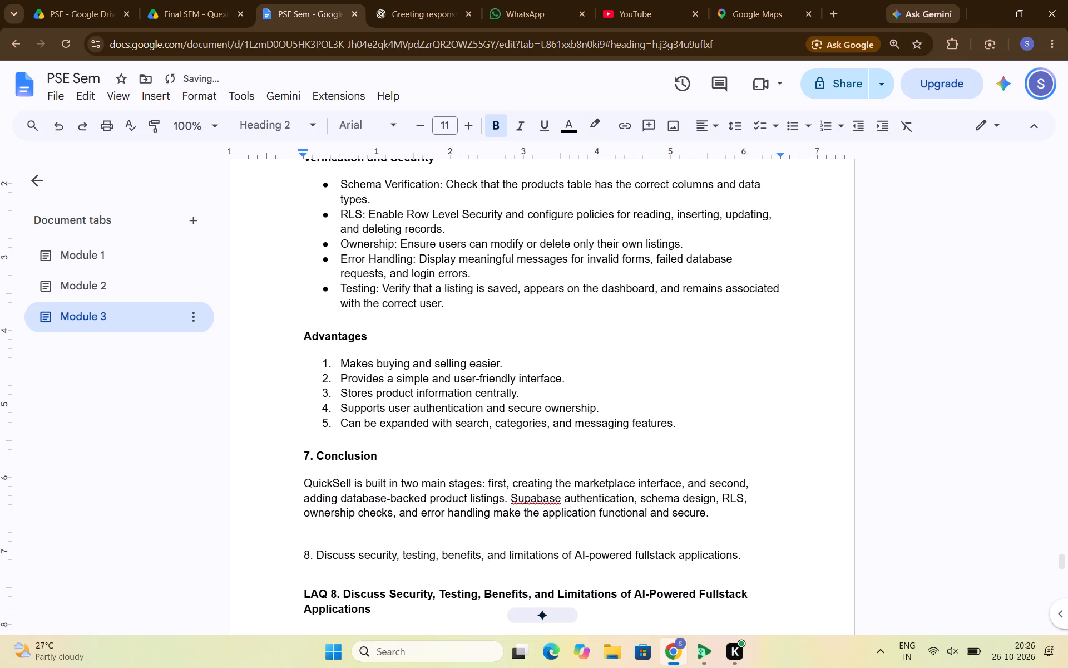
{"action": "left_click", "coordinate": [315, 455]}
{"action": "key", "text": "BackSpace"}
{"action": "key", "text": "BackSpace"}
{"action": "key", "text": "BackSpace"}
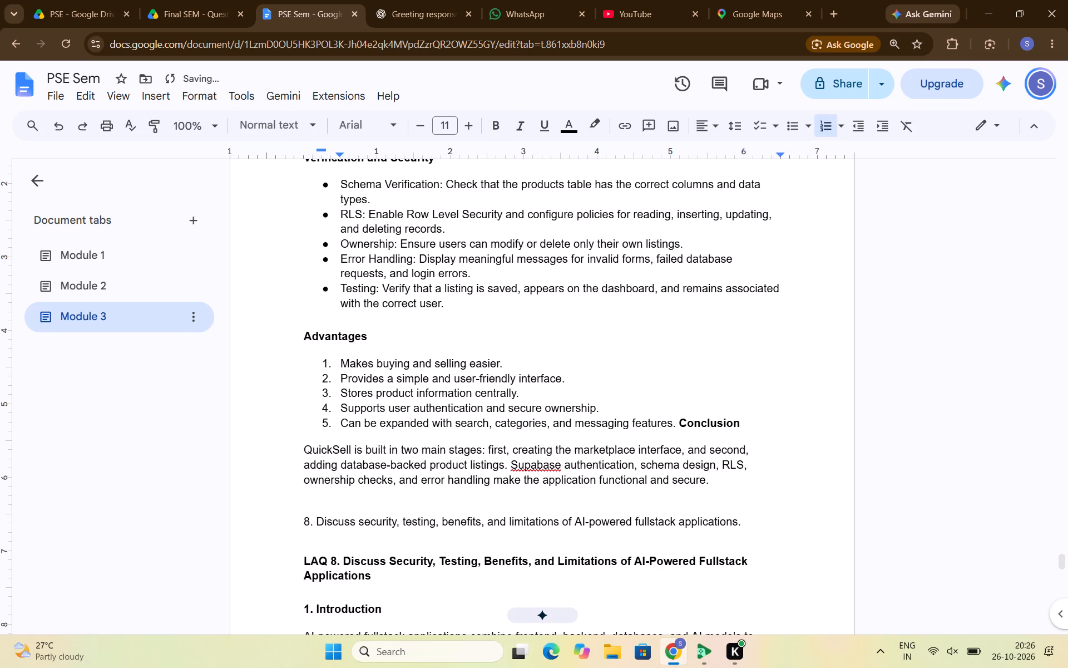
{"action": "key", "text": "ctrl+z"}
{"action": "key", "text": "BackSpace"}
{"action": "key", "text": "BackSpace"}
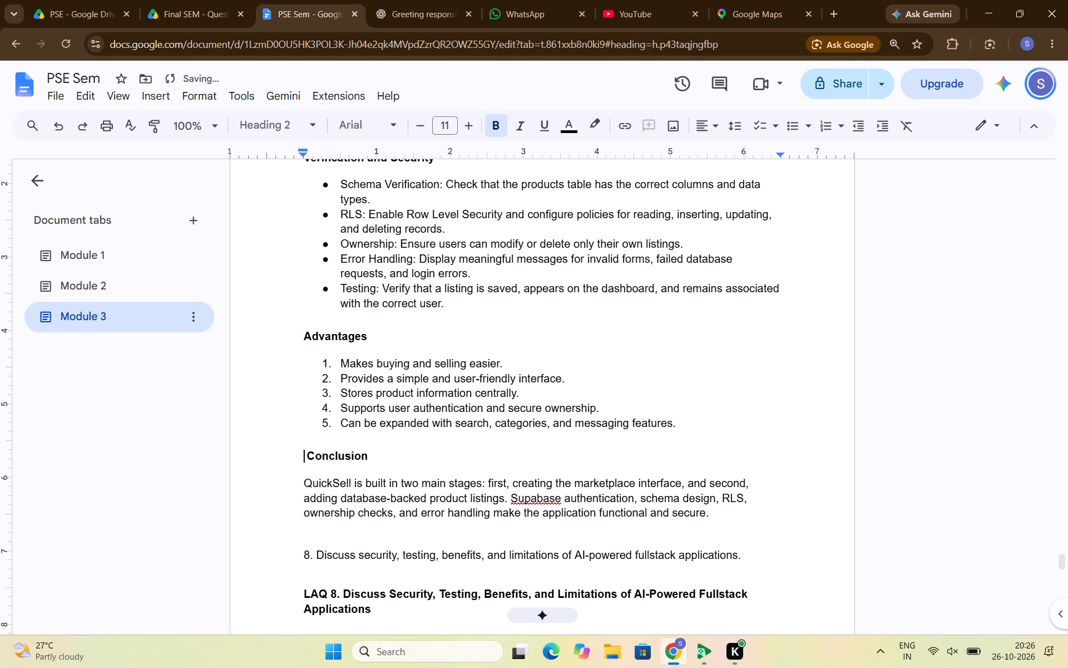
{"action": "key", "text": "BackSpace"}
{"action": "key", "text": "ctrl+z"}
{"action": "key", "text": "BackSpace"}
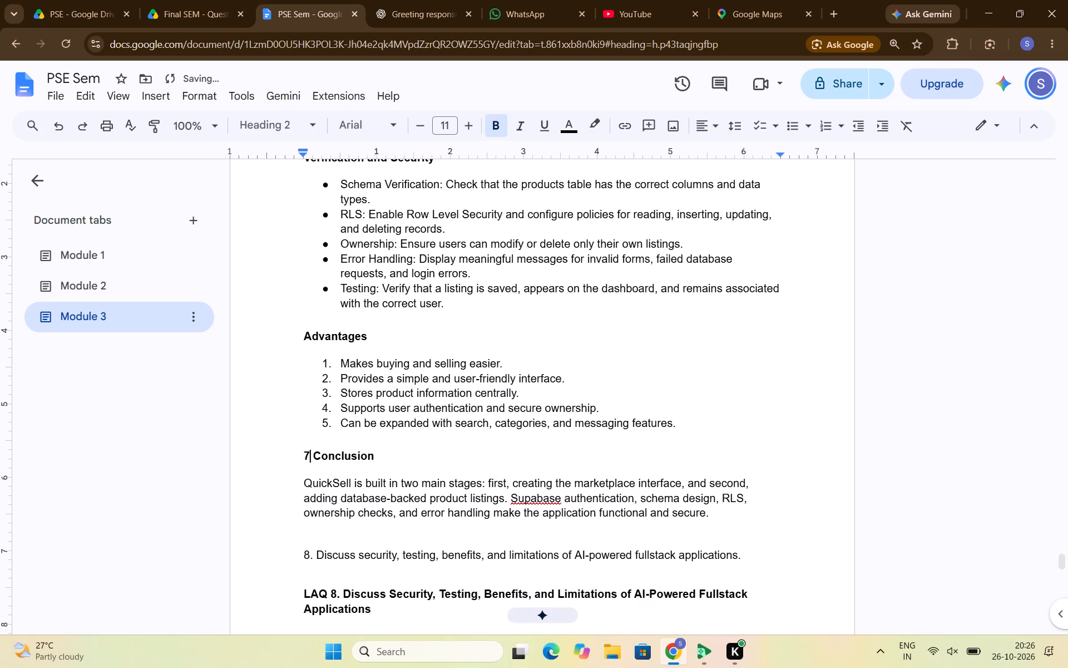
{"action": "key", "text": "BackSpace"}
Bold the question line "8. Discuss security, testing, benefits, and limitations of AI-powered fullstack applications.".
{"action": "scroll", "coordinate": [311, 517], "scroll_direction": "down", "scroll_amount": 1}
{"action": "triple_click", "coordinate": [330, 473]}
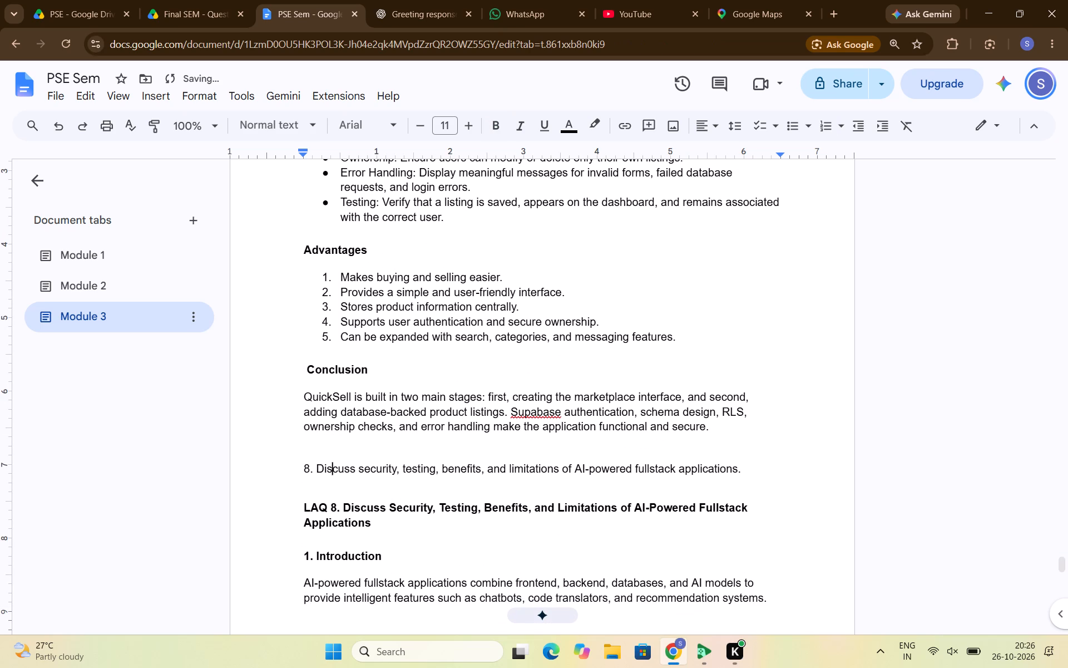
{"action": "key", "text": "ctrl+b"}
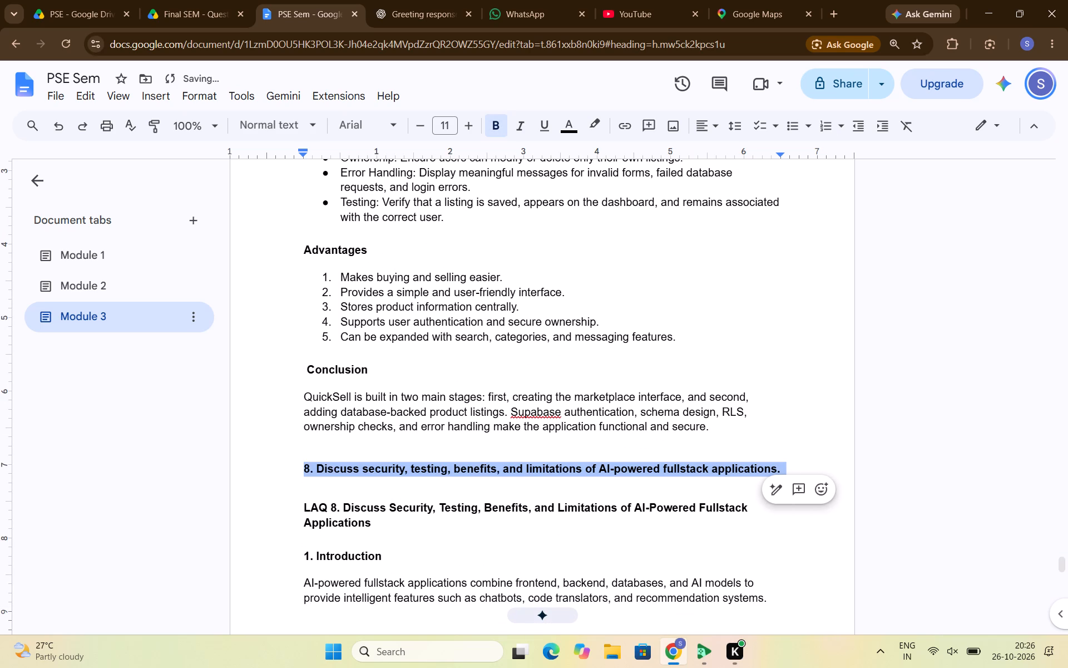
Delete the repeated "LAQ 8" question title and the "1. Introduction" heading at the start of the LAQ 8 answer.
{"action": "left_click_drag", "start_coordinate": [302, 508], "coordinate": [387, 557]}
{"action": "key", "text": "BackSpace"}
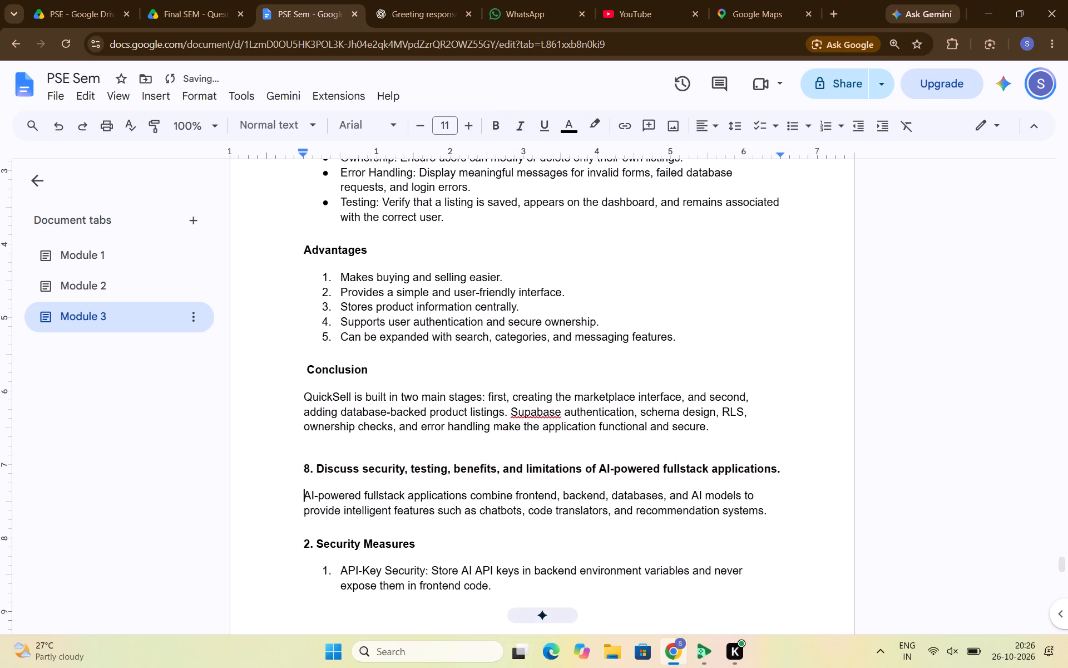
Remove the numbers from the Security Measures and Testing Methods headings in the LAQ 8 answer.
{"action": "left_click", "coordinate": [319, 542]}
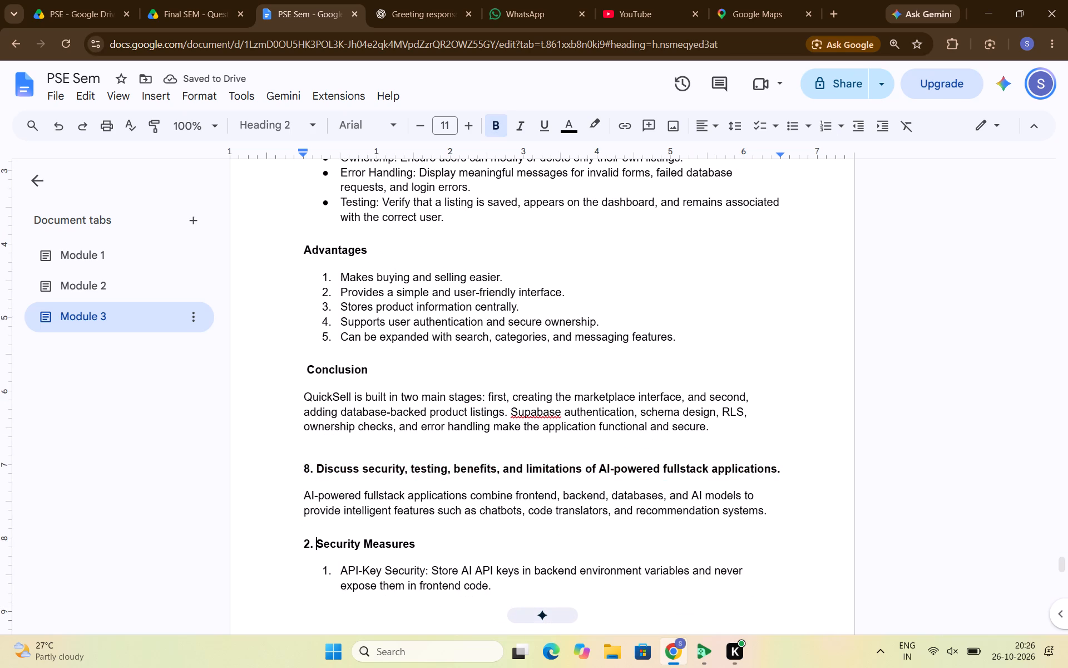
{"action": "key", "text": "BackSpace"}
{"action": "key", "text": "BackSpace"}
{"action": "key", "text": "BackSpace"}
{"action": "scroll", "coordinate": [319, 542], "scroll_direction": "down", "scroll_amount": 2}
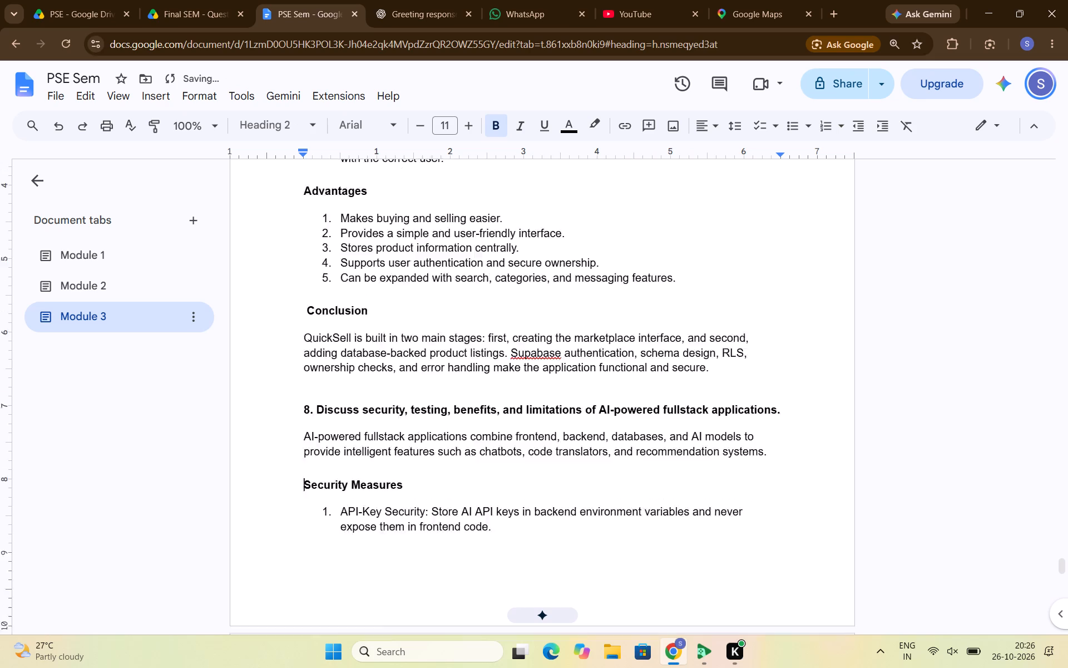
{"action": "scroll", "coordinate": [319, 542], "scroll_direction": "down", "scroll_amount": 7}
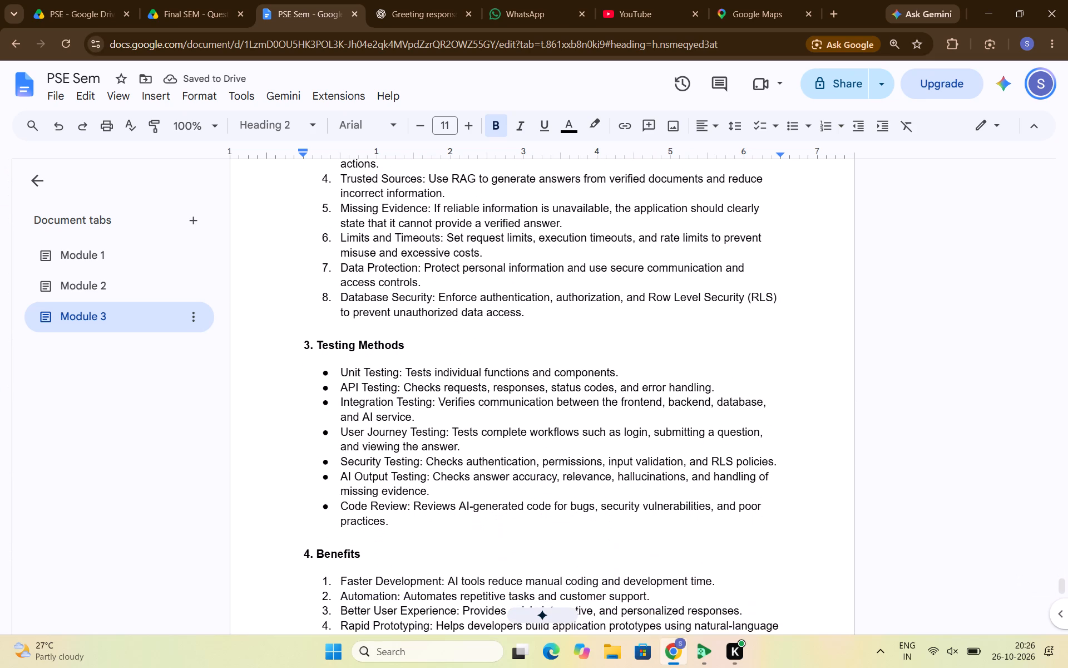
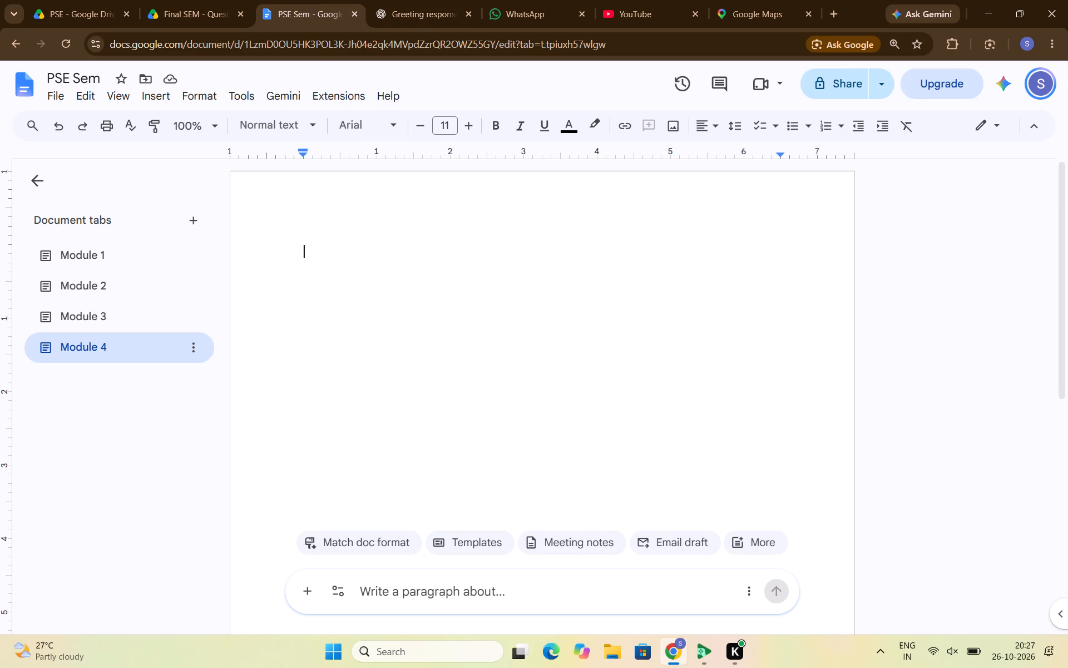
{"action": "left_click", "coordinate": [191, 0]}
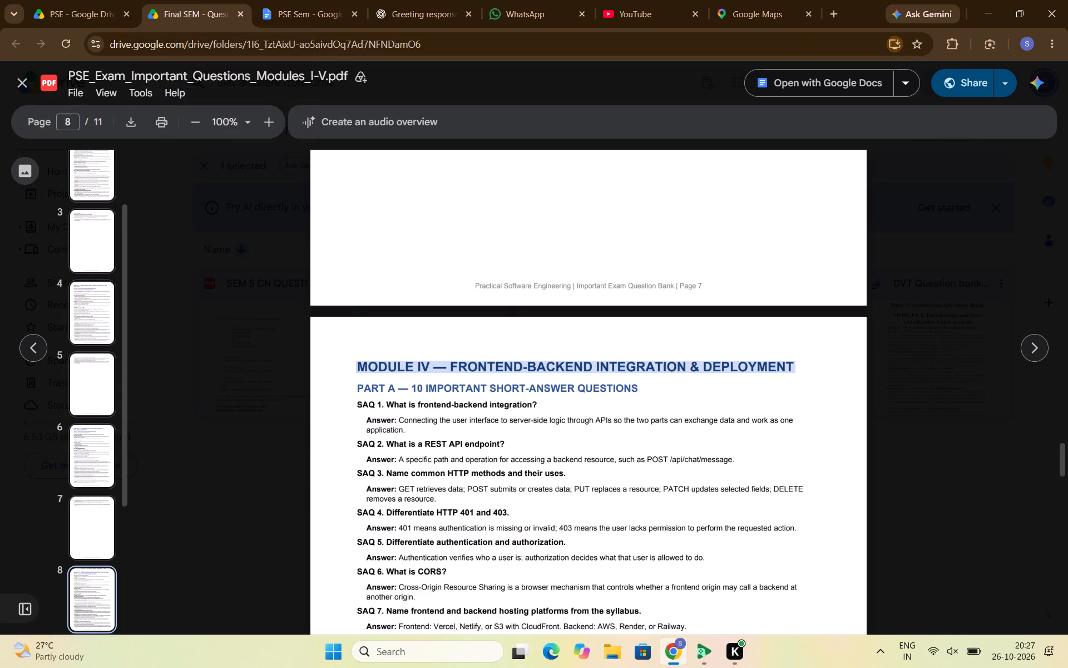
{"action": "triple_click", "coordinate": [440, 403]}
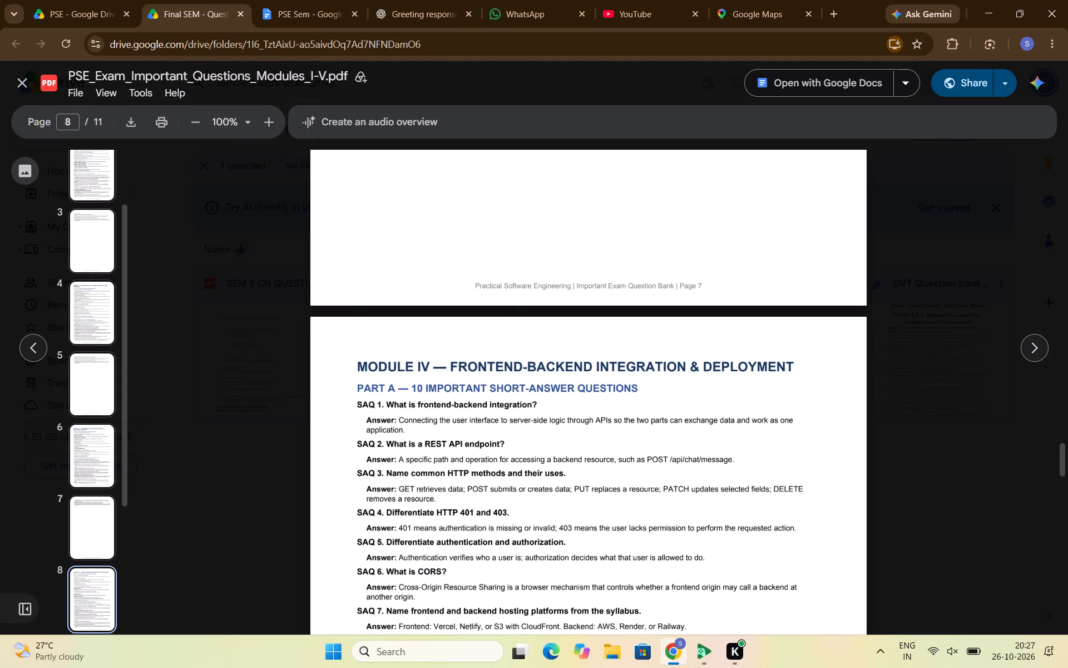
{"action": "left_click_drag", "start_coordinate": [377, 405], "coordinate": [508, 406]}
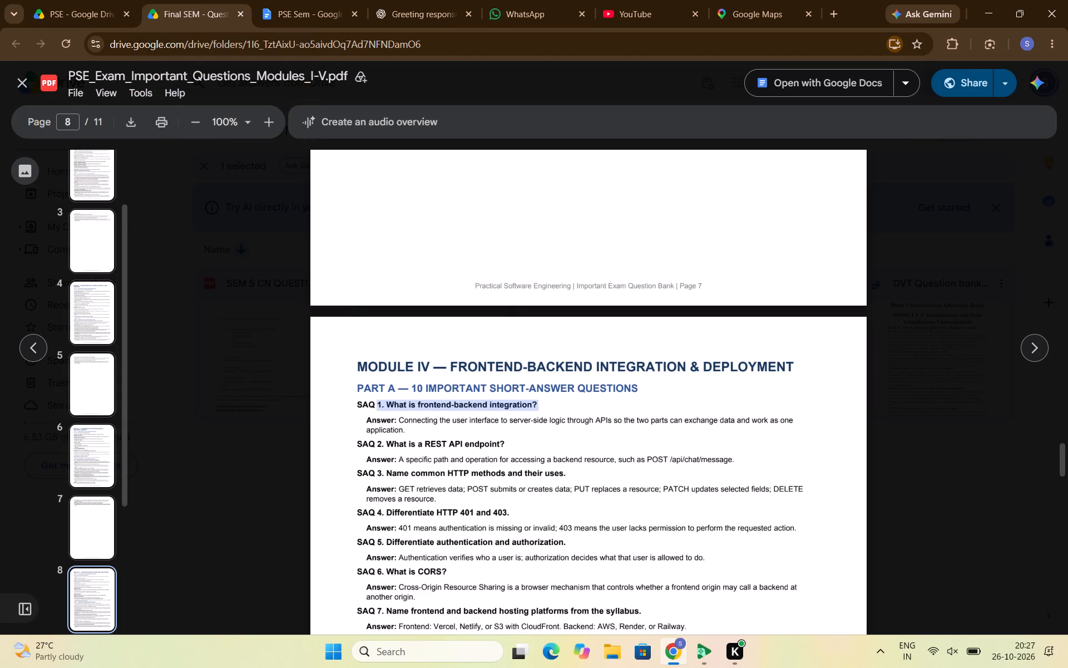
{"action": "left_click_drag", "start_coordinate": [508, 406], "coordinate": [530, 404]}
{"action": "key", "text": "ctrl+c"}
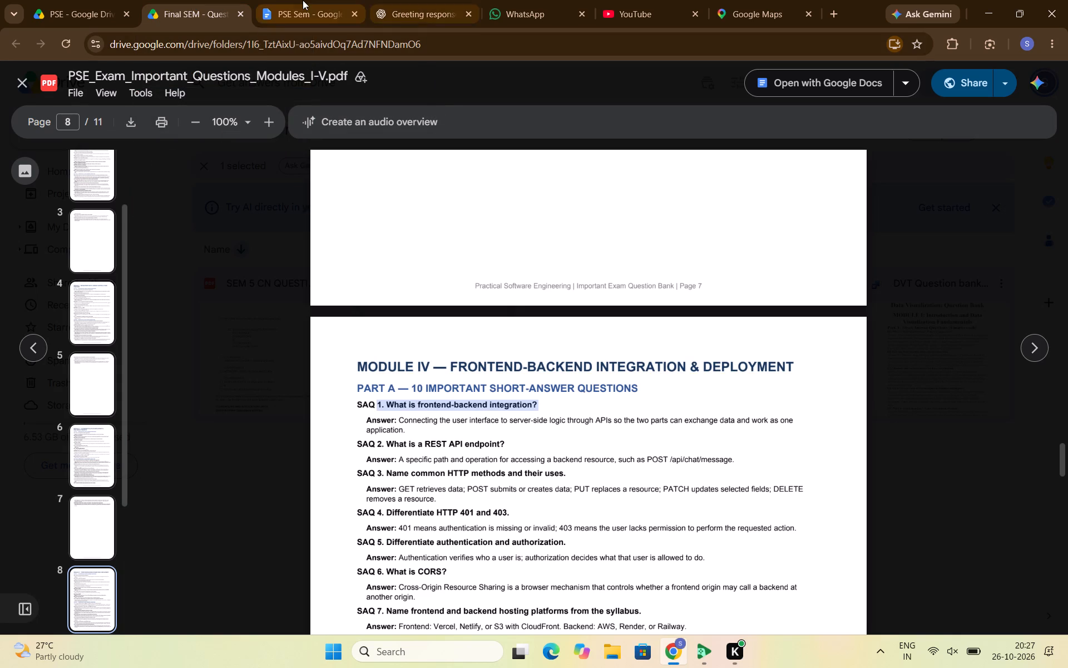
{"action": "left_click", "coordinate": [302, 0]}
{"action": "key", "text": "ctrl+v"}
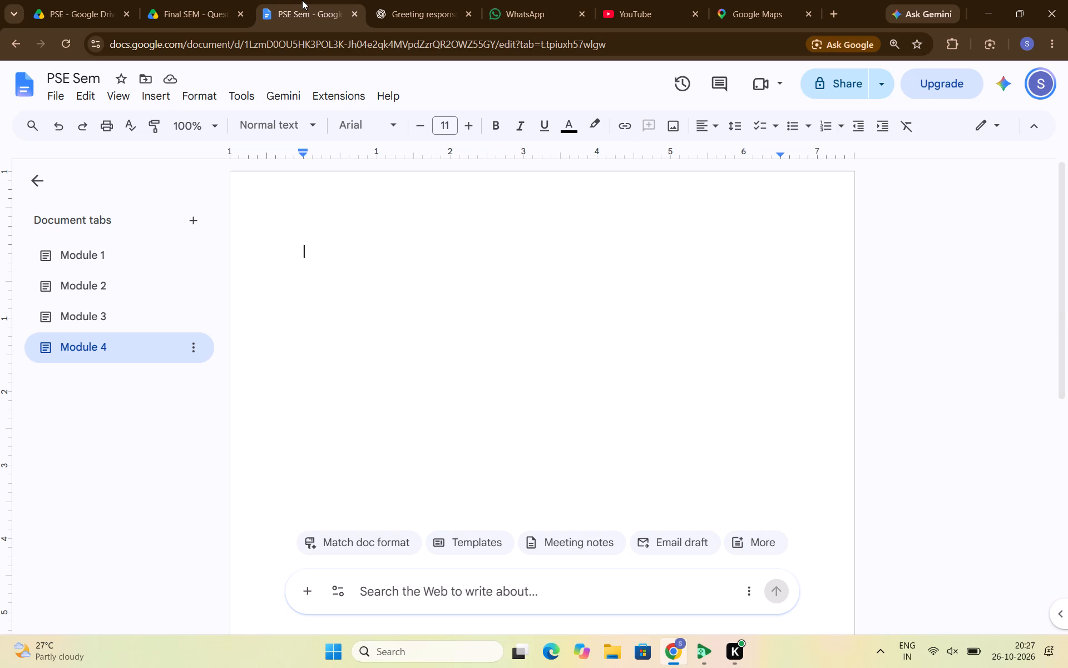
{"action": "left_click", "coordinate": [319, 242]}
{"action": "right_click", "coordinate": [319, 242]}
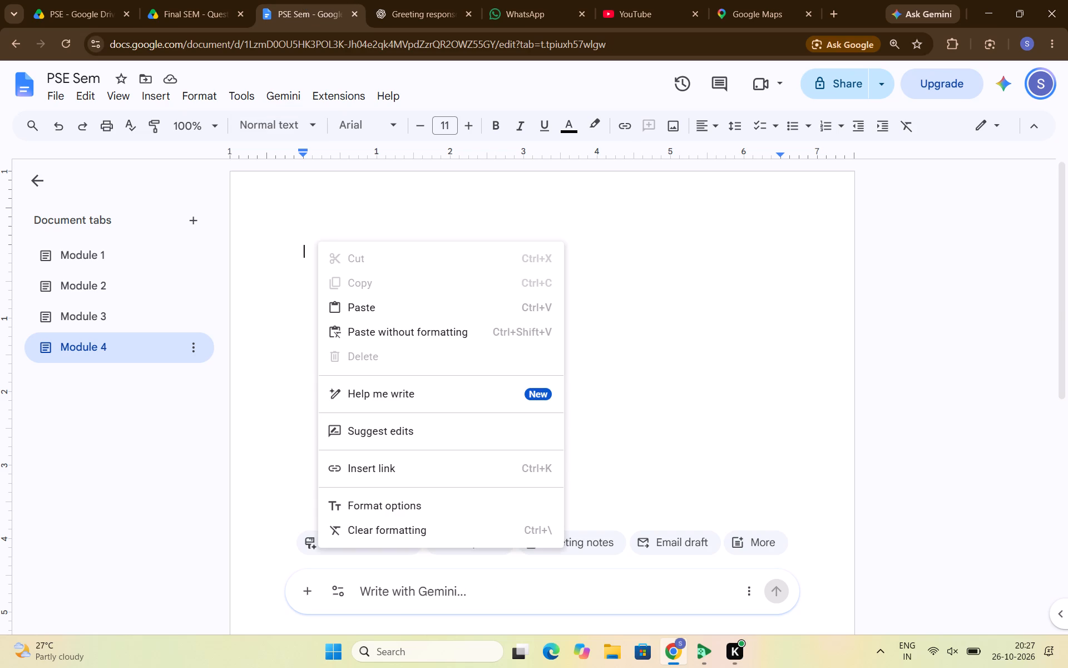
{"action": "left_click", "coordinate": [354, 306]}
{"action": "key", "text": "Return"}
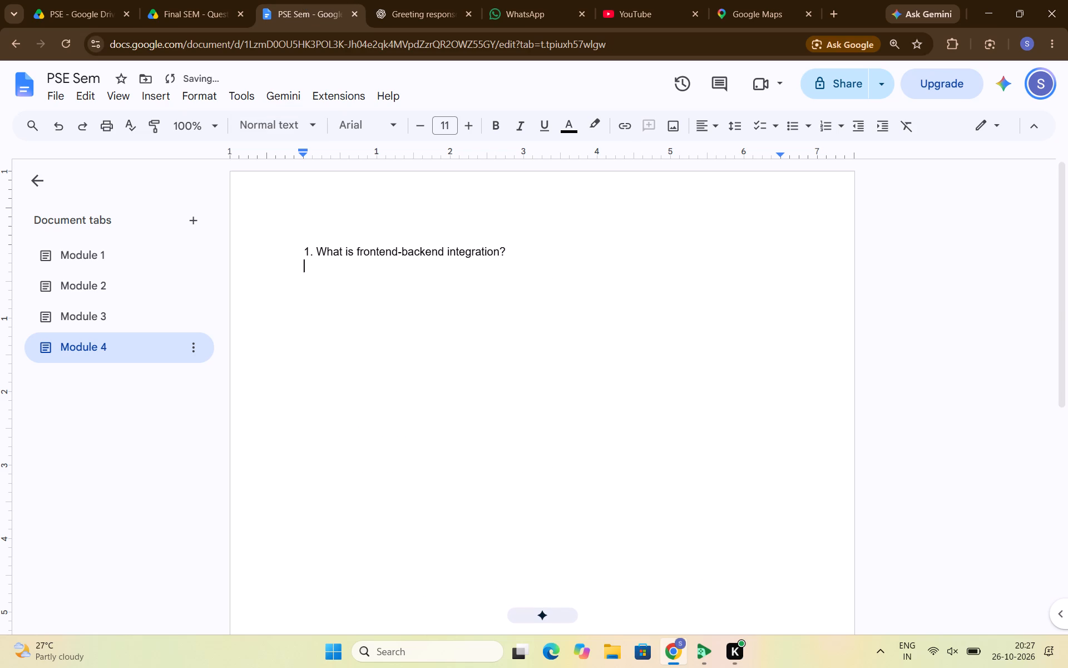
Copy "2. What is a REST API endpoint?" from the PDF onto the line below question 1 in the Module 4 tab.
{"action": "left_click", "coordinate": [196, 0]}
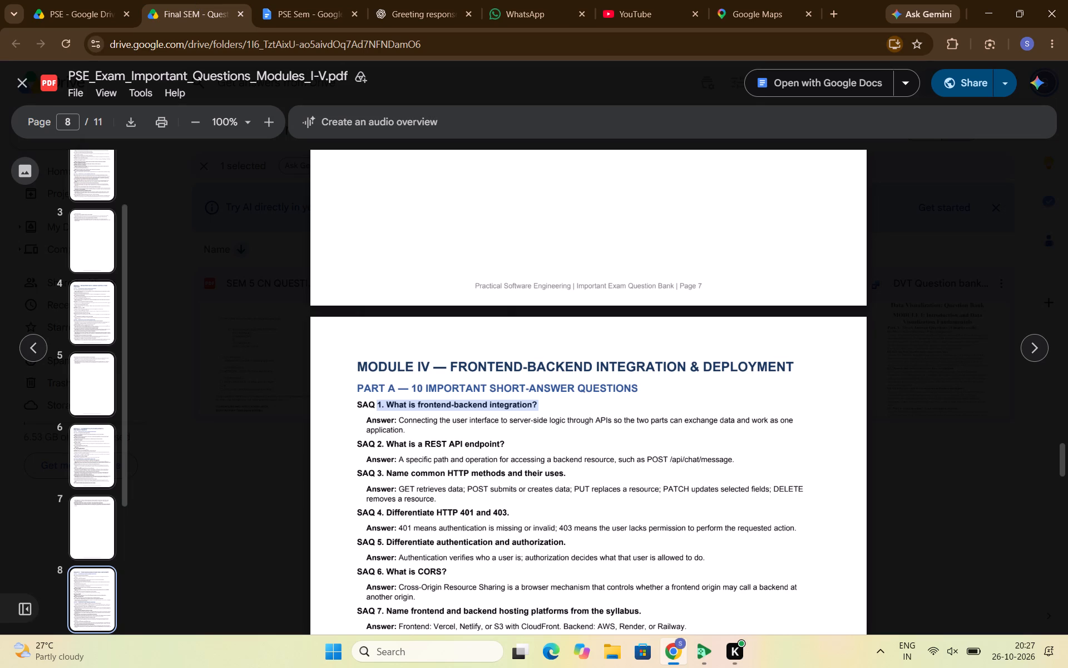
{"action": "left_click_drag", "start_coordinate": [378, 445], "coordinate": [503, 443]}
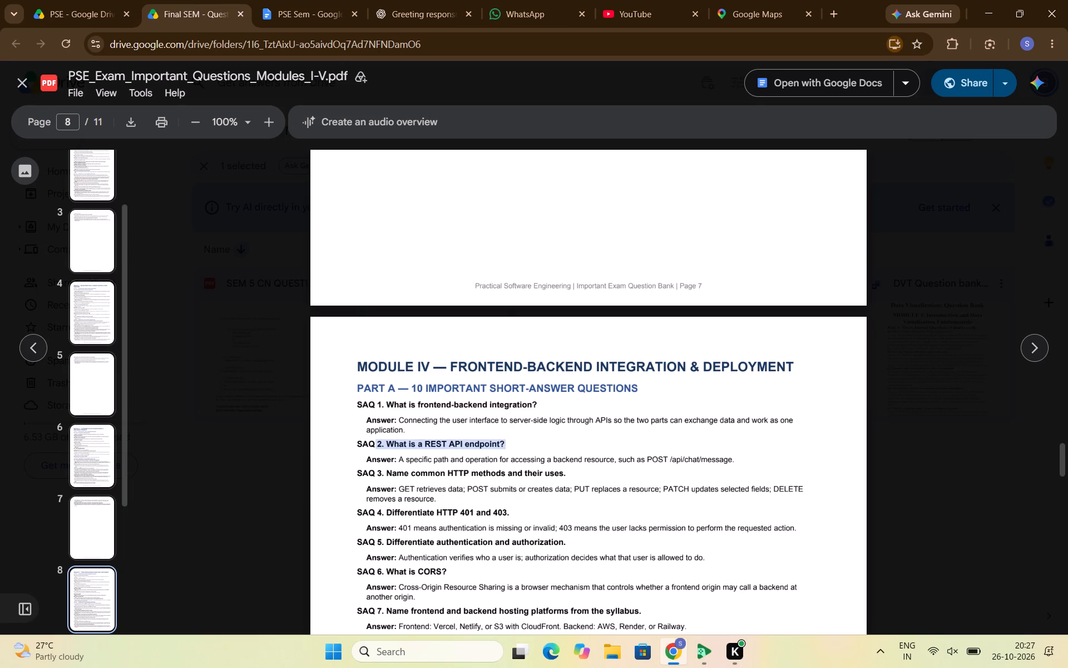
{"action": "left_click", "coordinate": [503, 443]}
{"action": "left_click", "coordinate": [503, 443]}
{"action": "left_click_drag", "start_coordinate": [503, 443], "coordinate": [392, 445]}
{"action": "left_click_drag", "start_coordinate": [392, 445], "coordinate": [382, 445]}
{"action": "key", "text": "ctrl+c"}
{"action": "left_click", "coordinate": [293, 0]}
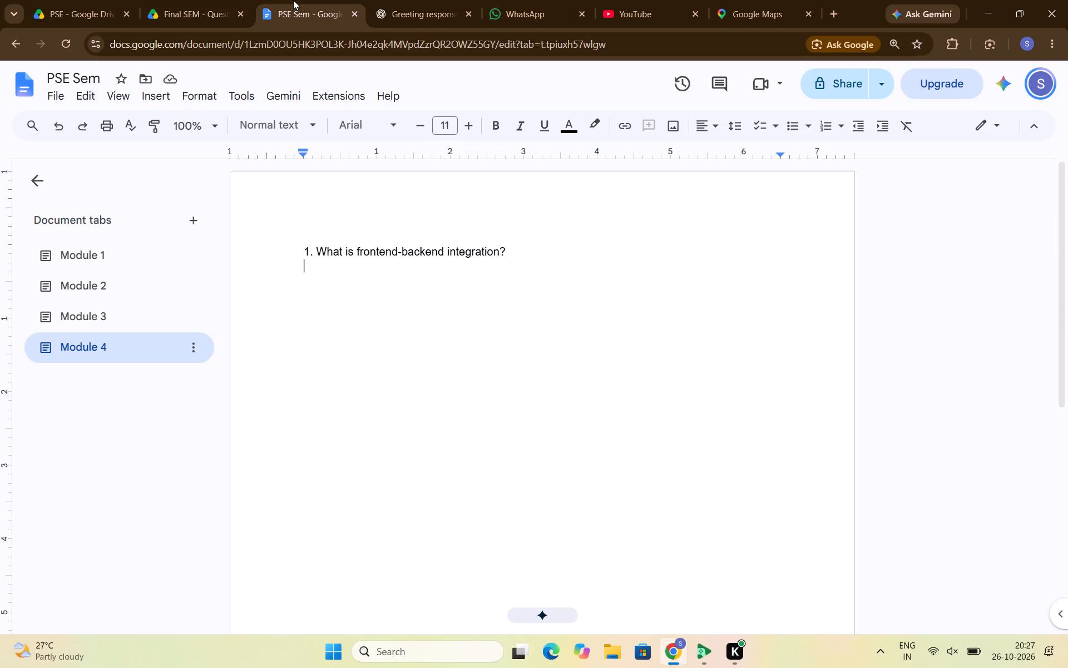
{"action": "key", "text": "ctrl+v"}
Copy "3. Name common HTTP methods and their uses." from the PDF onto a new line below question 2 in the Module 4 tab.
{"action": "left_click", "coordinate": [173, 0]}
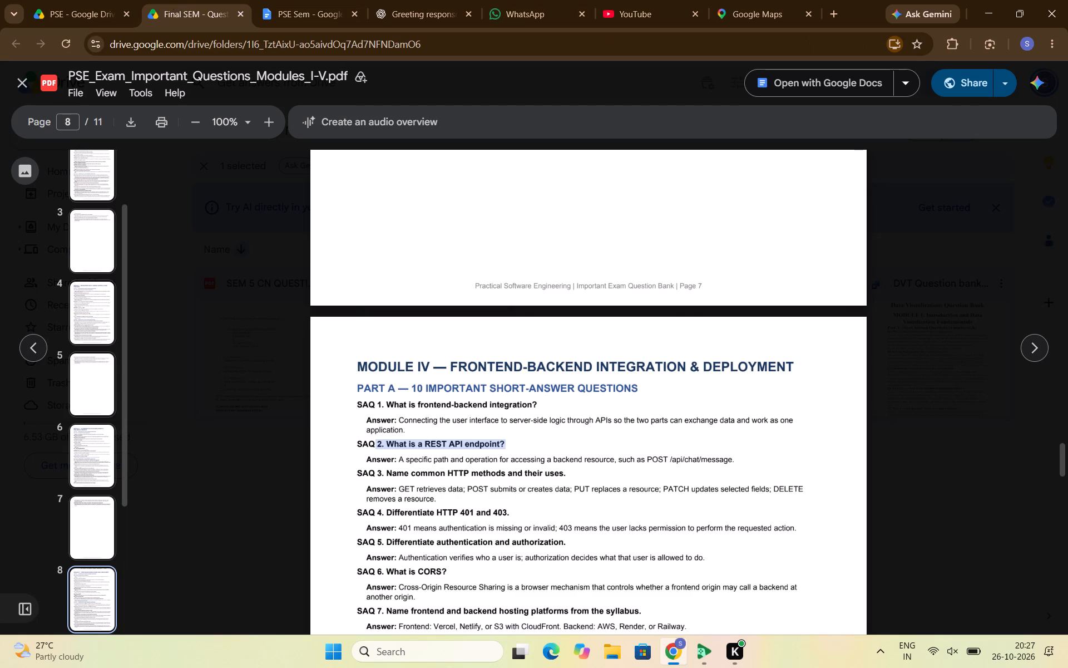
{"action": "left_click_drag", "start_coordinate": [568, 474], "coordinate": [457, 475]}
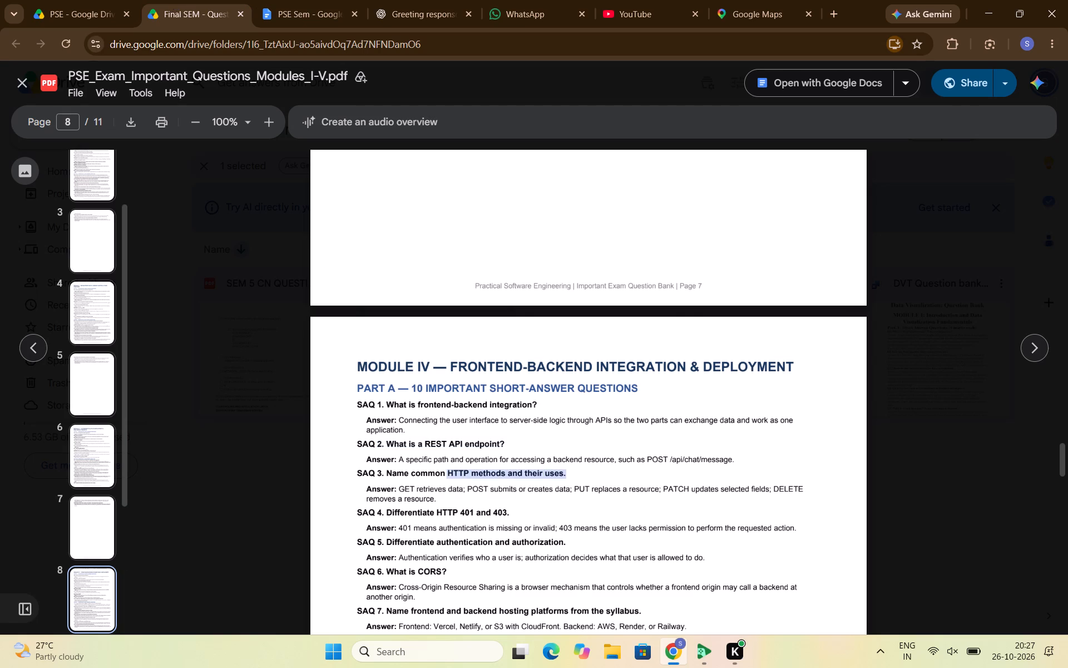
{"action": "left_click_drag", "start_coordinate": [457, 475], "coordinate": [384, 470]}
{"action": "key", "text": "ctrl+c"}
{"action": "left_click", "coordinate": [292, 0]}
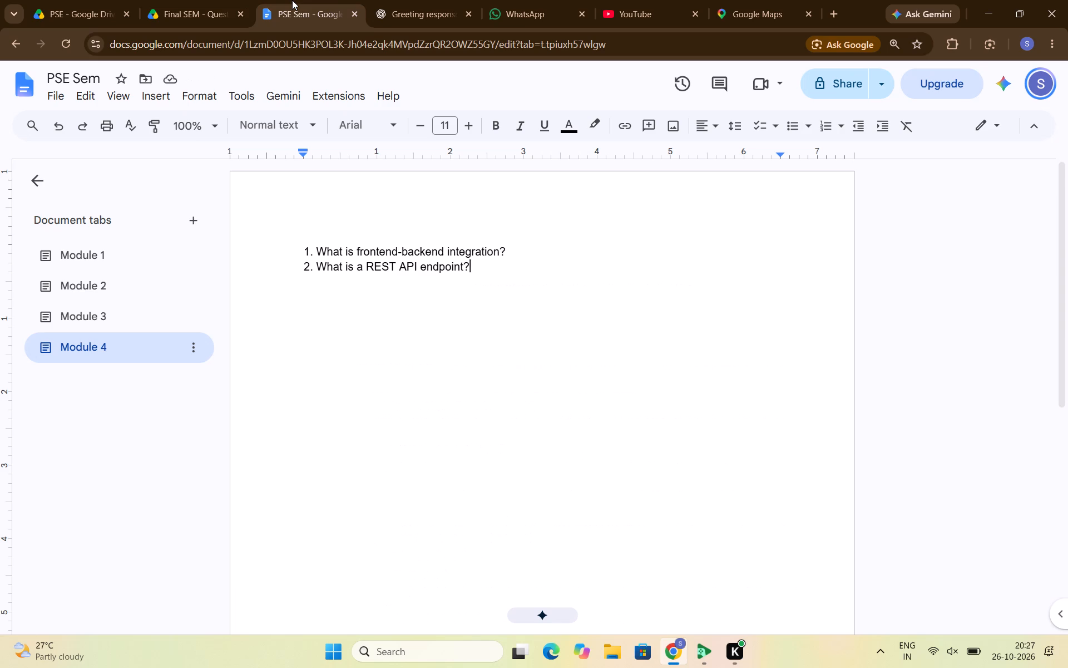
{"action": "key", "text": "Return"}
{"action": "key", "text": "ctrl+v"}
Copy "4. Differentiate HTTP 401 and 403." from the PDF onto a new line below question 3 in the Module 4 tab.
{"action": "left_click", "coordinate": [162, 0]}
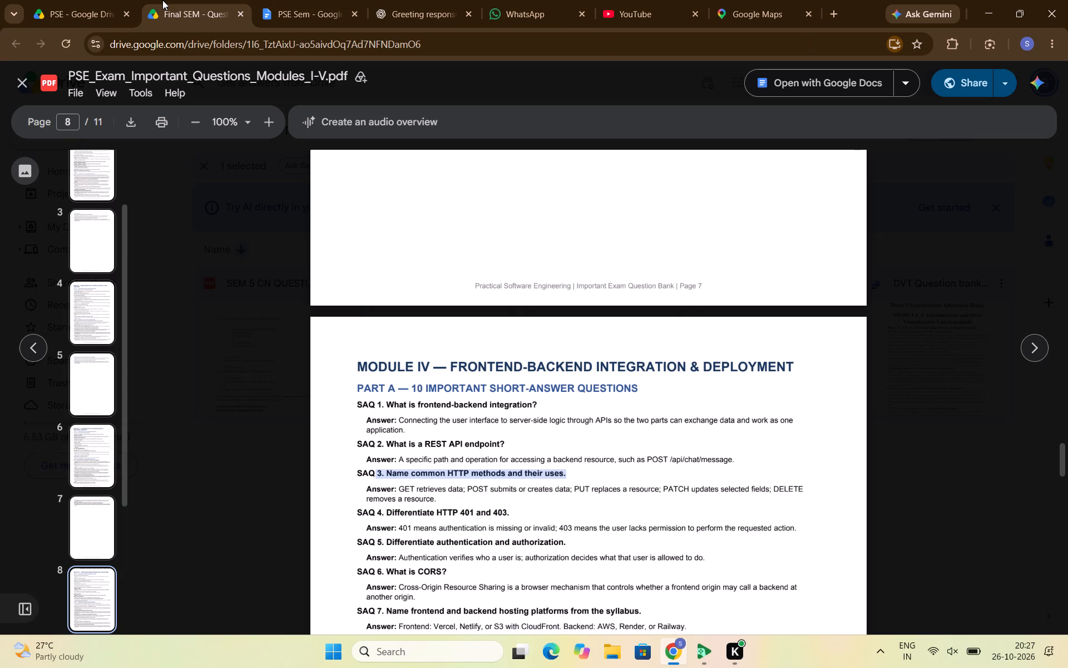
{"action": "scroll", "coordinate": [431, 423], "scroll_direction": "down", "scroll_amount": 3}
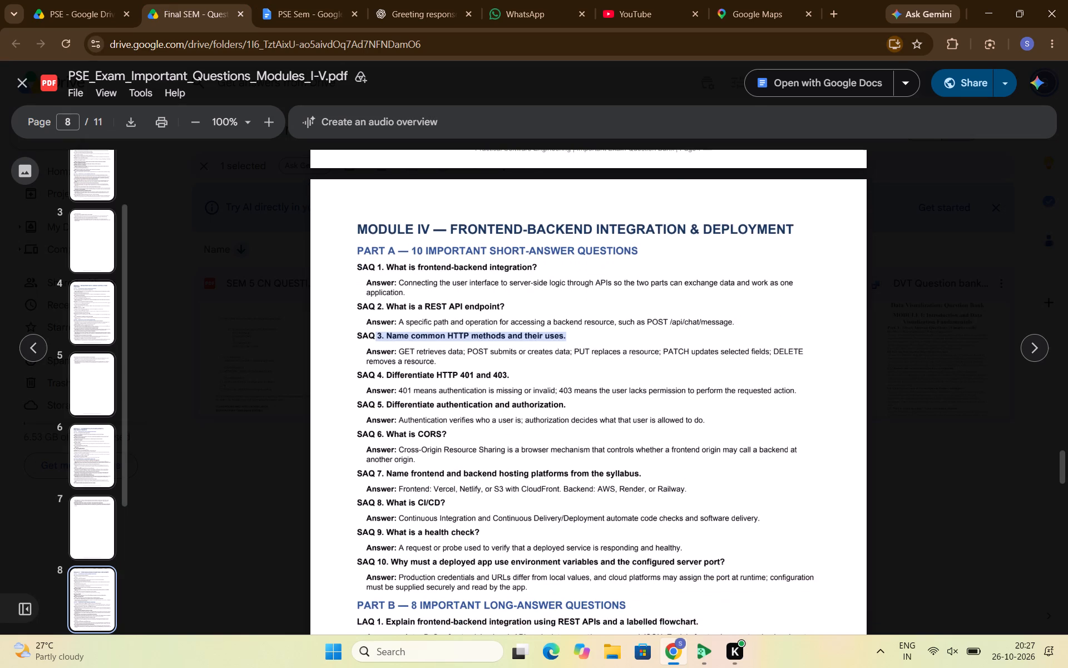
{"action": "left_click_drag", "start_coordinate": [510, 375], "coordinate": [380, 375]}
{"action": "key", "text": "ctrl+c"}
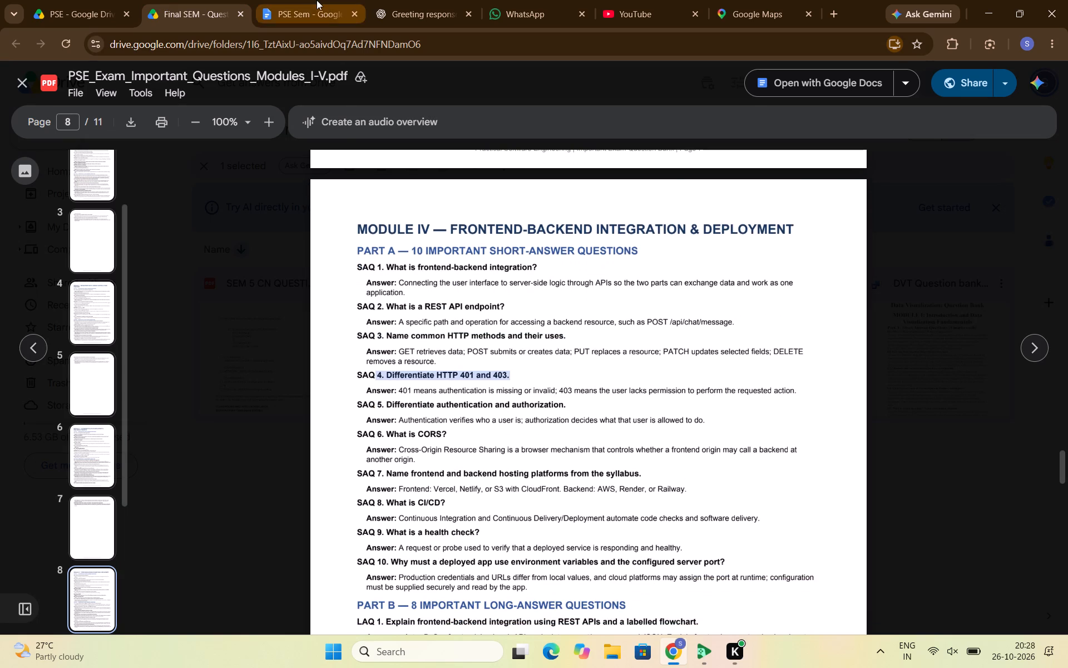
{"action": "left_click", "coordinate": [314, 0]}
{"action": "key", "text": "Return"}
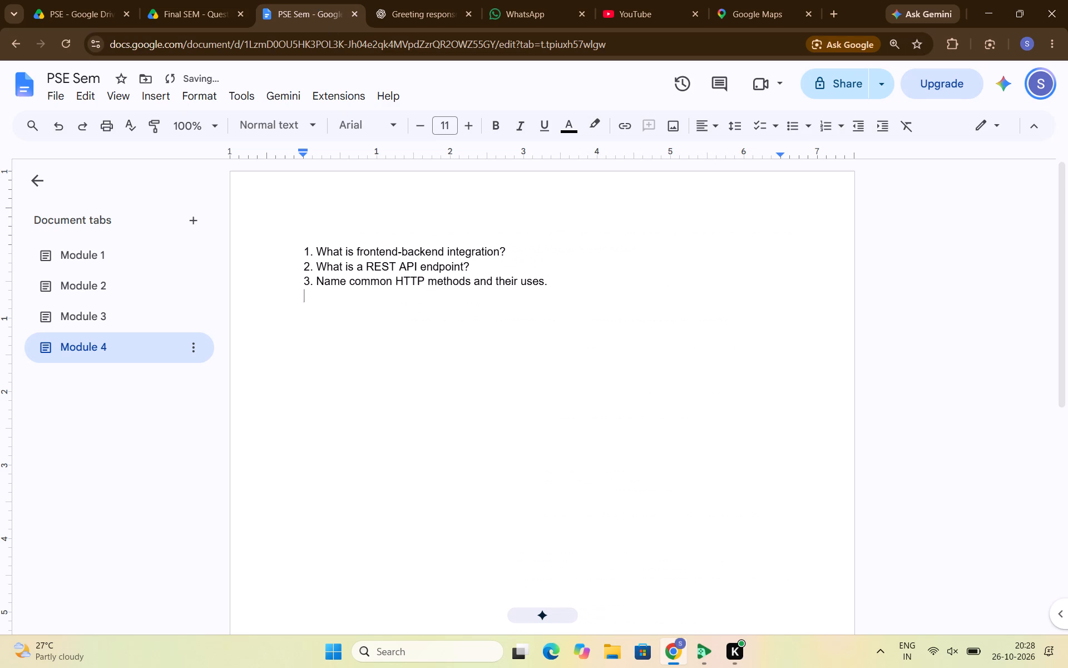
{"action": "key", "text": "ctrl+v"}
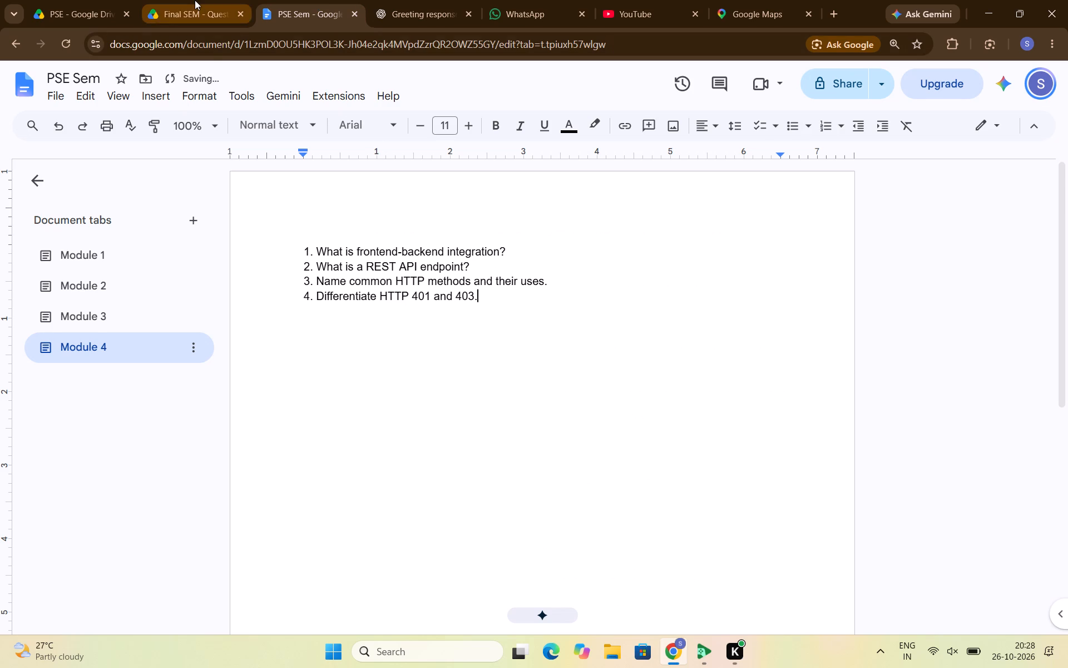
Copy "5. Differentiate authentication and authorization." from the PDF onto a new line below question 4 in the Module 4 tab.
{"action": "left_click", "coordinate": [195, 0]}
{"action": "left_click_drag", "start_coordinate": [566, 405], "coordinate": [383, 400]}
{"action": "key", "text": "ctrl+c"}
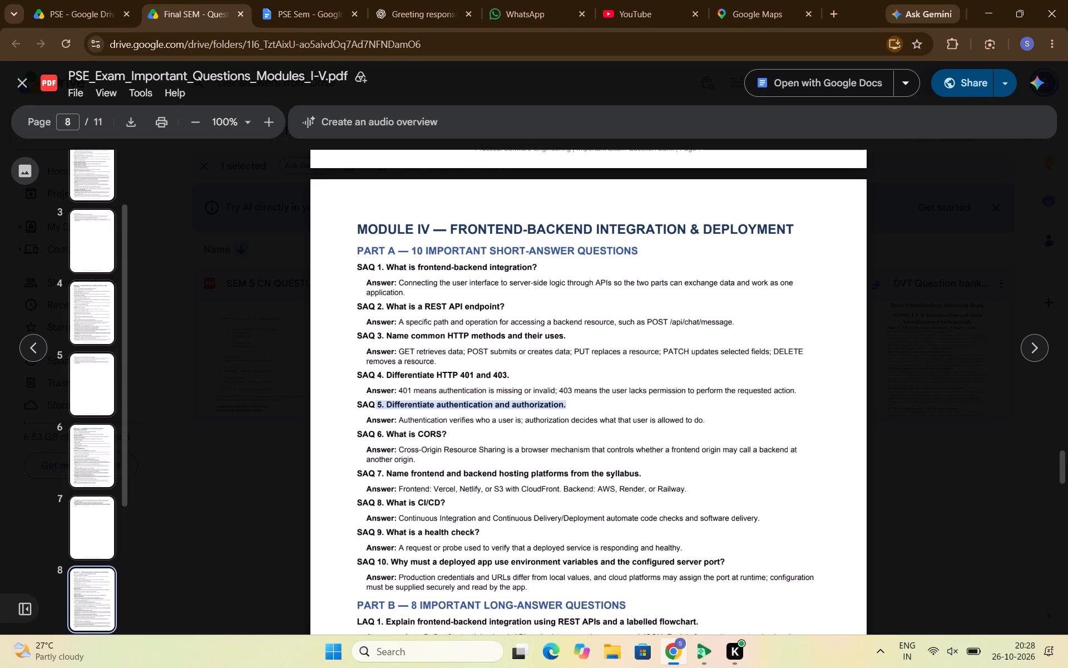
{"action": "left_click", "coordinate": [304, 0]}
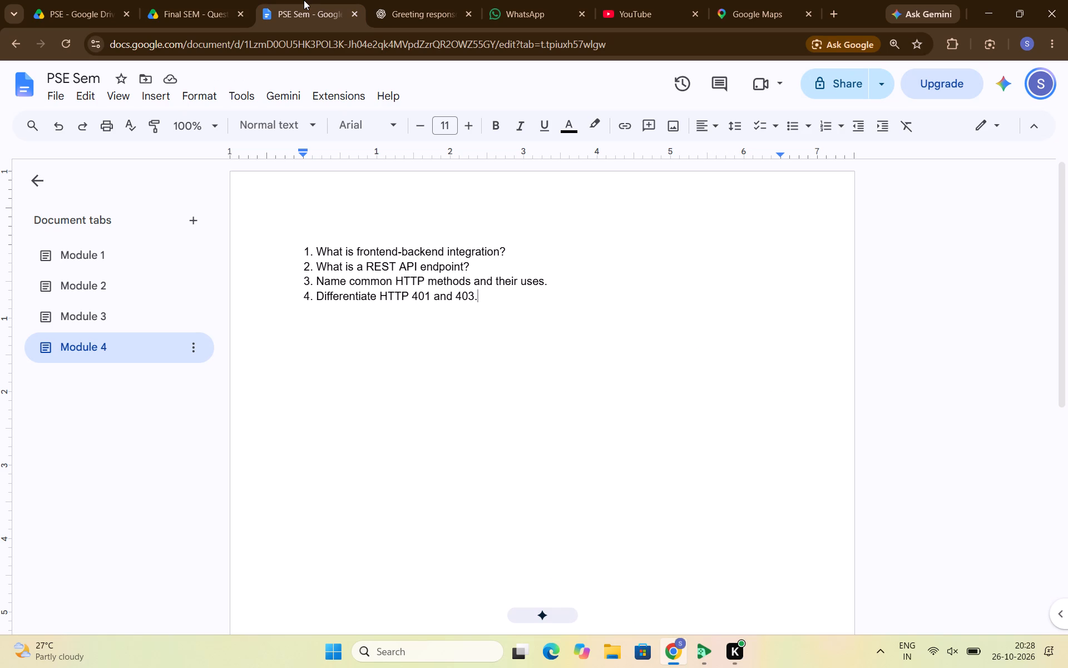
{"action": "key", "text": "Return"}
{"action": "key", "text": "ctrl+v"}
Copy "6. What is CORS?" from the PDF onto a new line below question 5 in the Module 4 tab.
{"action": "left_click", "coordinate": [174, 0]}
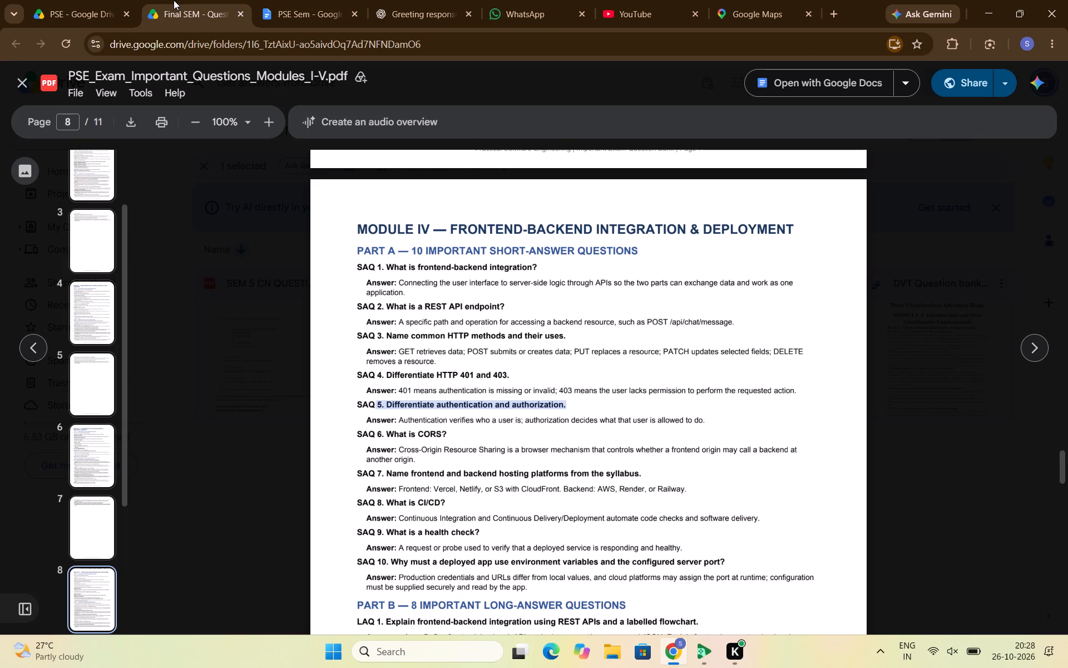
{"action": "left_click_drag", "start_coordinate": [451, 435], "coordinate": [407, 430]}
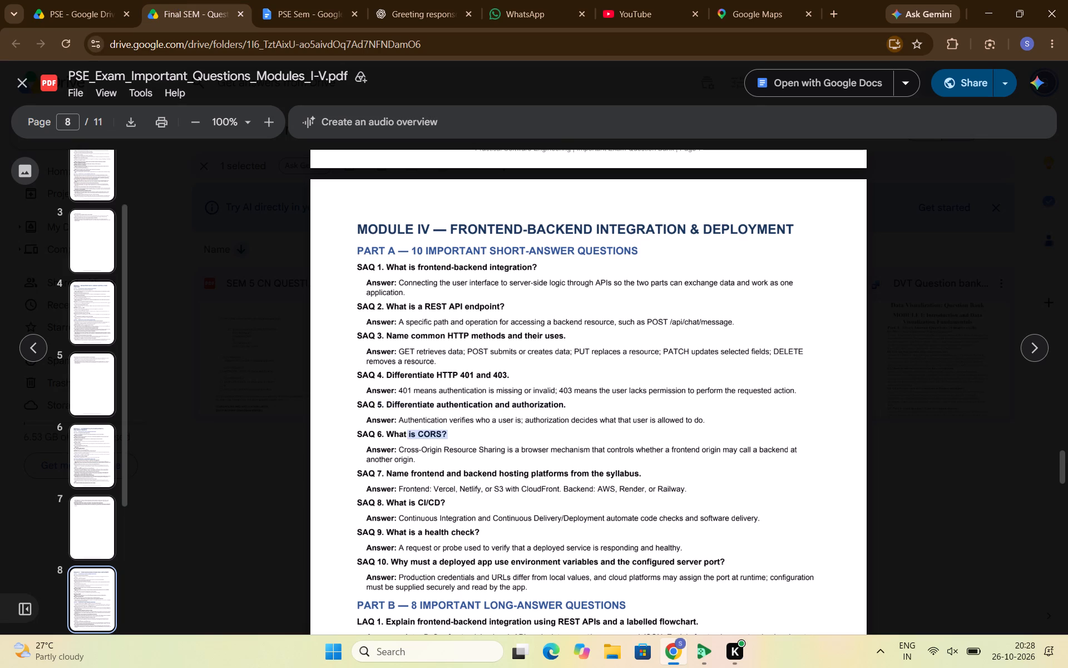
{"action": "left_click_drag", "start_coordinate": [407, 430], "coordinate": [380, 433]}
{"action": "key", "text": "ctrl+c"}
{"action": "left_click", "coordinate": [309, 0]}
{"action": "key", "text": "Return"}
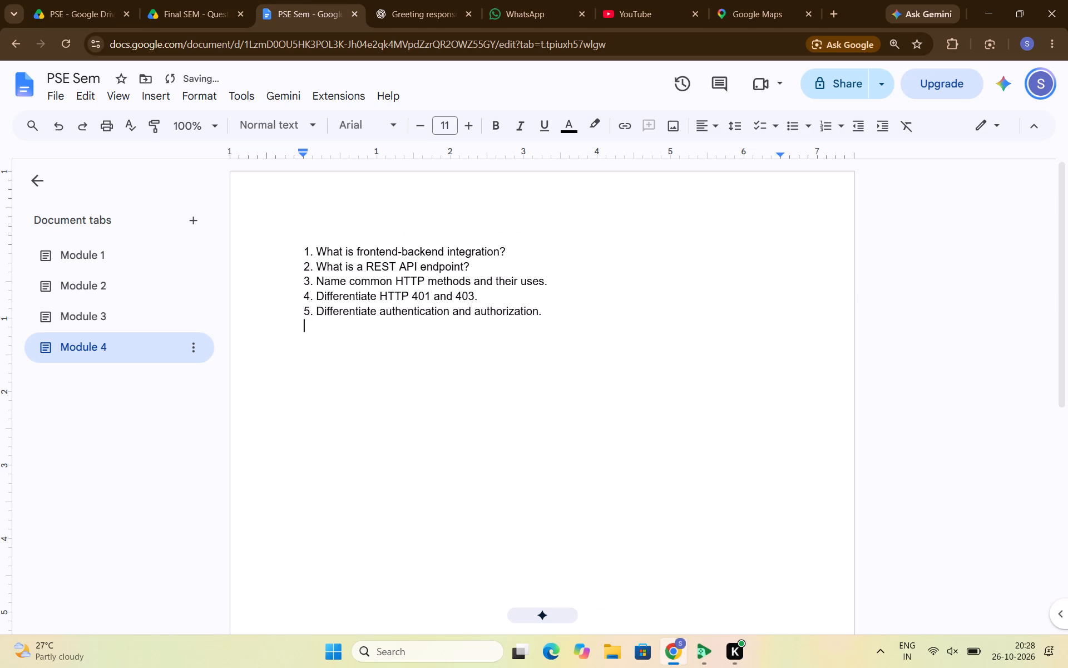
{"action": "key", "text": "ctrl+v"}
Copy "7. Name frontend and backend hosting platforms from the syllabus." from the PDF onto a new line below question 6 in the Module 4 tab.
{"action": "left_click", "coordinate": [191, 0]}
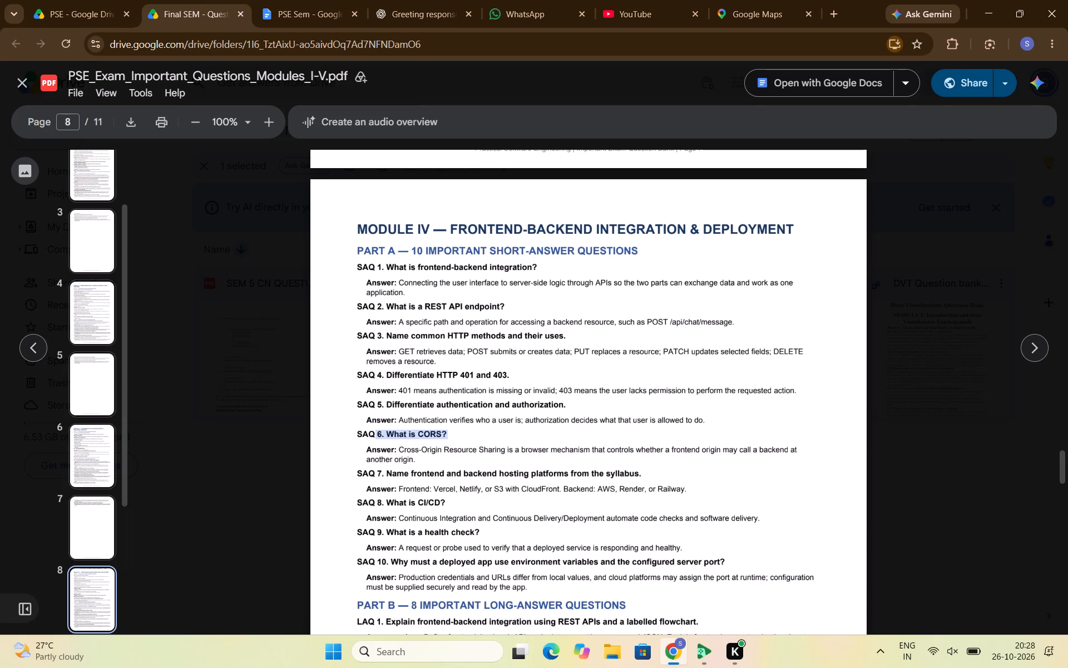
{"action": "left_click_drag", "start_coordinate": [644, 475], "coordinate": [632, 474]}
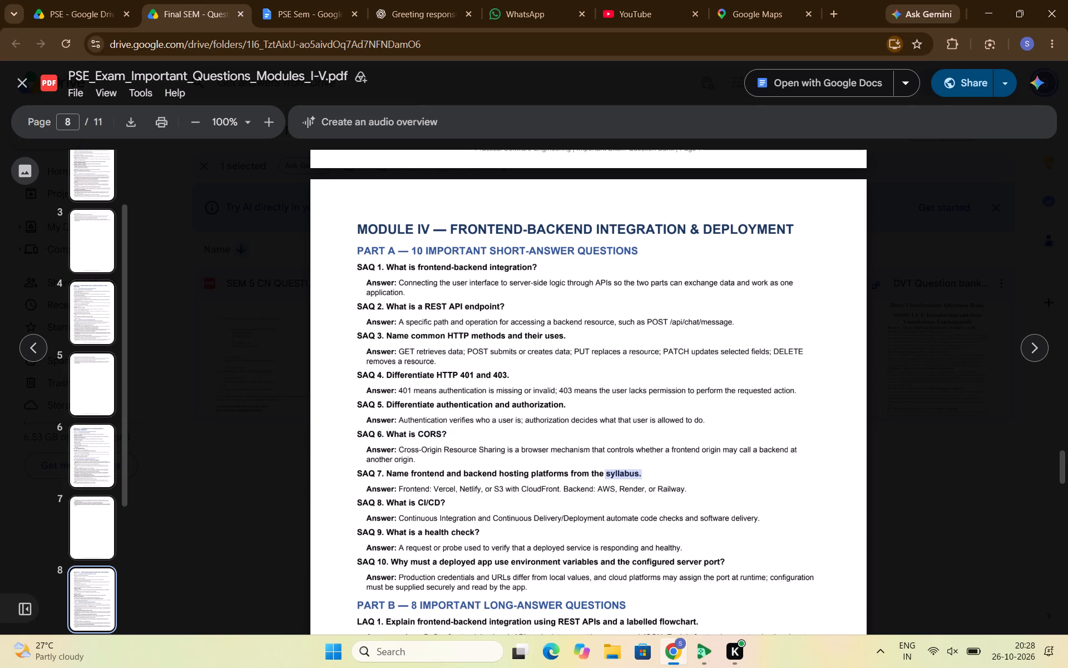
{"action": "left_click_drag", "start_coordinate": [632, 474], "coordinate": [380, 478]}
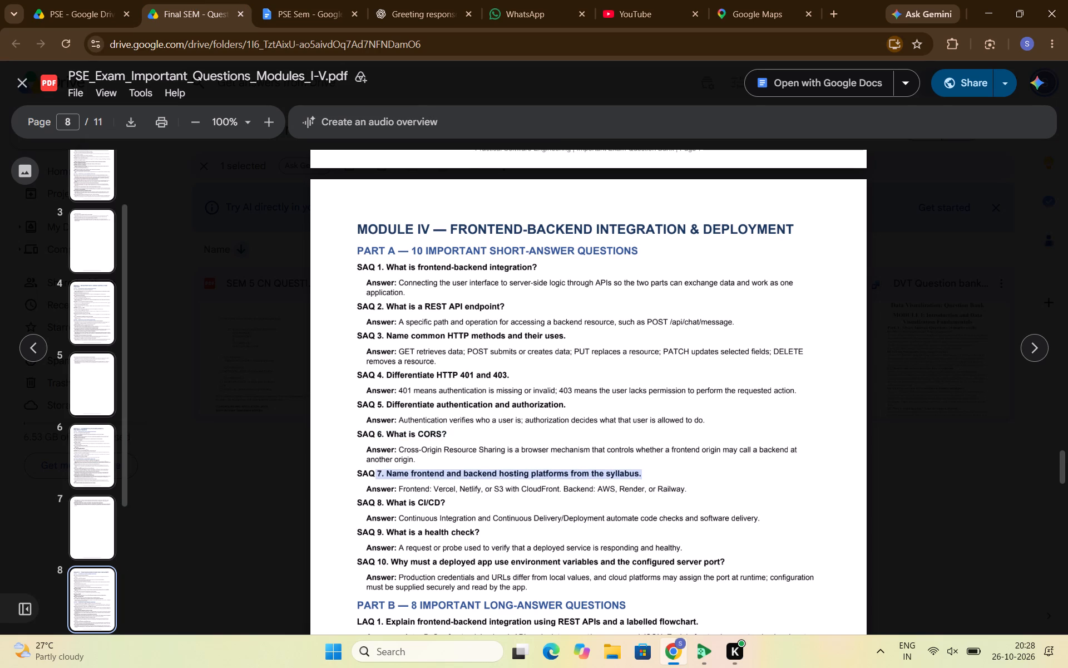
{"action": "key", "text": "ctrl+c"}
{"action": "left_click", "coordinate": [301, 0]}
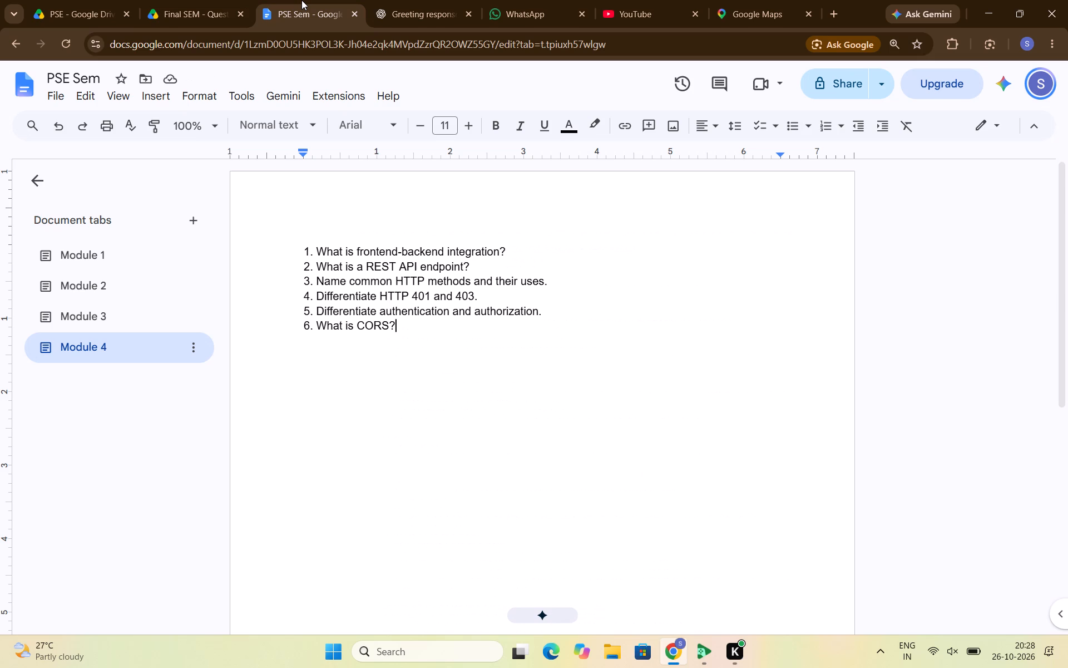
{"action": "key", "text": "Return"}
{"action": "key", "text": "ctrl+v"}
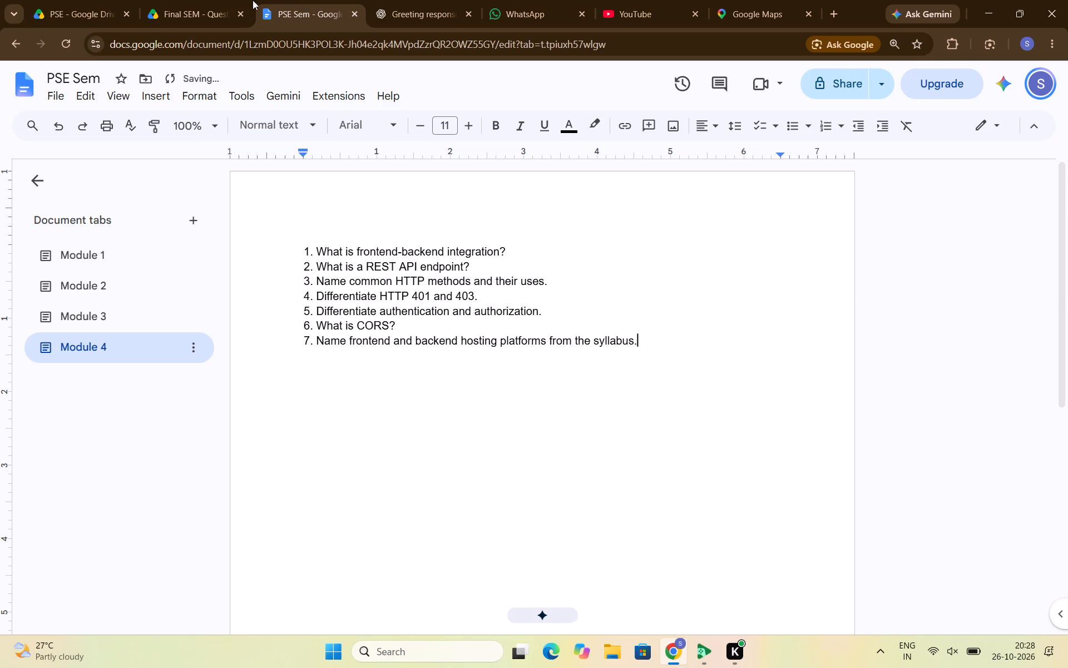
Copy "8. What is CI/CD?" from the PDF onto a new line below question 7 in the Module 4 tab.
{"action": "left_click", "coordinate": [175, 0]}
{"action": "scroll", "coordinate": [438, 424], "scroll_direction": "down", "scroll_amount": 1}
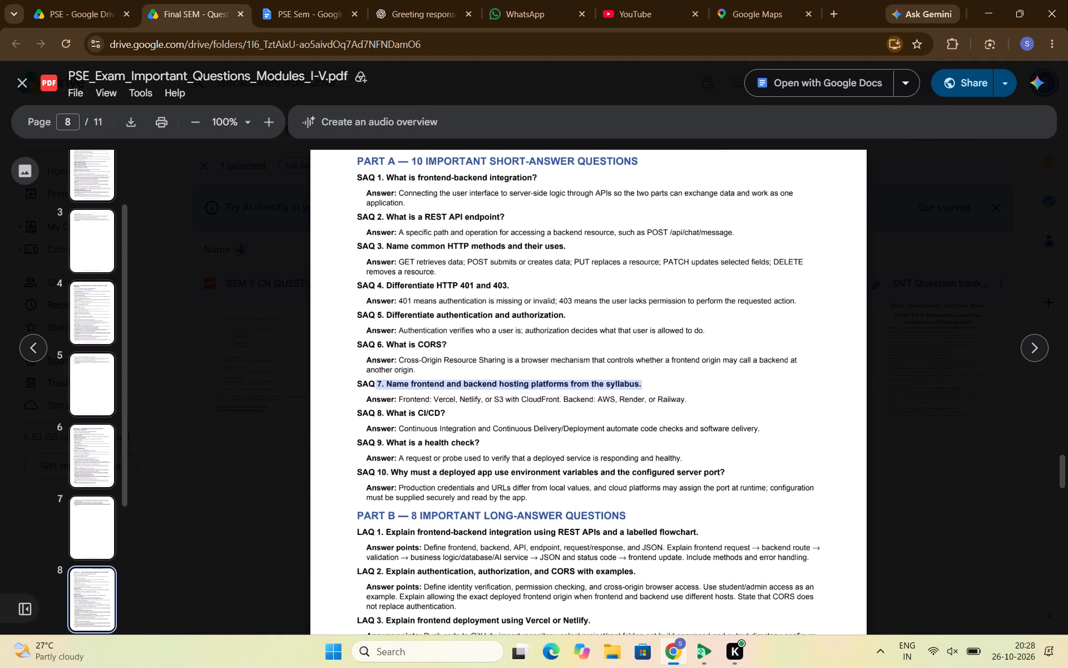
{"action": "left_click_drag", "start_coordinate": [449, 412], "coordinate": [383, 411]}
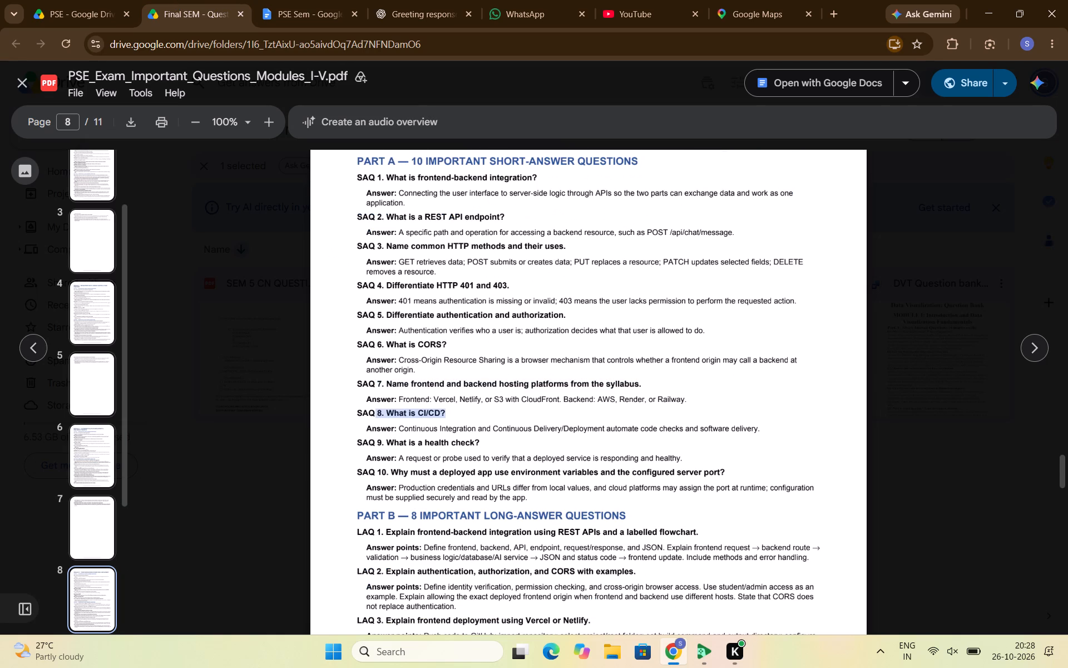
{"action": "key", "text": "ctrl+c"}
{"action": "left_click", "coordinate": [316, 0]}
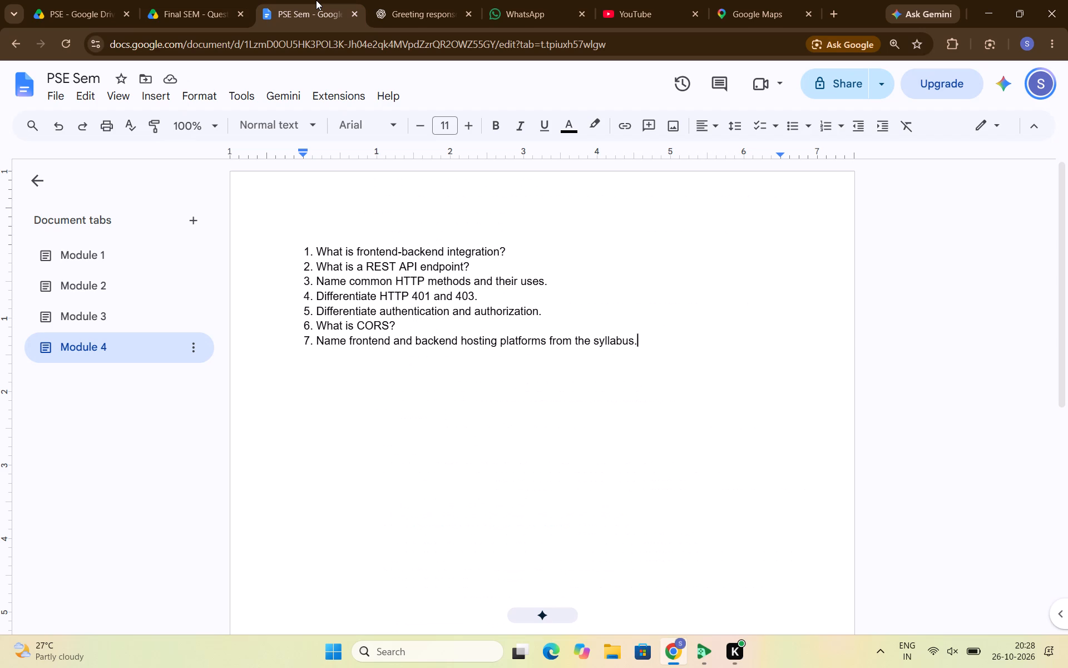
{"action": "key", "text": "Return"}
{"action": "key", "text": "ctrl+v"}
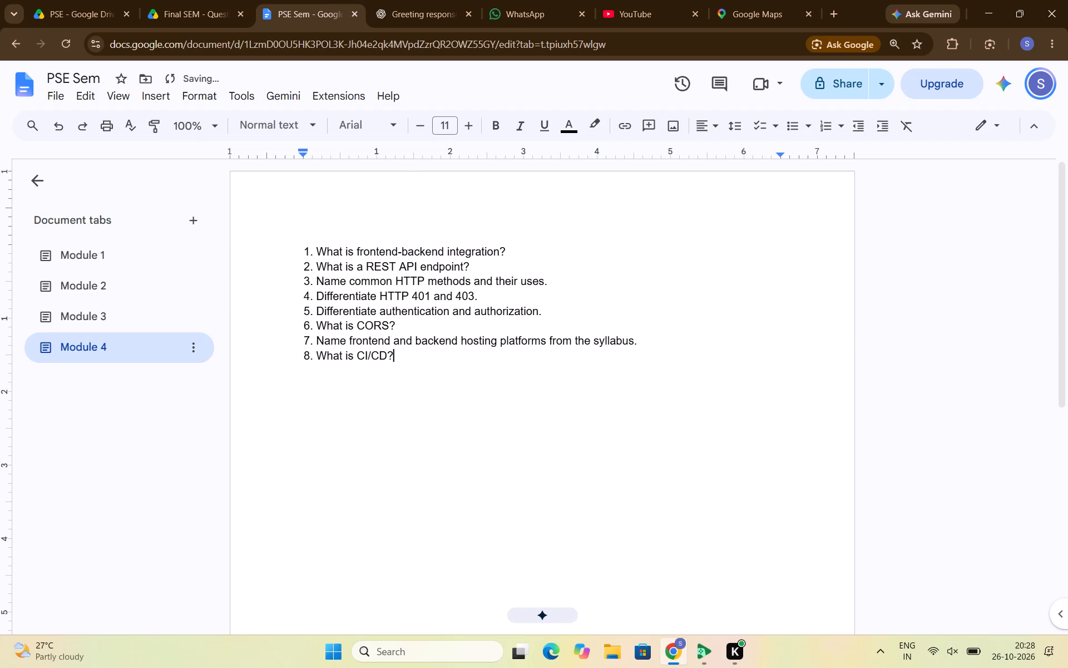
Copy "9. What is a health check?" from the PDF onto a new line below question 8 in the Module 4 tab.
{"action": "left_click", "coordinate": [196, 0]}
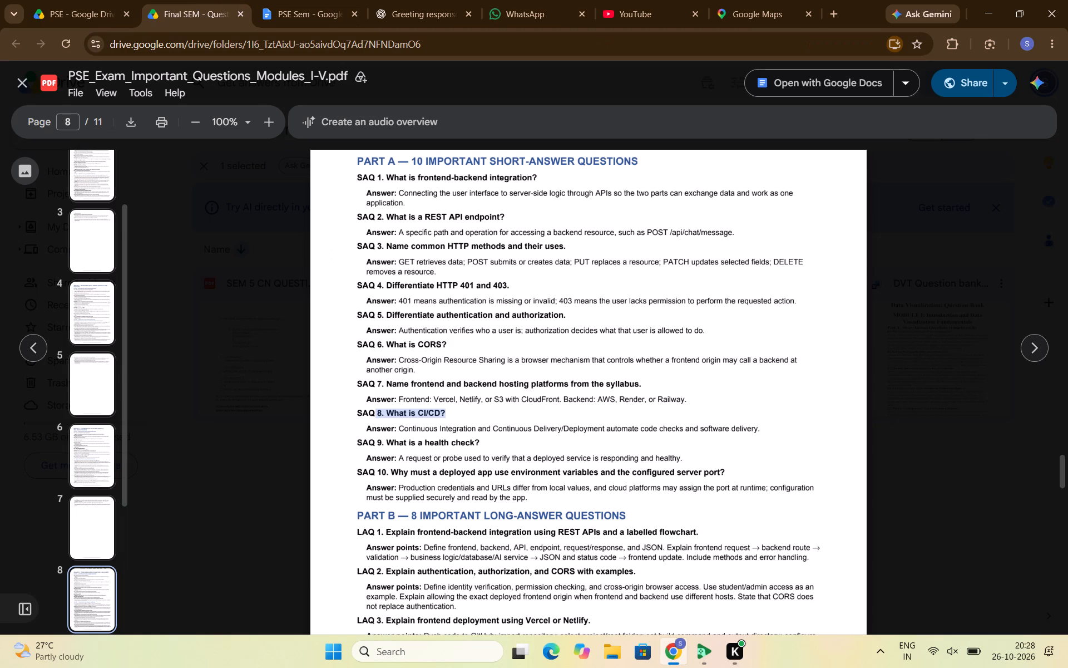
{"action": "left_click_drag", "start_coordinate": [482, 438], "coordinate": [402, 438]}
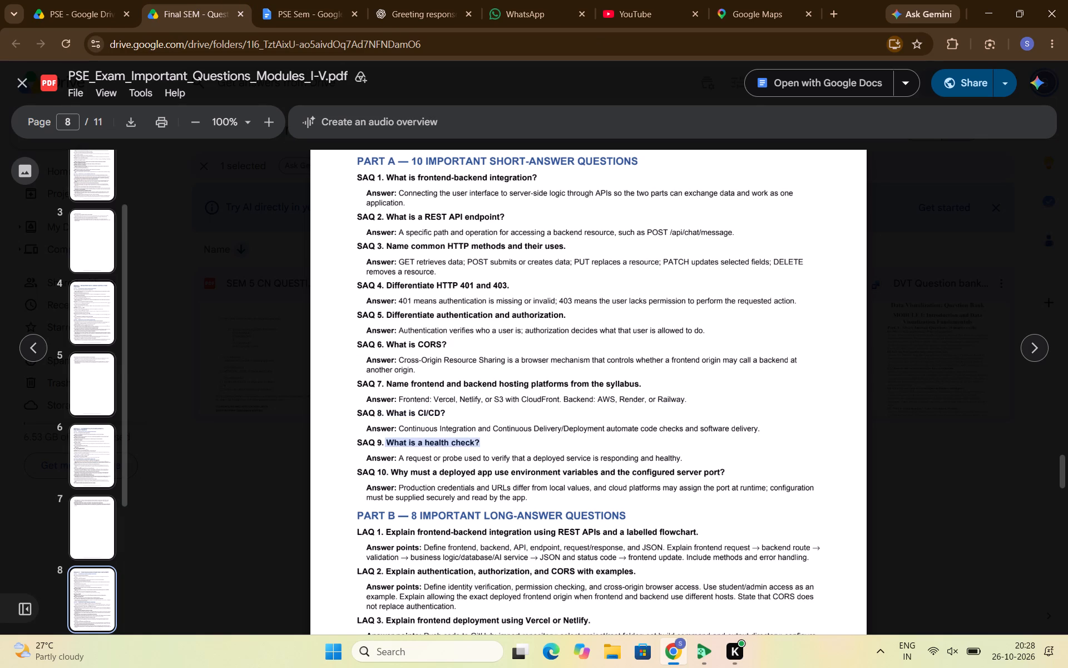
{"action": "left_click_drag", "start_coordinate": [402, 438], "coordinate": [381, 439]}
{"action": "key", "text": "ctrl+c"}
{"action": "left_click", "coordinate": [305, 0]}
{"action": "key", "text": "Return"}
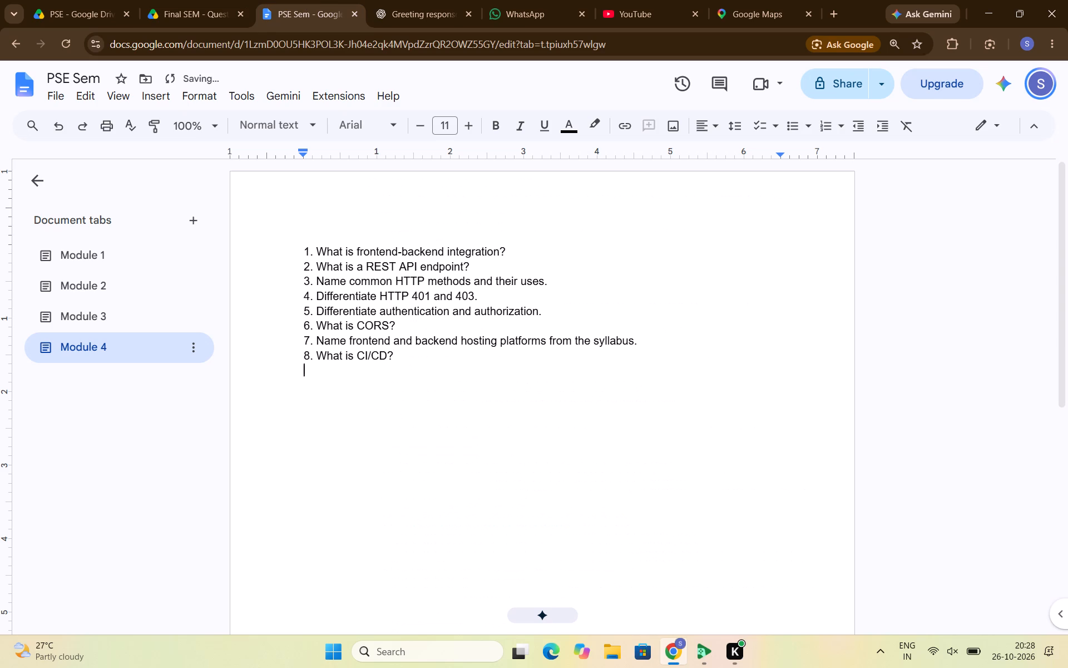
{"action": "key", "text": "ctrl+v"}
Copy "10. Why must a deployed app use environment variables and the configured server port?" from the PDF onto a new line below question 9.
{"action": "left_click", "coordinate": [180, 0]}
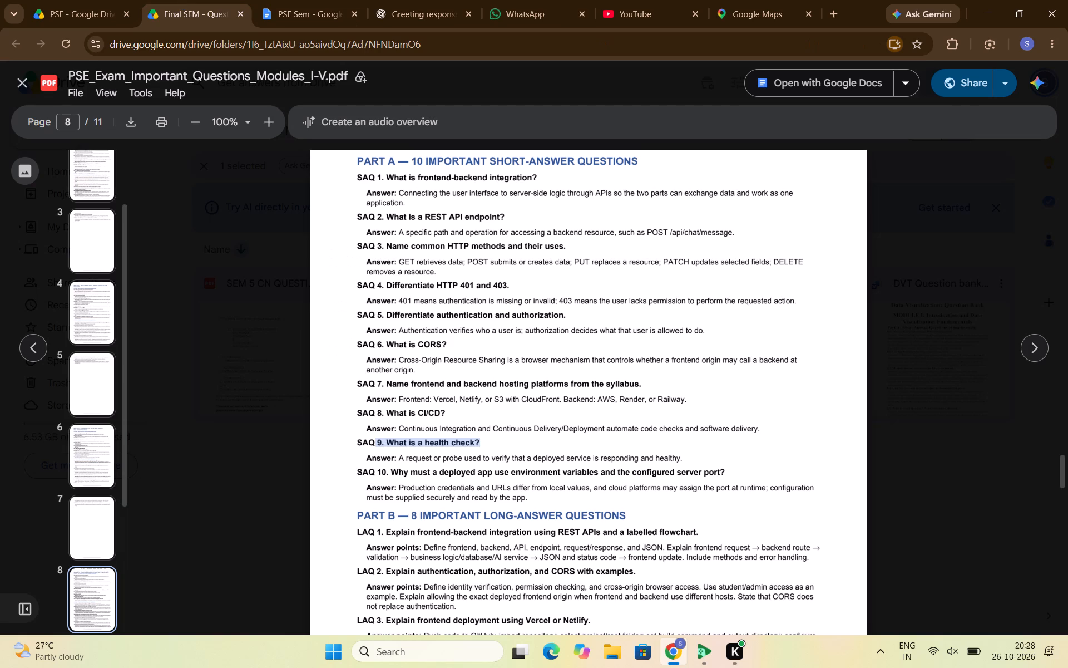
{"action": "left_click_drag", "start_coordinate": [730, 473], "coordinate": [555, 478]}
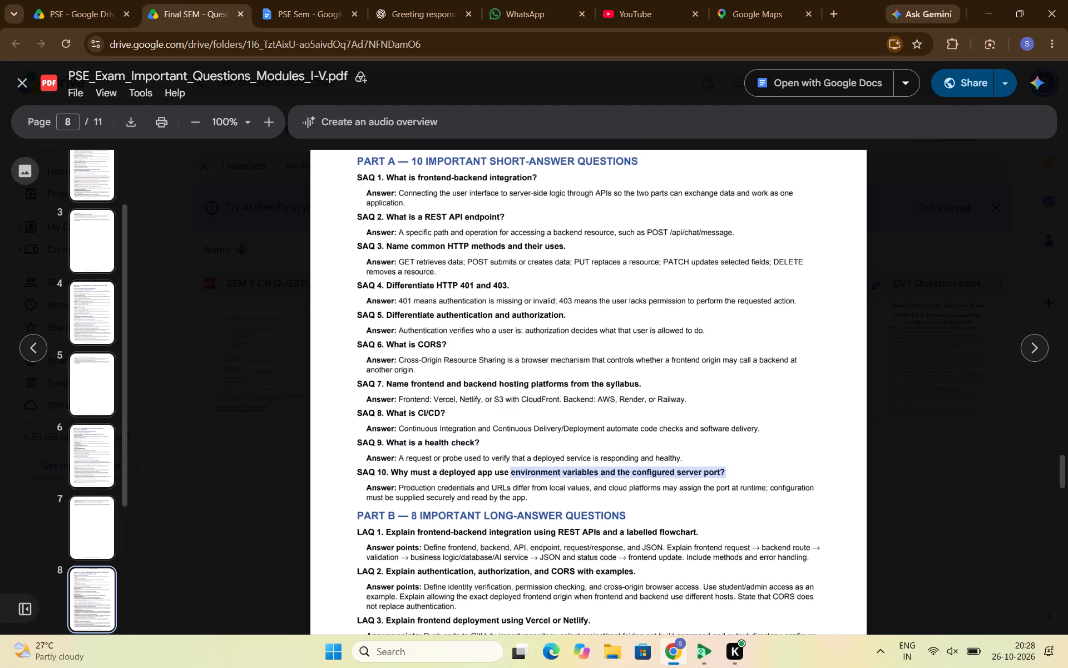
{"action": "left_click_drag", "start_coordinate": [555, 478], "coordinate": [381, 469]}
{"action": "key", "text": "ctrl+c"}
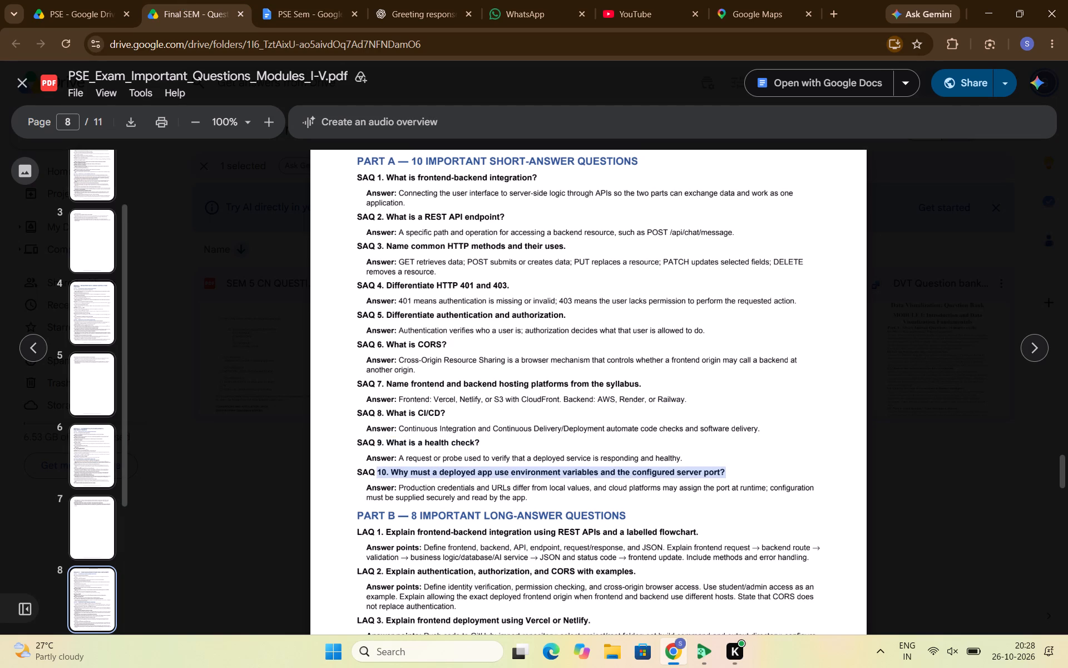
{"action": "left_click", "coordinate": [306, 0]}
{"action": "key", "text": "Return"}
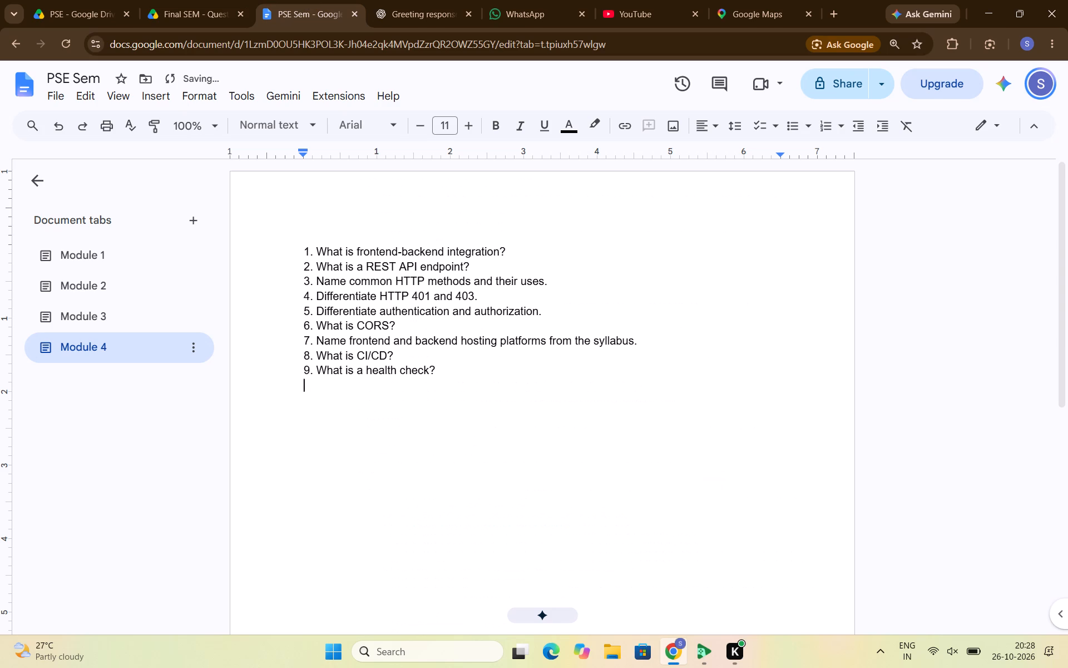
{"action": "key", "text": "ctrl+v"}
Add the heading "LAQ" below question 10, separated by a blank line and followed by a new line.
{"action": "key", "text": "Return"}
{"action": "key", "text": "Return"}
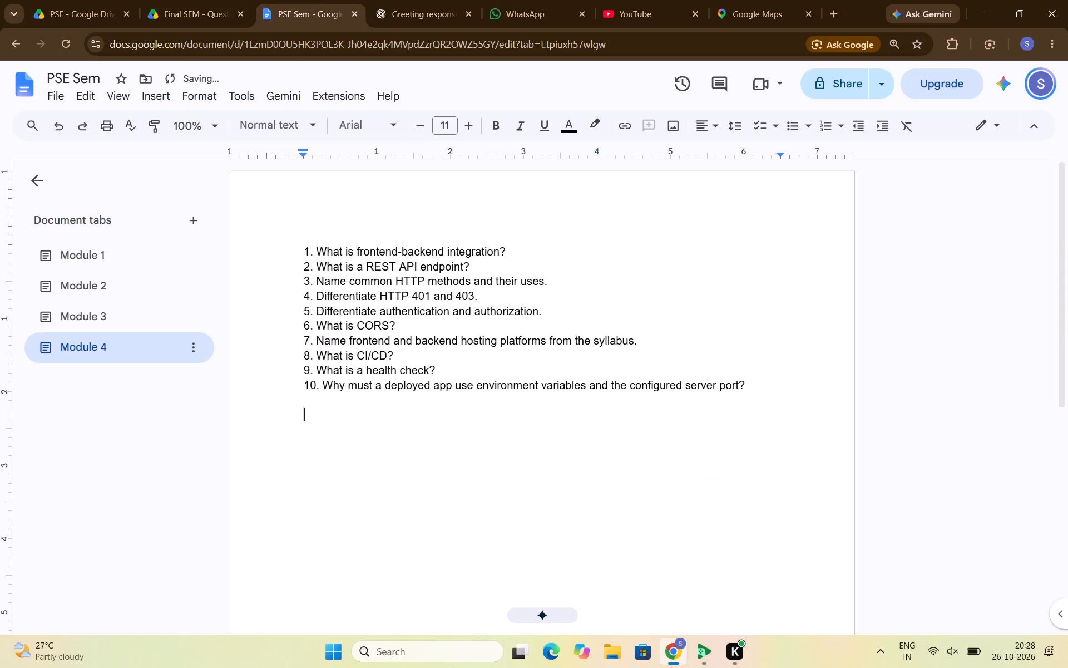
{"action": "type", "text": "LAQ"}
{"action": "key", "text": "Return"}
Copy long-answer question "1. Explain frontend-backend integration using REST APIs and a labelled flowchart." from the PDF's Module IV Part B to below the LAQ heading.
{"action": "left_click", "coordinate": [183, 1]}
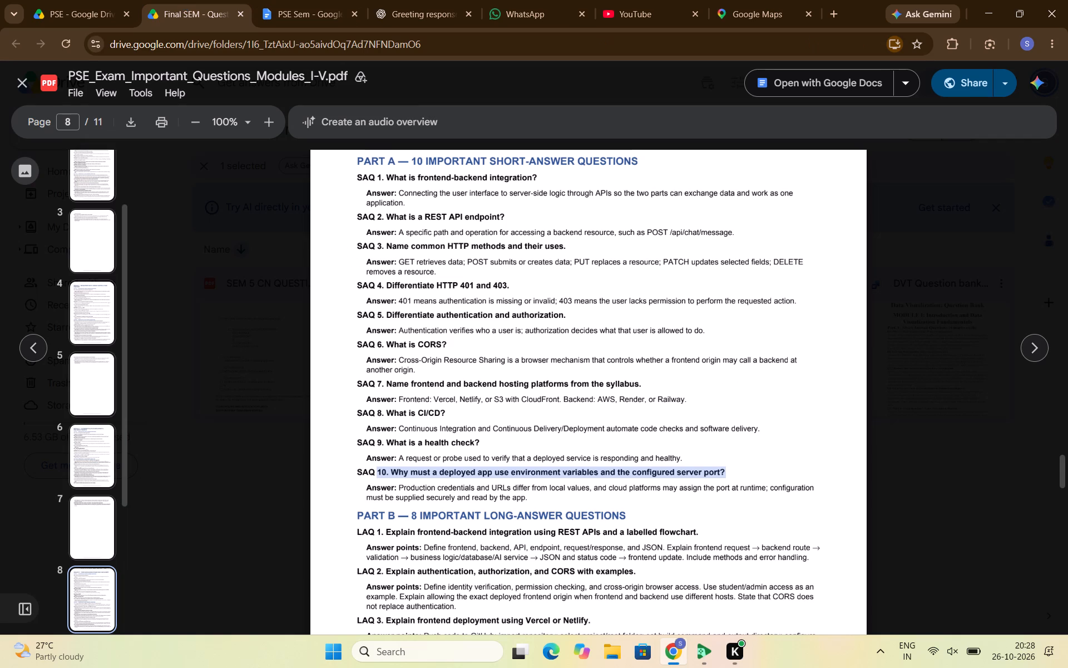
{"action": "scroll", "coordinate": [409, 325], "scroll_direction": "down", "scroll_amount": 6}
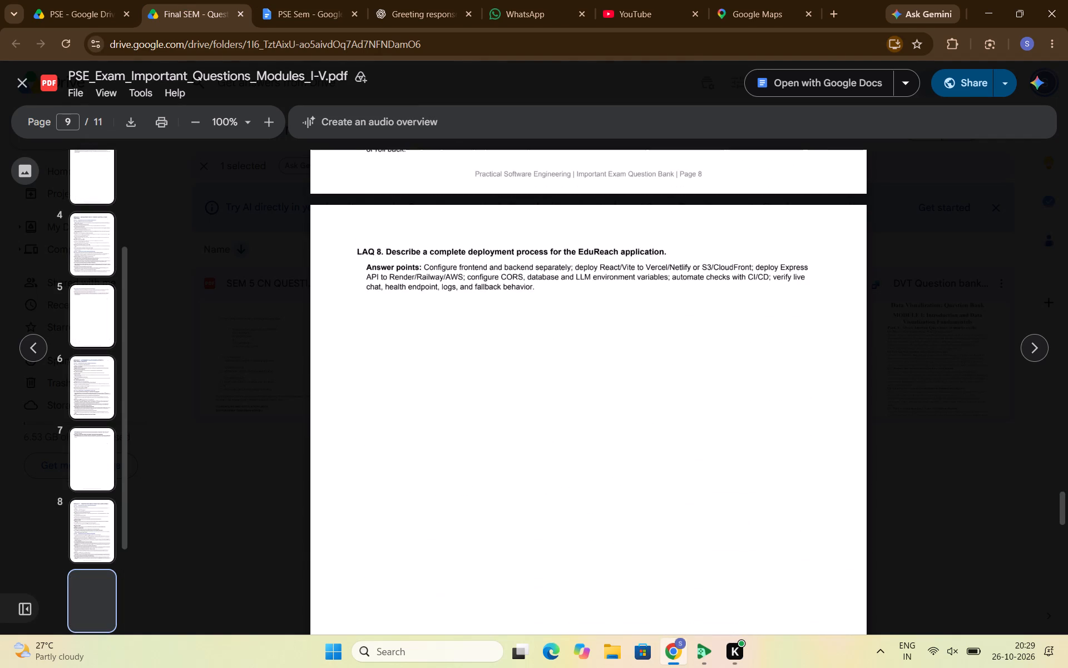
{"action": "scroll", "coordinate": [409, 325], "scroll_direction": "down", "scroll_amount": 5}
{"action": "scroll", "coordinate": [409, 325], "scroll_direction": "up", "scroll_amount": 1}
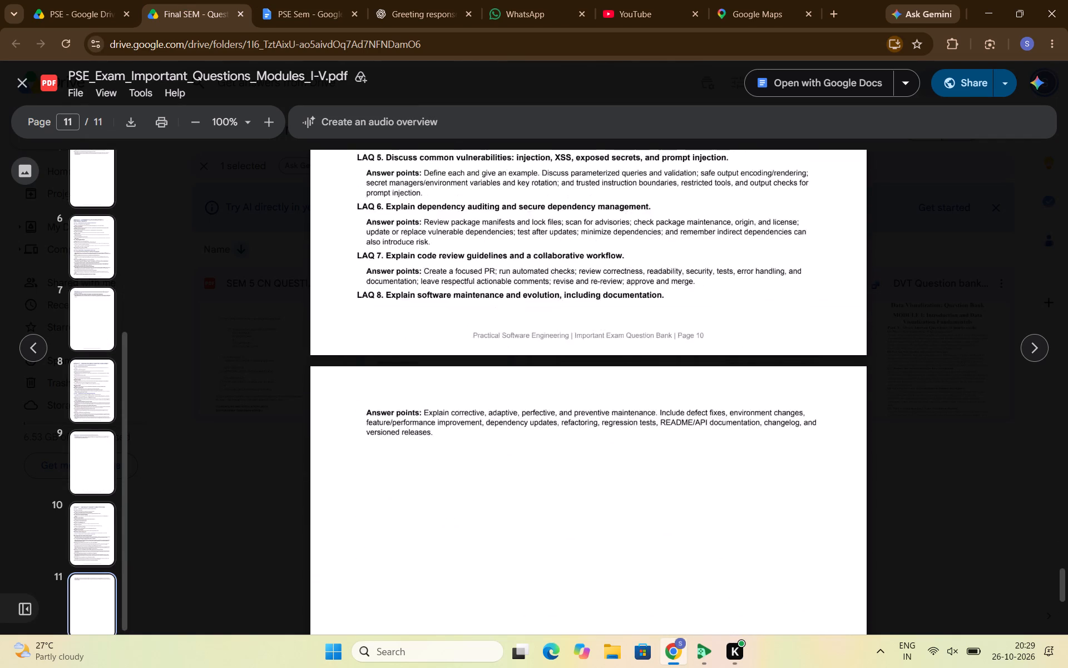
{"action": "scroll", "coordinate": [409, 325], "scroll_direction": "up", "scroll_amount": 5}
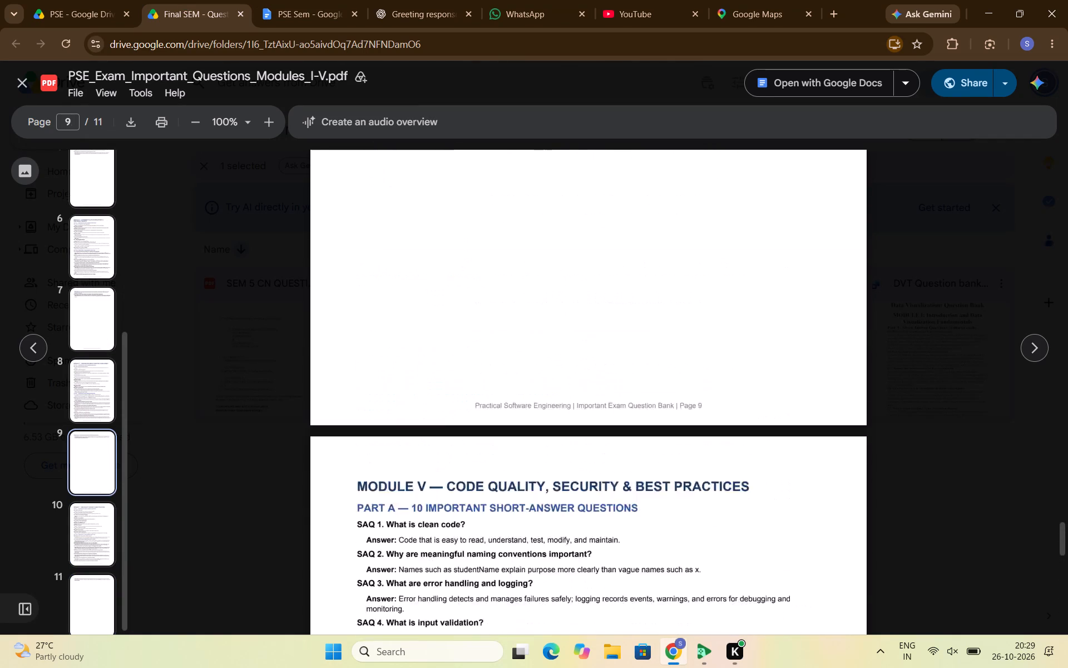
{"action": "scroll", "coordinate": [409, 325], "scroll_direction": "up", "scroll_amount": 7}
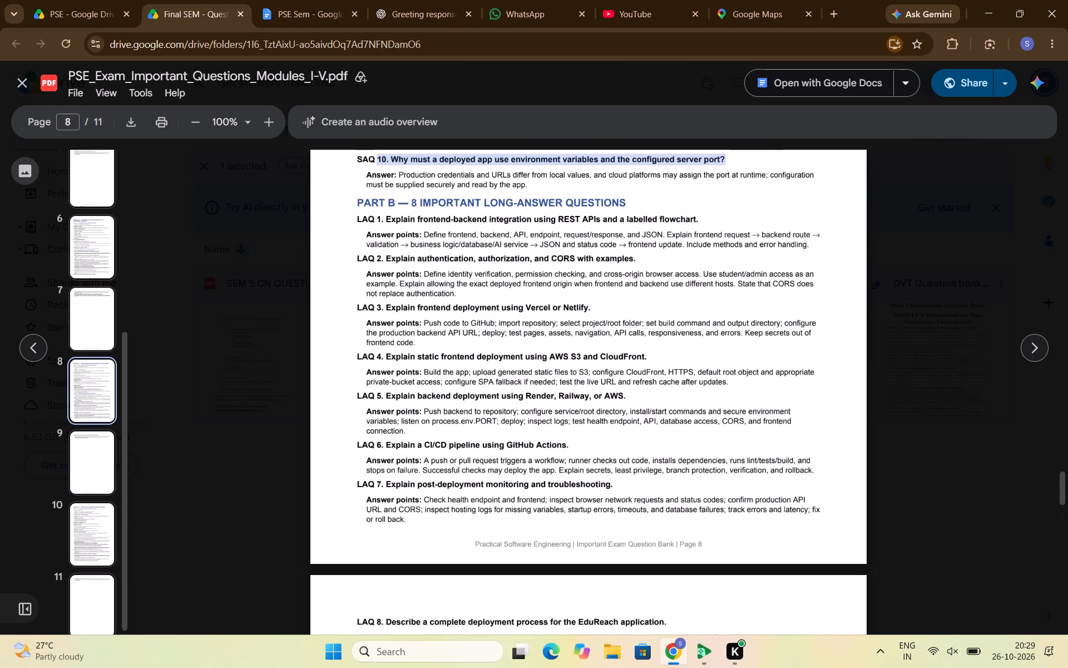
{"action": "scroll", "coordinate": [409, 325], "scroll_direction": "up", "scroll_amount": 1}
{"action": "left_click_drag", "start_coordinate": [698, 319], "coordinate": [642, 326]}
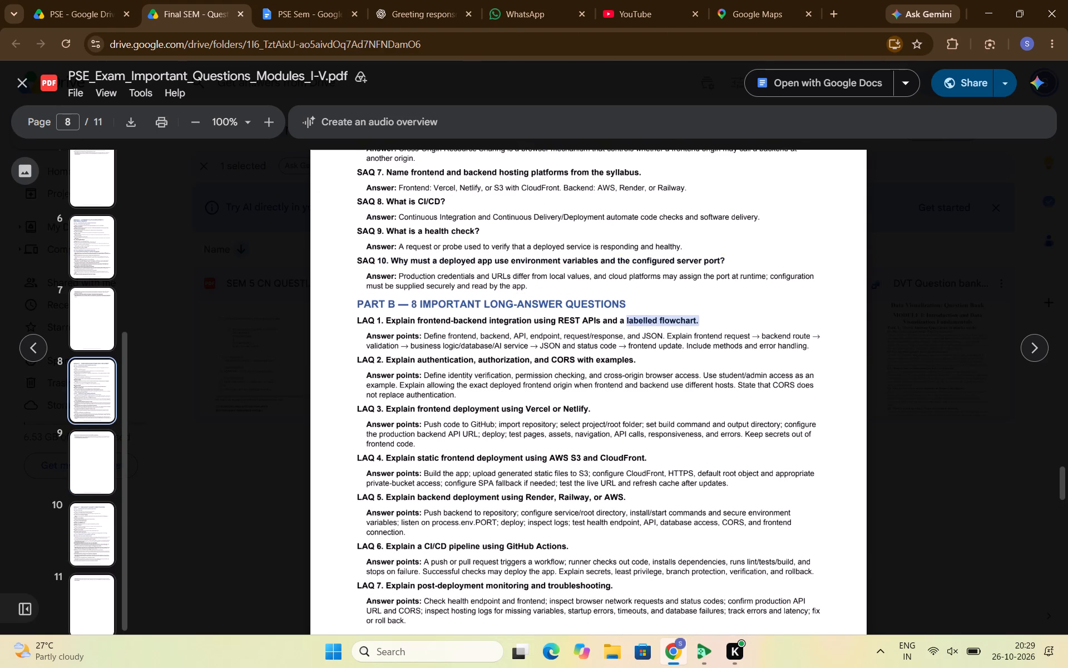
{"action": "left_click_drag", "start_coordinate": [642, 326], "coordinate": [379, 320]}
{"action": "key", "text": "ctrl+c"}
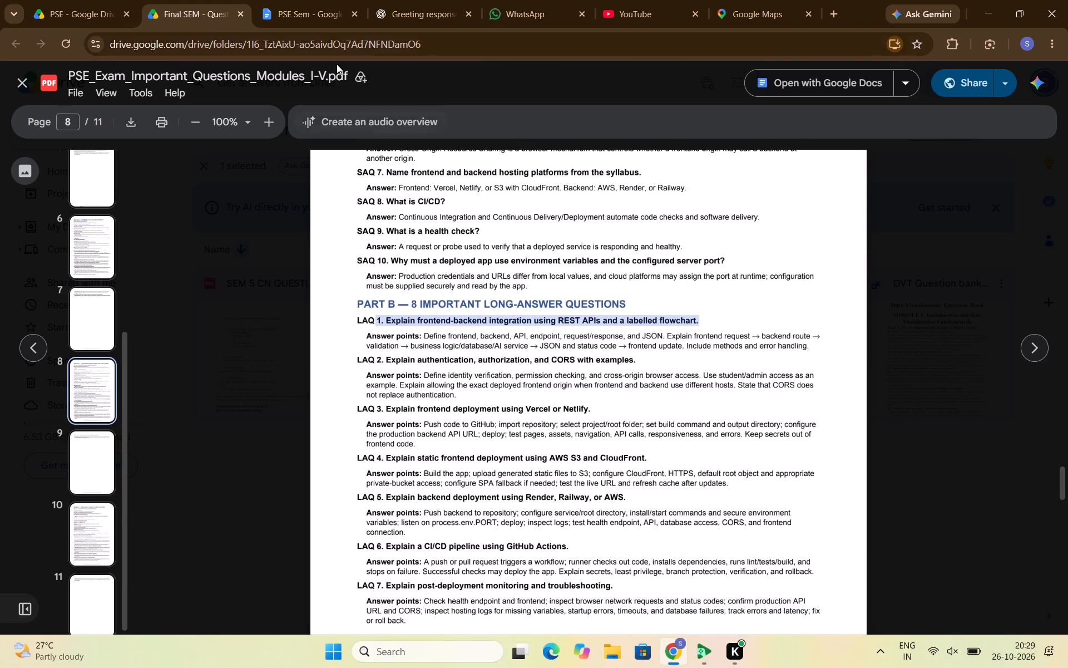
{"action": "left_click", "coordinate": [312, 0]}
{"action": "key", "text": "ctrl+v"}
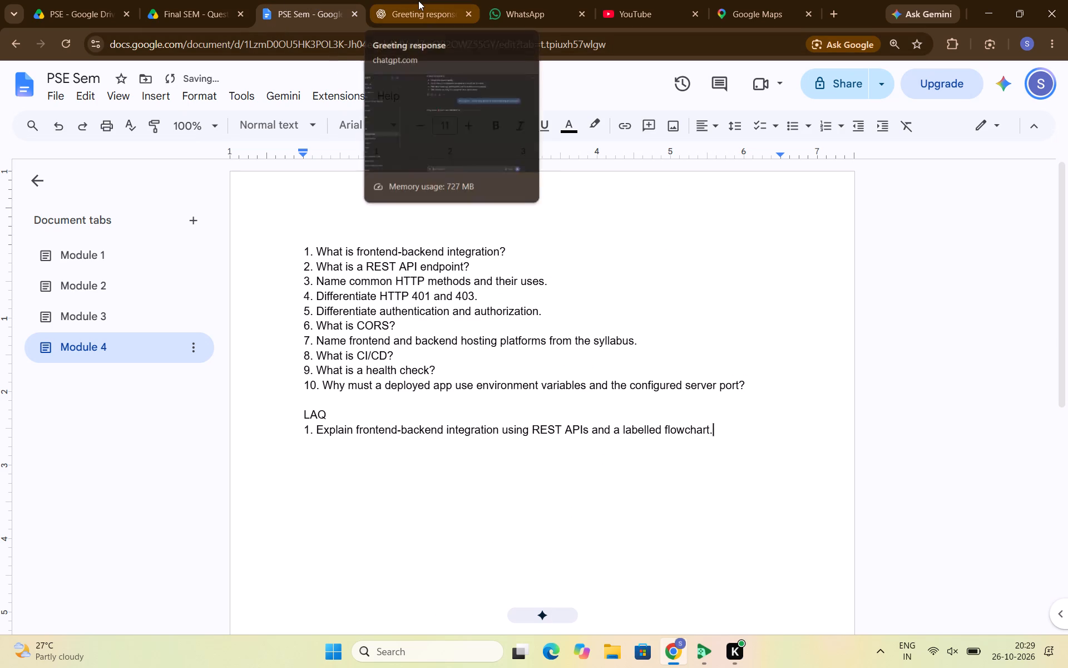
Copy "2. Explain authentication, authorization, and CORS with examples." from the PDF onto a new line below long-answer question 1.
{"action": "left_click", "coordinate": [212, 1]}
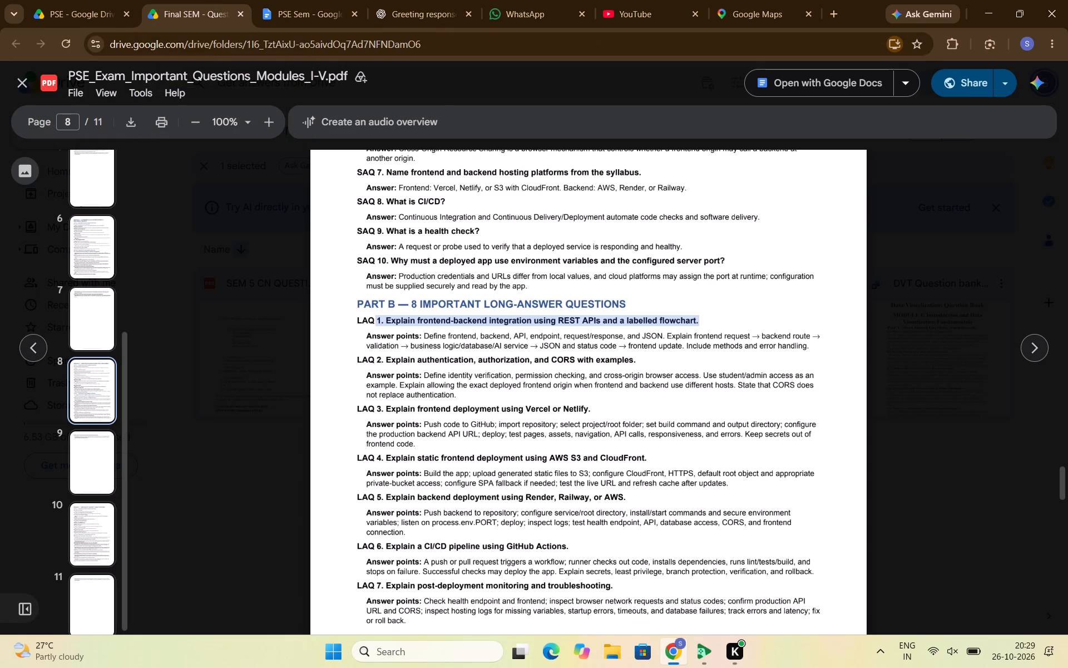
{"action": "left_click_drag", "start_coordinate": [637, 356], "coordinate": [387, 357]}
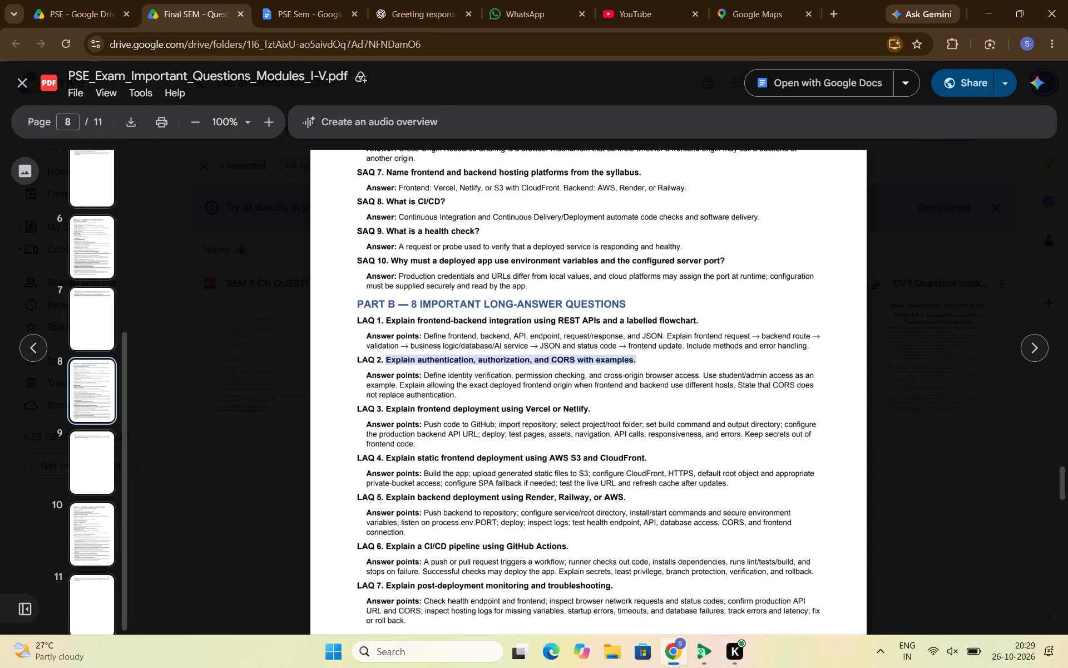
{"action": "left_click_drag", "start_coordinate": [387, 357], "coordinate": [381, 357]}
{"action": "key", "text": "ctrl+c"}
{"action": "left_click", "coordinate": [300, 0]}
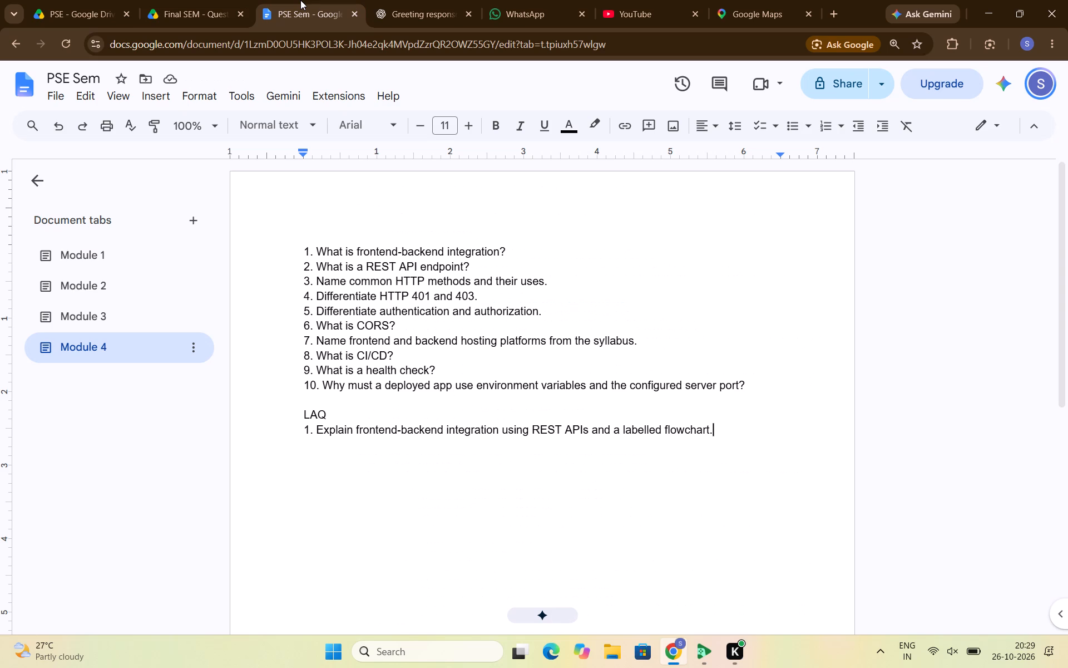
{"action": "key", "text": "Return"}
{"action": "key", "text": "ctrl+v"}
Copy "3. Explain frontend deployment using Vercel or Netlify." from the PDF onto a new line below long-answer question 2, followed by a new line.
{"action": "left_click", "coordinate": [198, 0]}
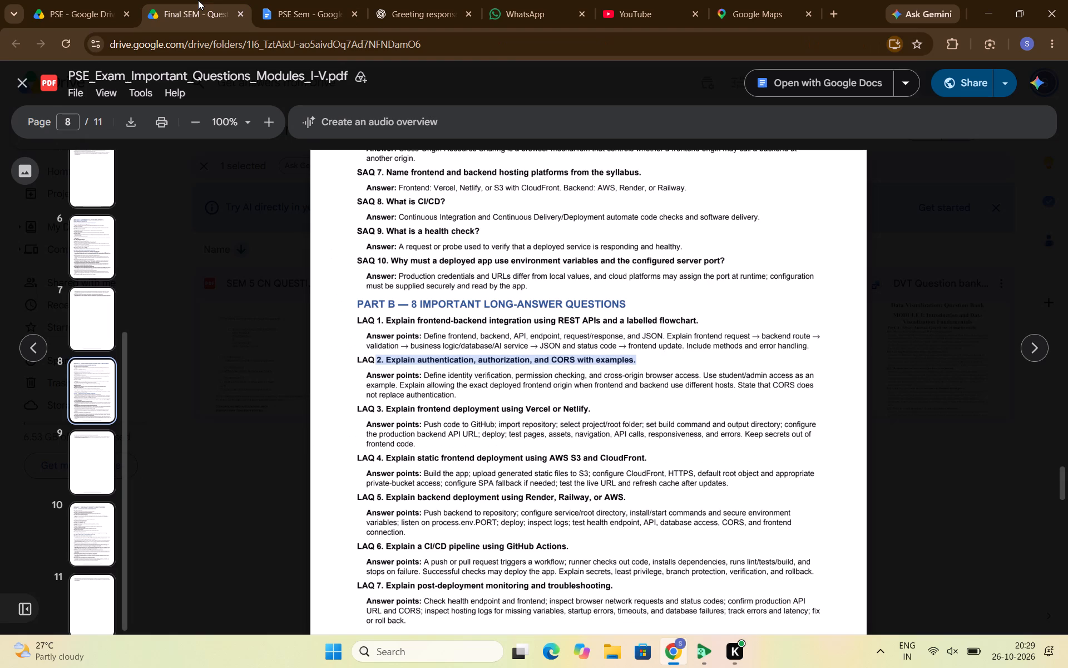
{"action": "left_click_drag", "start_coordinate": [591, 406], "coordinate": [433, 407]}
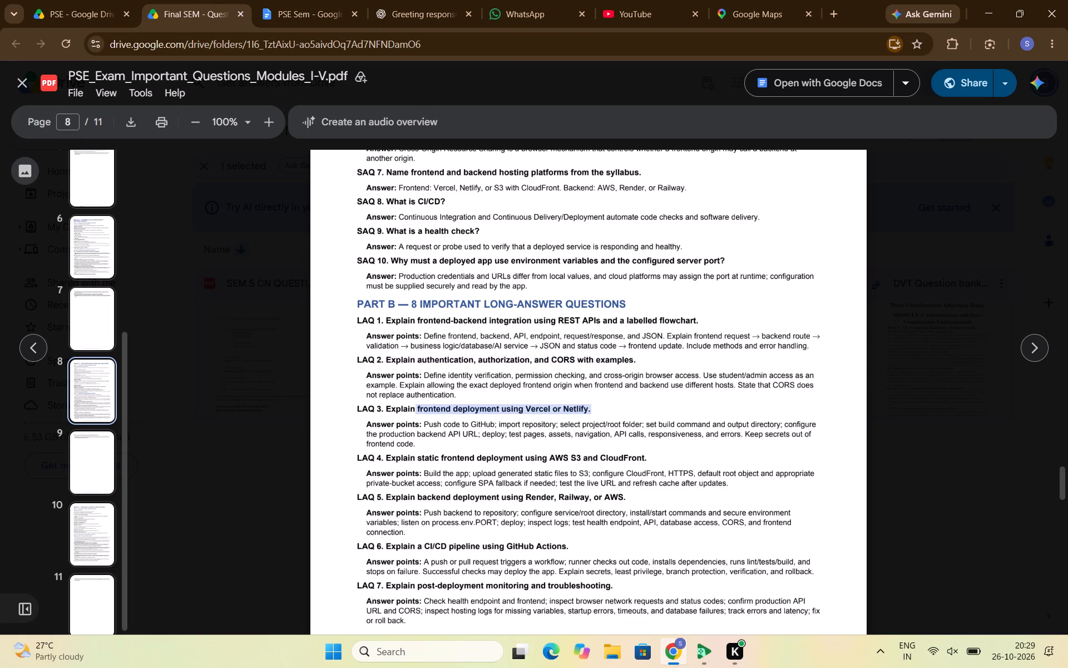
{"action": "left_click_drag", "start_coordinate": [433, 407], "coordinate": [382, 412]}
{"action": "key", "text": "ctrl+c"}
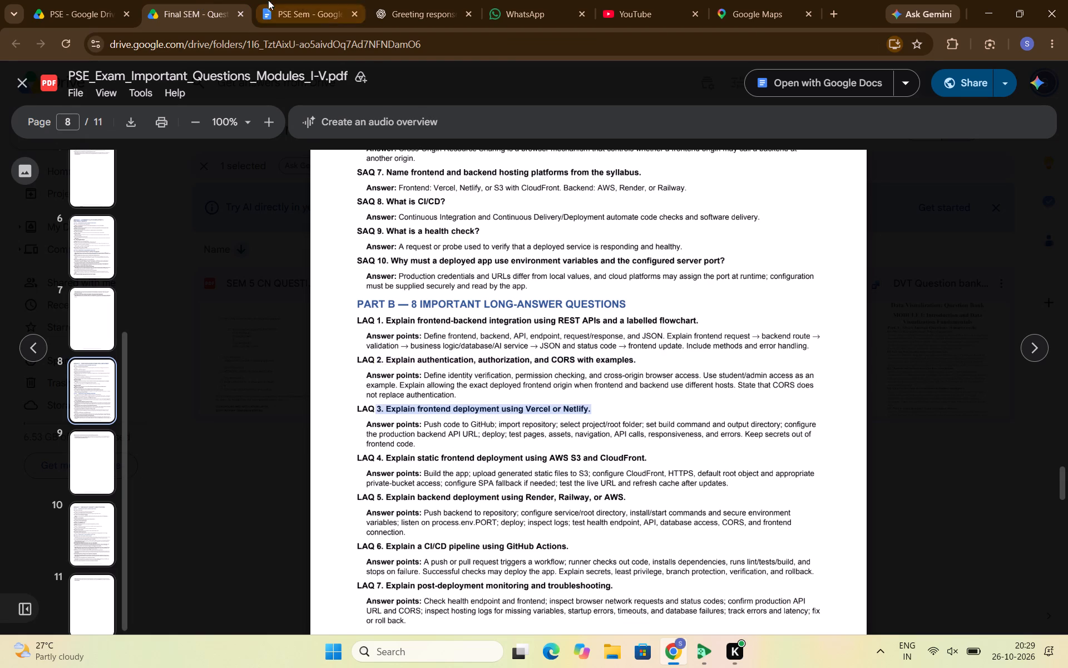
{"action": "left_click", "coordinate": [307, 0]}
{"action": "key", "text": "Return"}
{"action": "key", "text": "ctrl+v"}
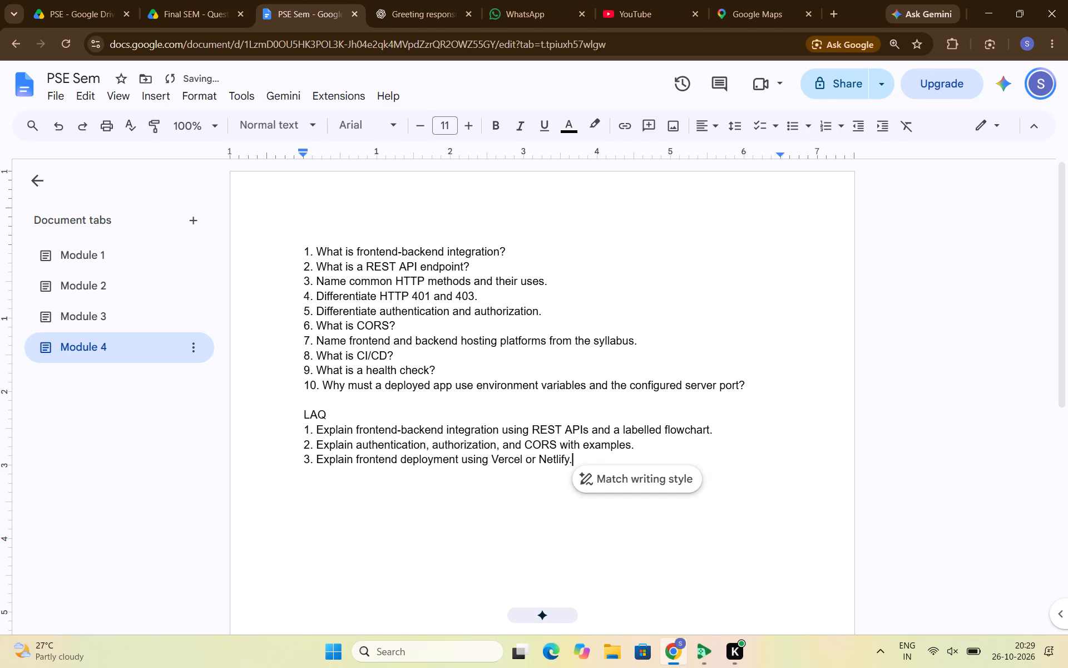
{"action": "key", "text": "Return"}
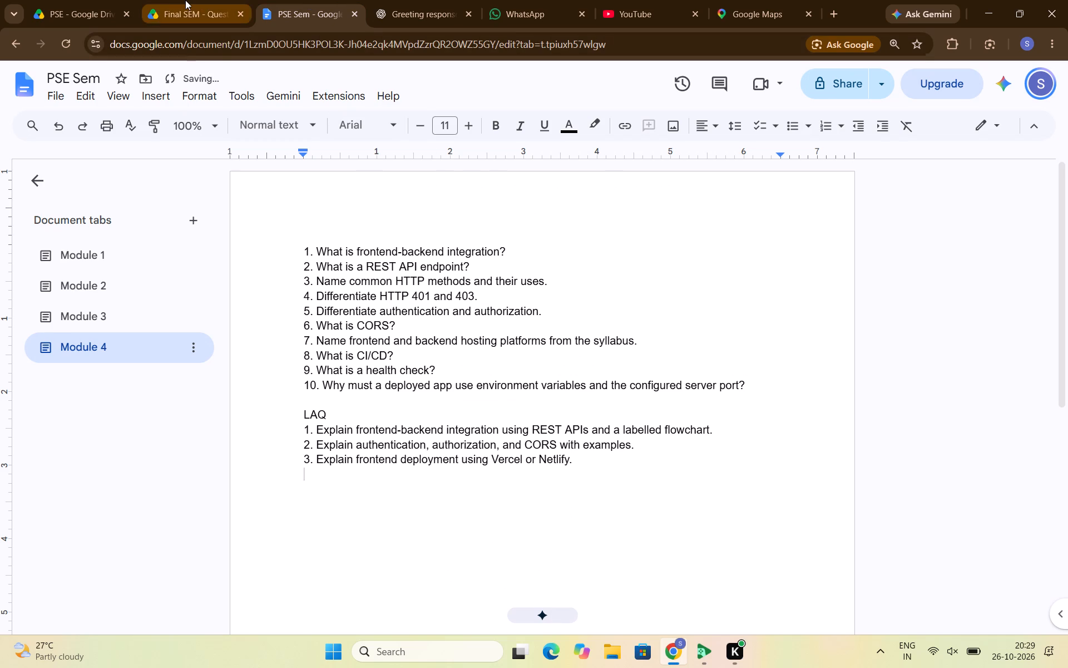
Copy "4. Explain static frontend deployment using AWS S3 and CloudFront." from the PDF to below long-answer question 3, followed by a new line.
{"action": "left_click", "coordinate": [185, 0]}
{"action": "scroll", "coordinate": [497, 395], "scroll_direction": "down", "scroll_amount": 3}
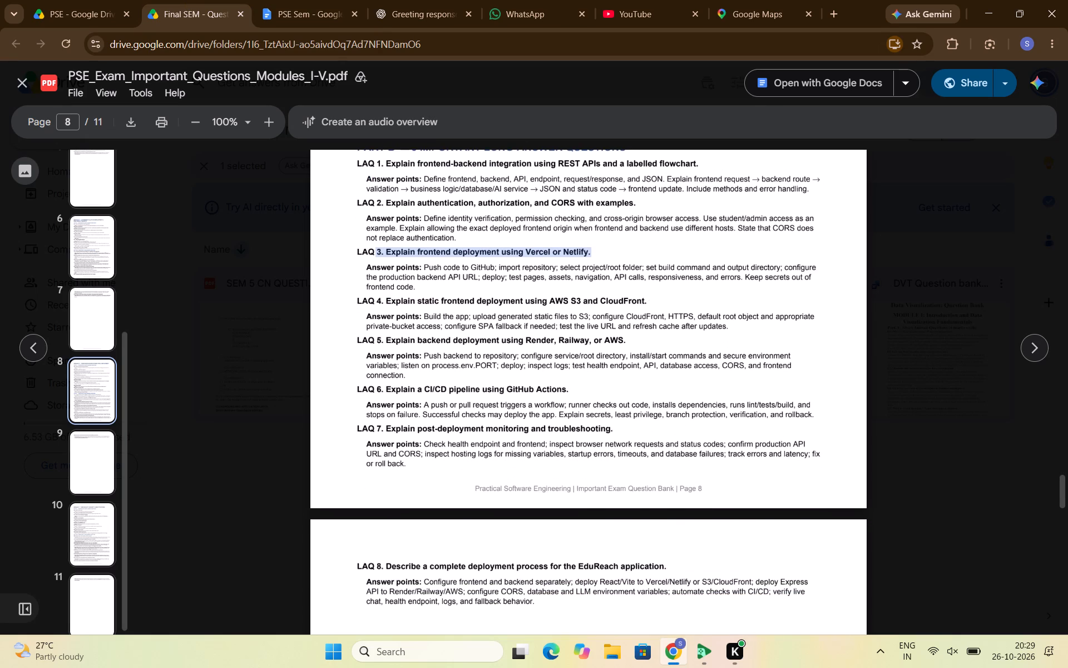
{"action": "left_click_drag", "start_coordinate": [653, 302], "coordinate": [381, 297]}
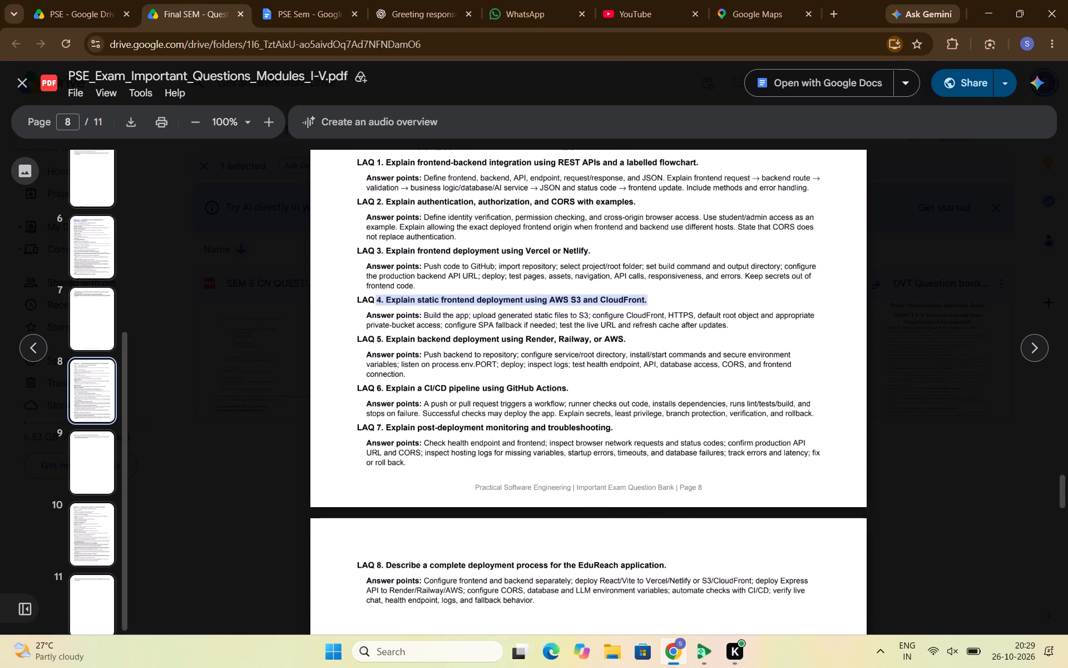
{"action": "left_click_drag", "start_coordinate": [381, 297], "coordinate": [382, 298]}
{"action": "key", "text": "ctrl+c"}
{"action": "left_click", "coordinate": [298, 0]}
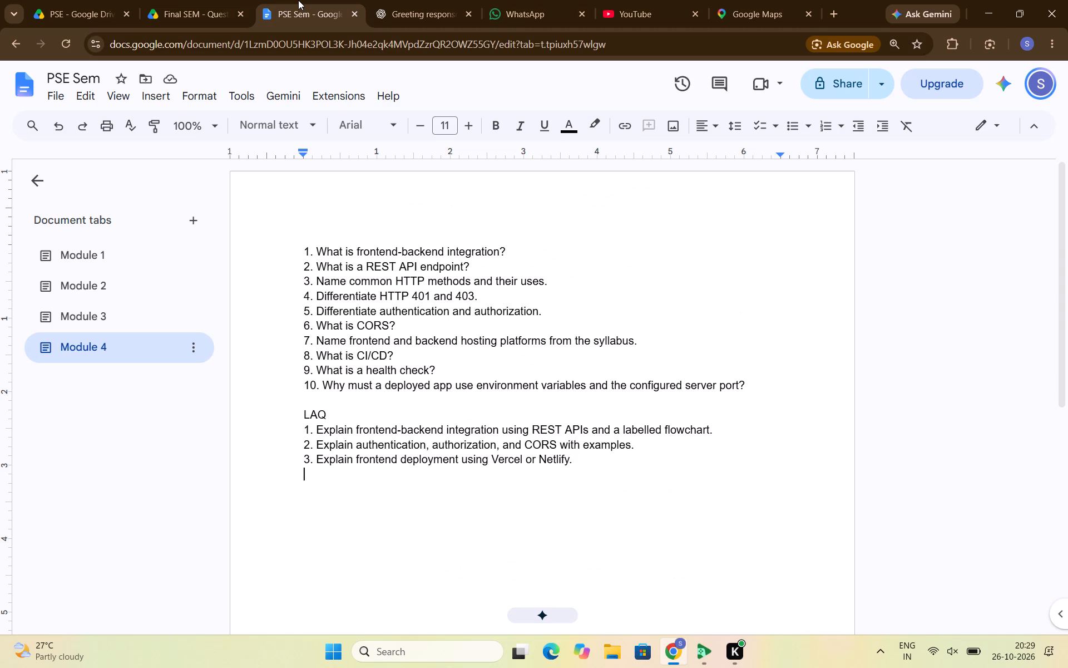
{"action": "key", "text": "ctrl+v"}
{"action": "key", "text": "Return"}
Copy "5. Explain backend deployment using Render, Railway, or AWS." from the PDF to below long-answer question 4, followed by a new line.
{"action": "left_click", "coordinate": [182, 0]}
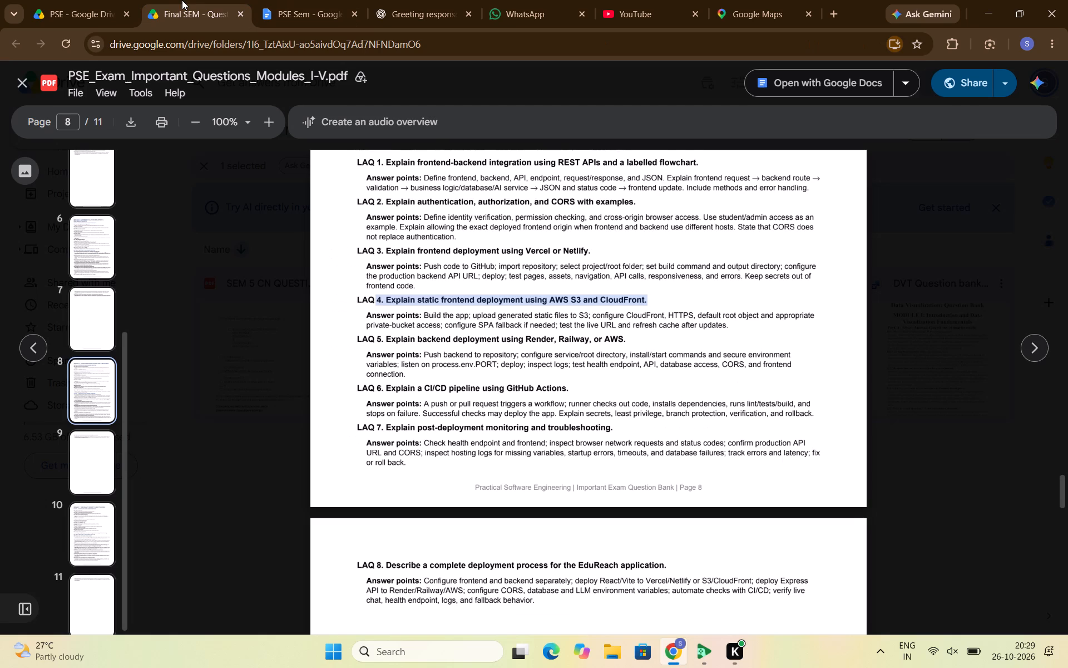
{"action": "left_click_drag", "start_coordinate": [630, 341], "coordinate": [526, 329]}
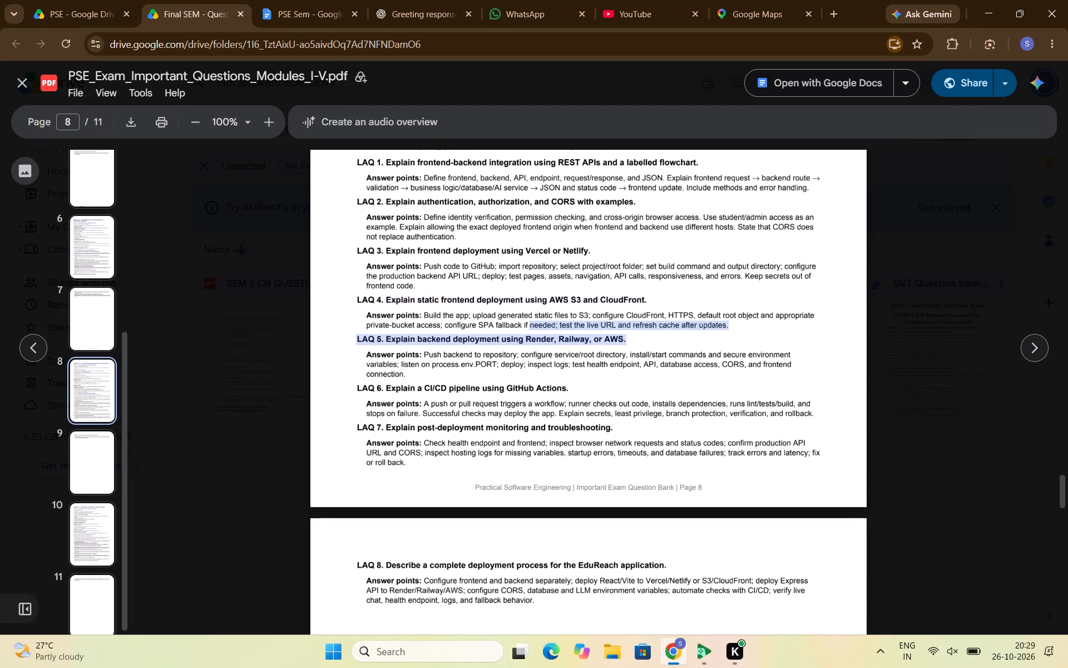
{"action": "left_click_drag", "start_coordinate": [526, 329], "coordinate": [379, 343]}
{"action": "key", "text": "ctrl+c"}
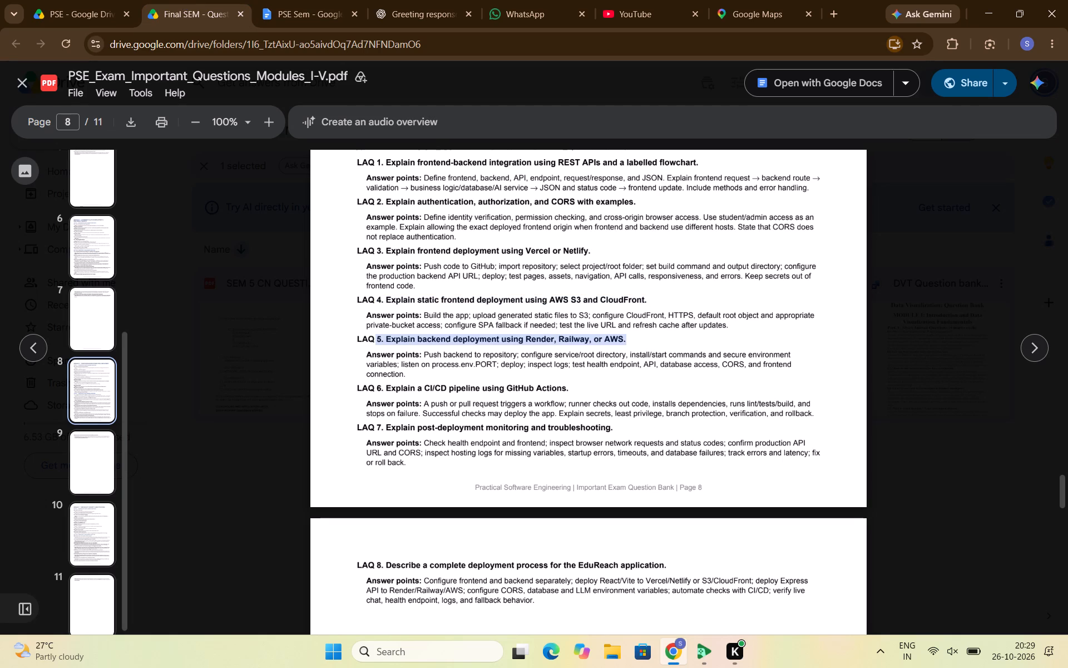
{"action": "left_click", "coordinate": [267, 0]}
{"action": "key", "text": "ctrl+v"}
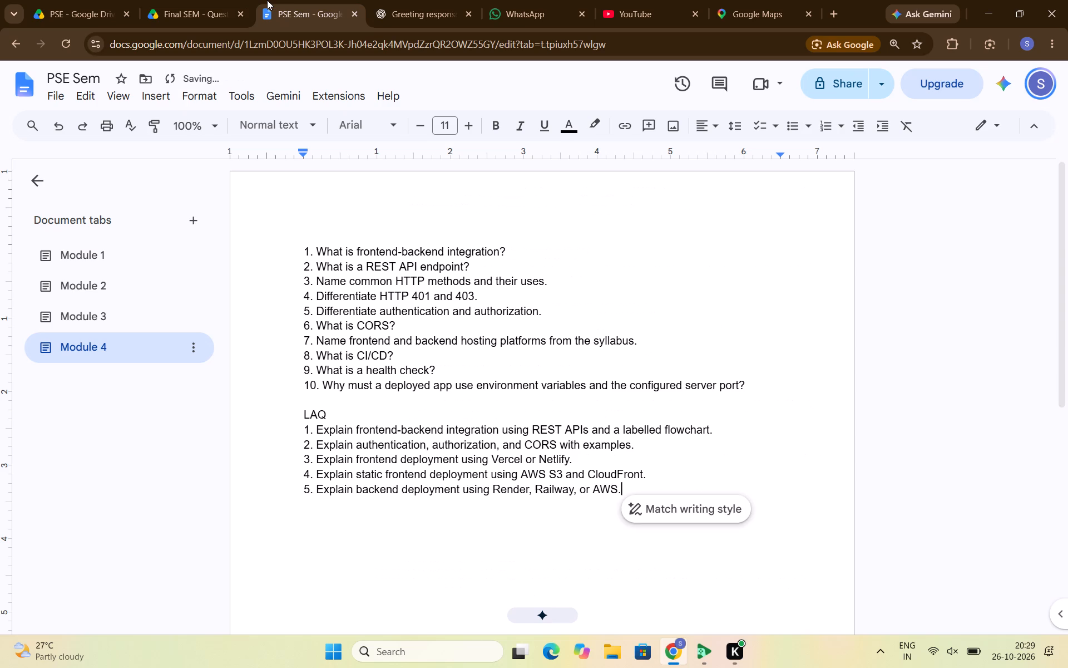
{"action": "key", "text": "Return"}
Copy "6. Explain a CI/CD pipeline using GitHub Actions." from the PDF to below long-answer question 5, followed by a new line.
{"action": "left_click", "coordinate": [170, 0]}
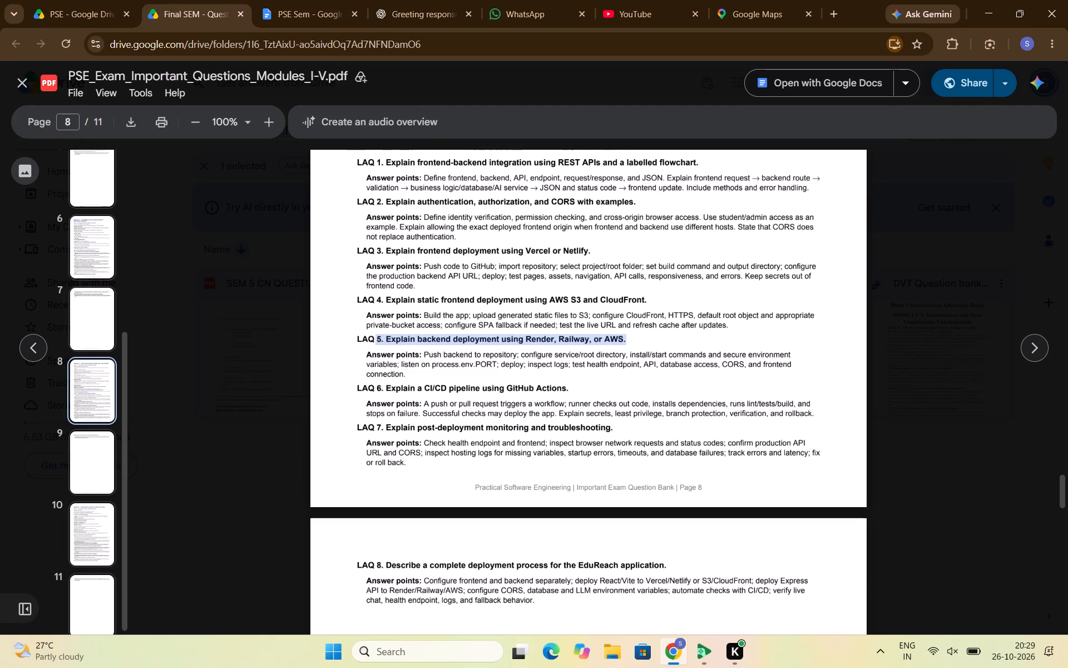
{"action": "left_click_drag", "start_coordinate": [576, 387], "coordinate": [496, 386]}
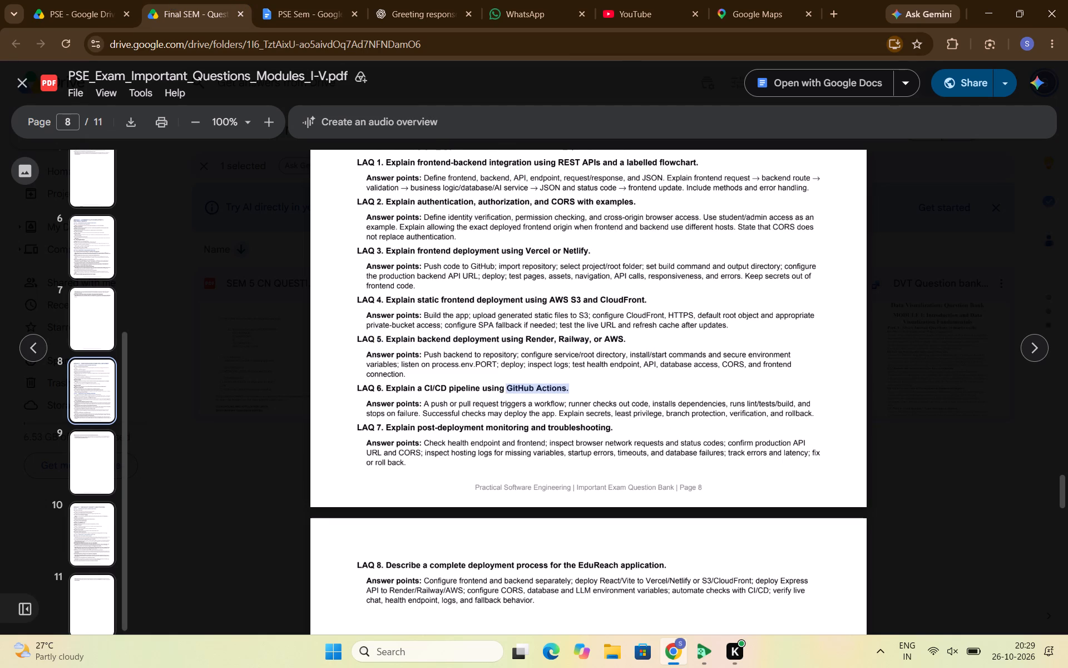
{"action": "left_click_drag", "start_coordinate": [496, 386], "coordinate": [380, 389]}
{"action": "key", "text": "ctrl+c"}
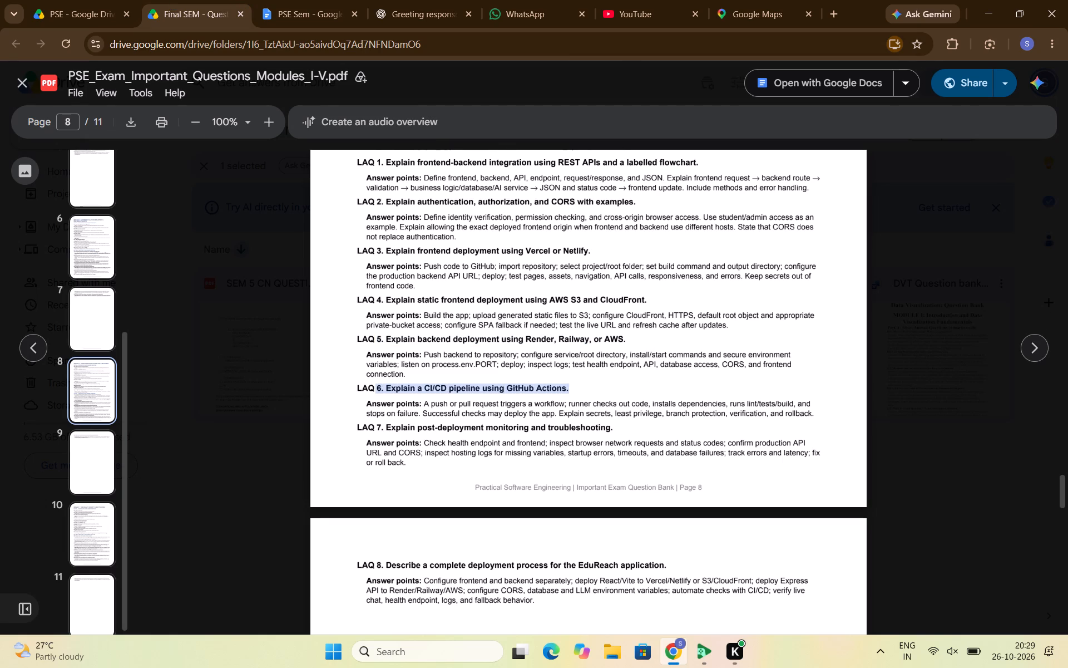
{"action": "left_click", "coordinate": [308, 0]}
{"action": "key", "text": "ctrl+v"}
{"action": "key", "text": "Return"}
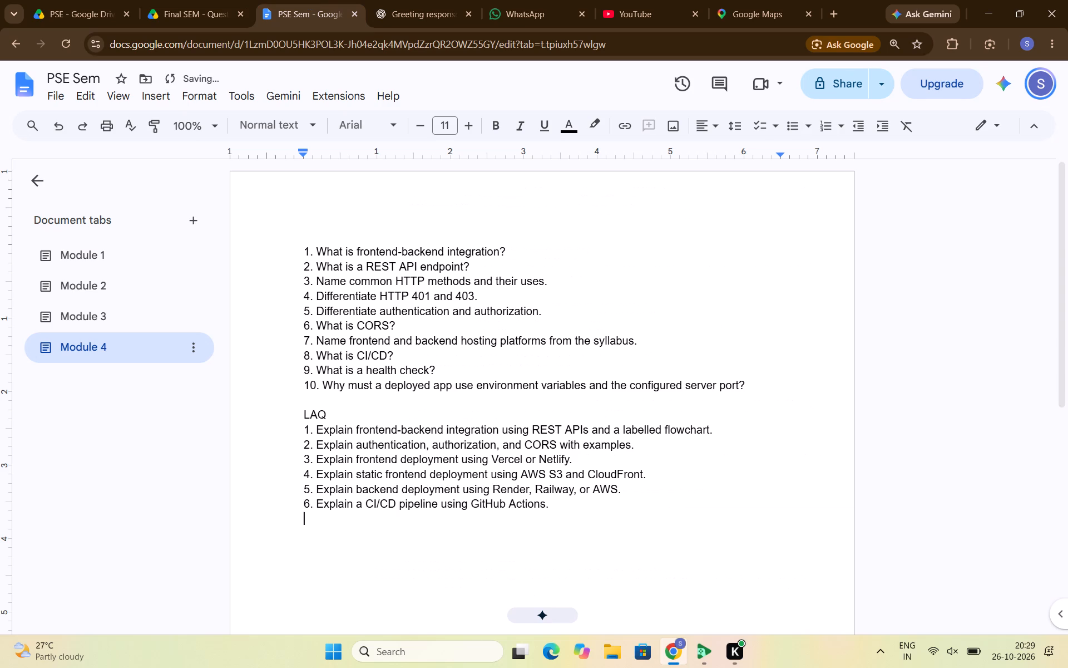
Copy "7. Explain post-deployment monitoring and troubleshooting." from the PDF to below long-answer question 6, followed by a new line.
{"action": "left_click", "coordinate": [190, 0]}
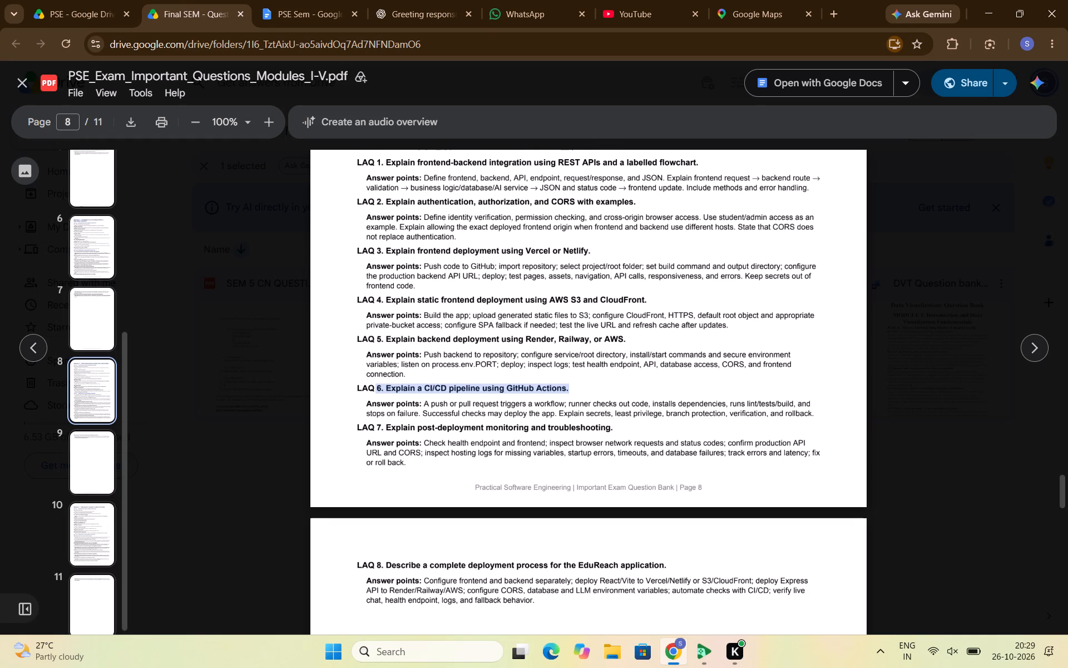
{"action": "left_click_drag", "start_coordinate": [615, 430], "coordinate": [379, 429]}
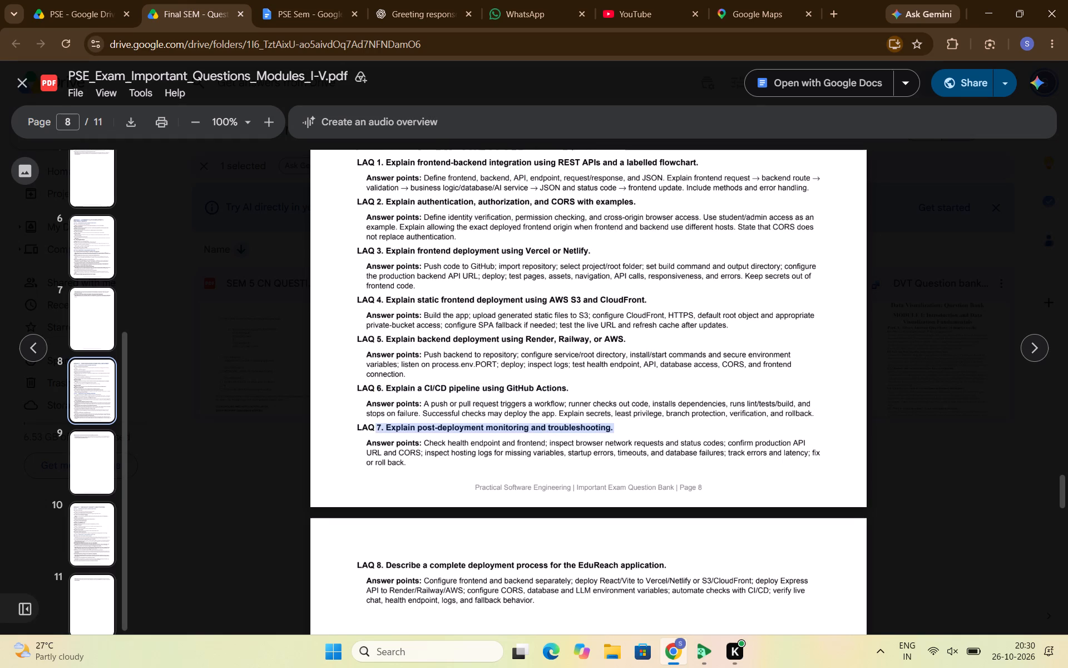
{"action": "left_click_drag", "start_coordinate": [379, 429], "coordinate": [378, 429]}
{"action": "key", "text": "ctrl+c"}
{"action": "left_click", "coordinate": [303, 0]}
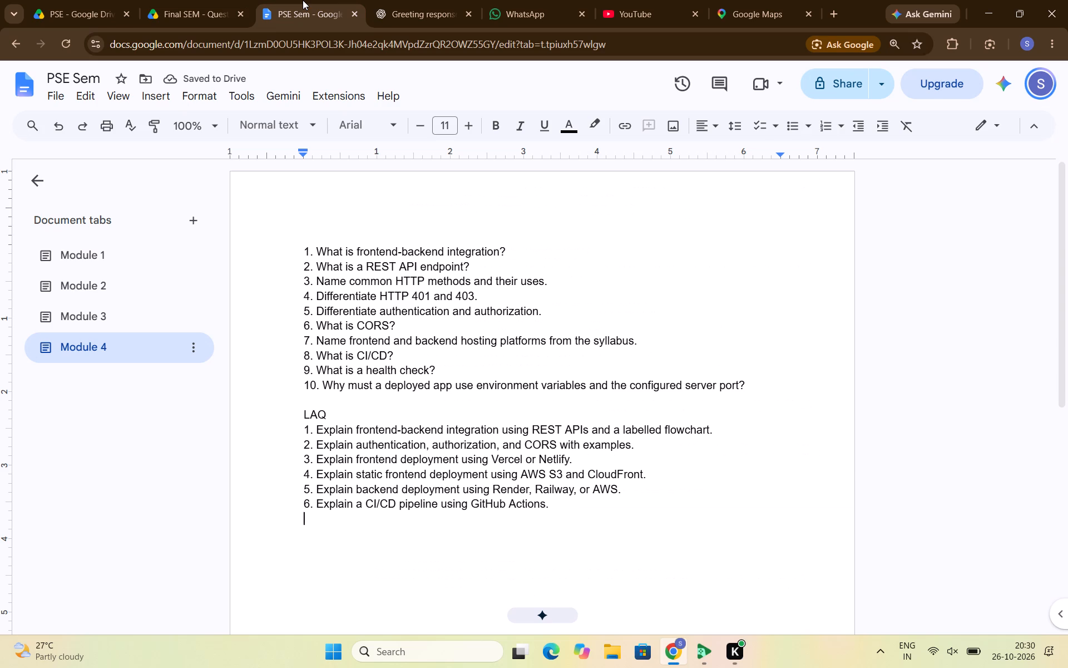
{"action": "key", "text": "ctrl+v"}
{"action": "key", "text": "Return"}
Copy "8. Describe a complete deployment process for the EduReach application." from the PDF to below long-answer question 7.
{"action": "left_click", "coordinate": [181, 0]}
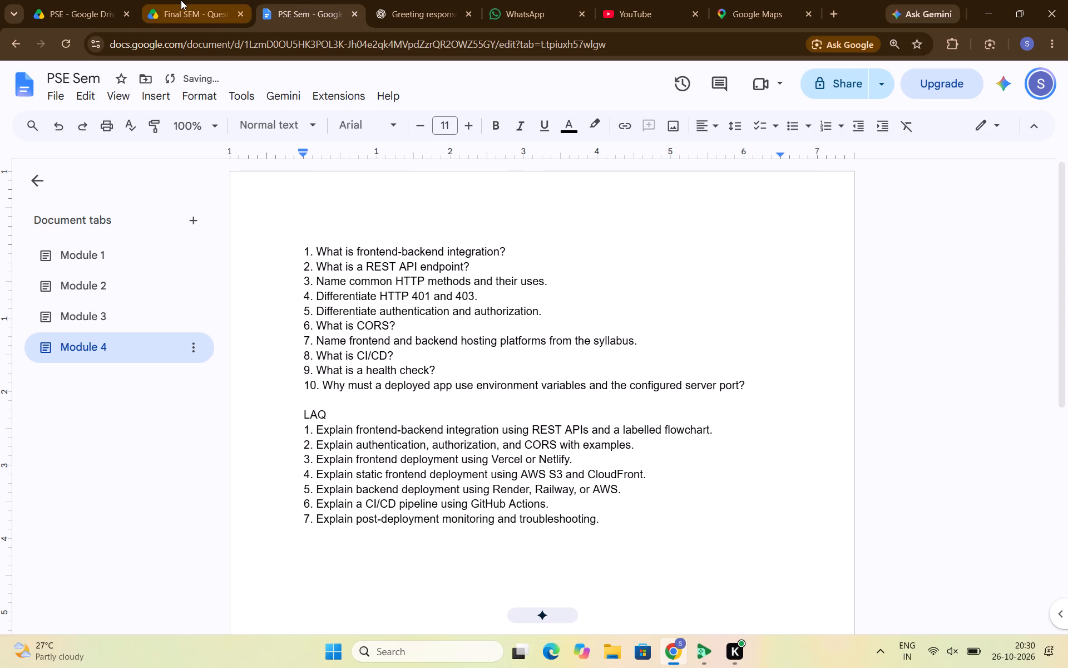
{"action": "scroll", "coordinate": [549, 531], "scroll_direction": "down", "scroll_amount": 1}
{"action": "left_click_drag", "start_coordinate": [672, 504], "coordinate": [382, 504]}
{"action": "key", "text": "ctrl+c"}
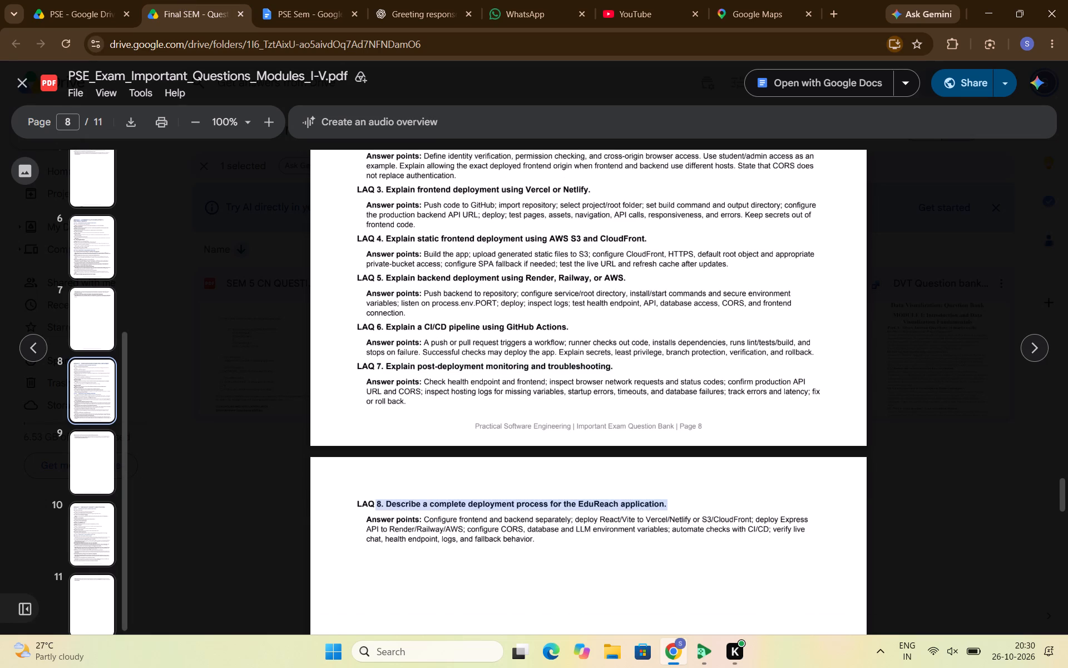
{"action": "left_click", "coordinate": [299, 0]}
{"action": "key", "text": "ctrl+v"}
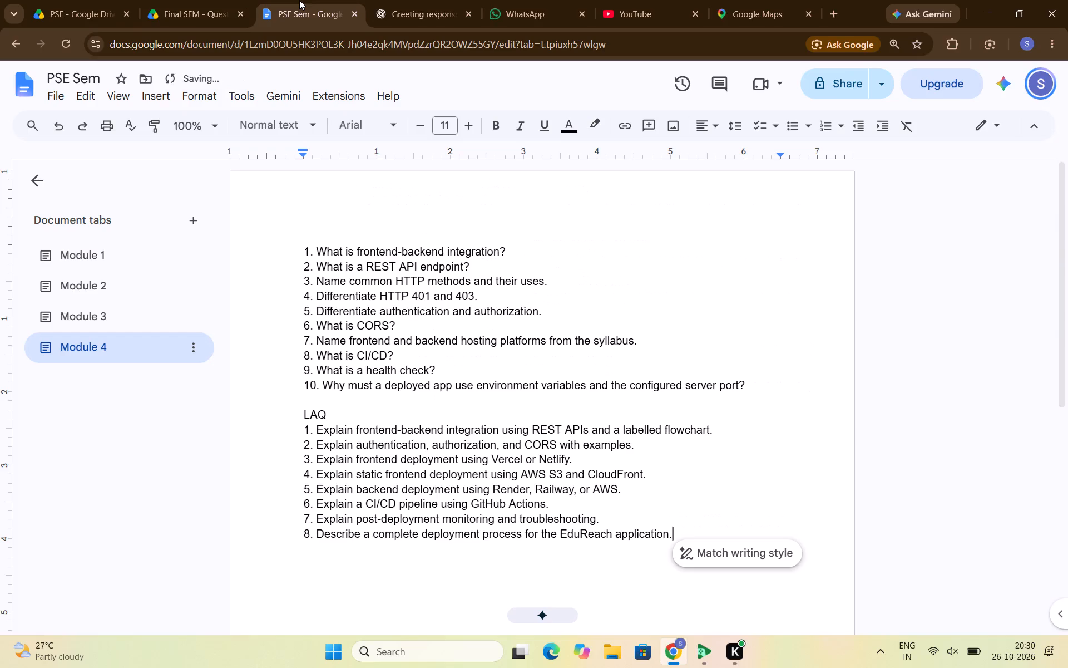
Switch to Module 1 and start sharing PSE Sem, adding four suggested contacts as recipients with the Editor role.
{"action": "left_click", "coordinate": [91, 264]}
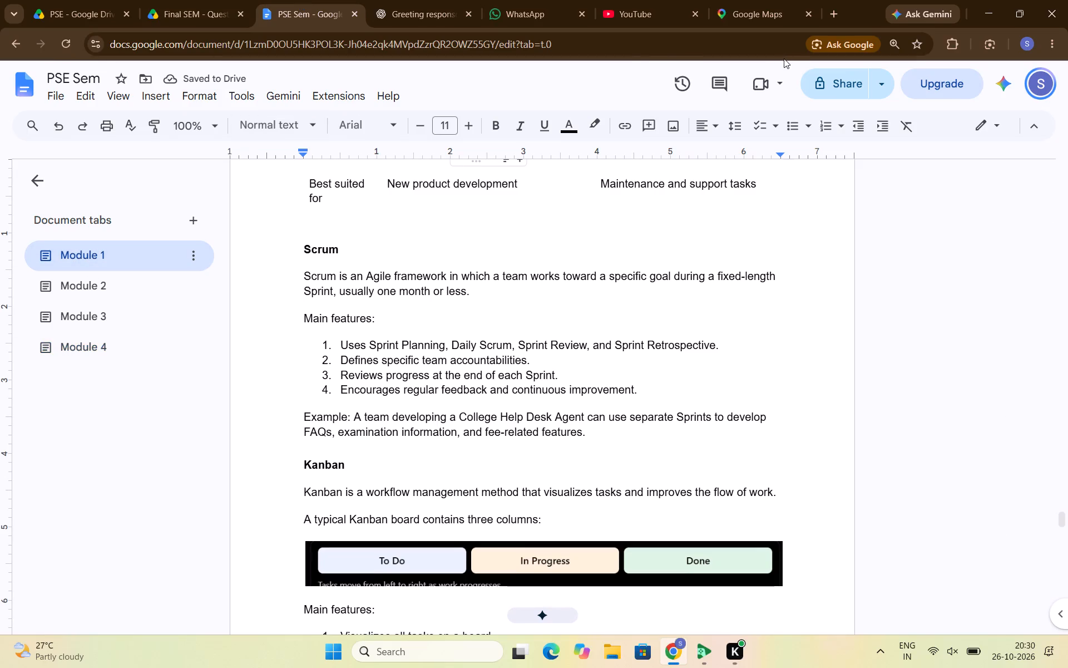
{"action": "left_click", "coordinate": [830, 85]}
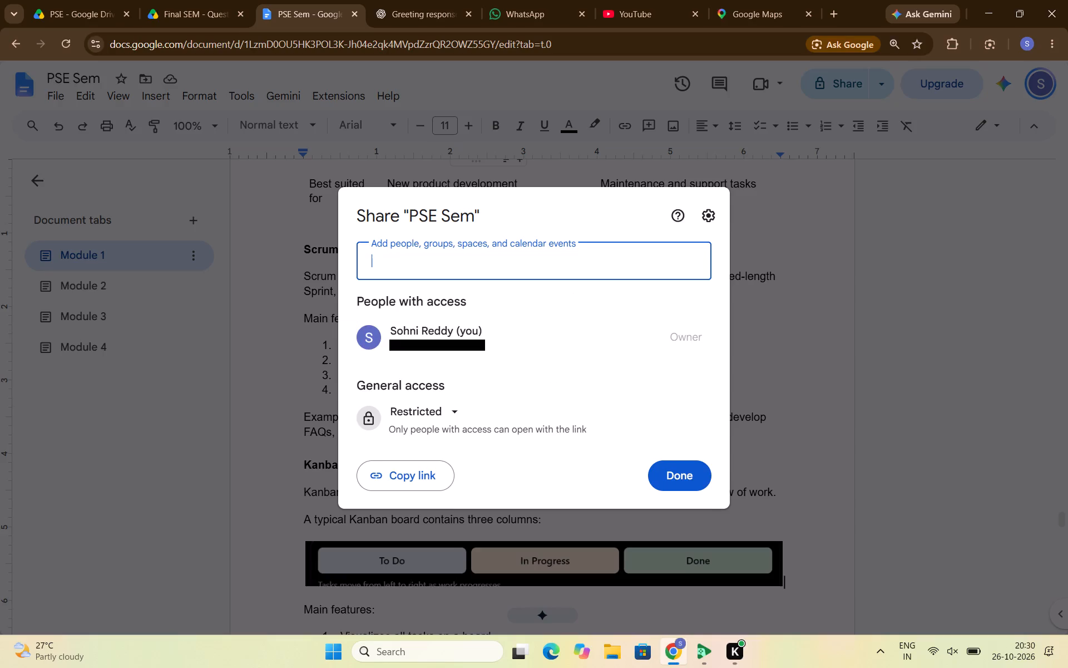
{"action": "left_click", "coordinate": [543, 271]}
{"action": "left_click", "coordinate": [512, 304]}
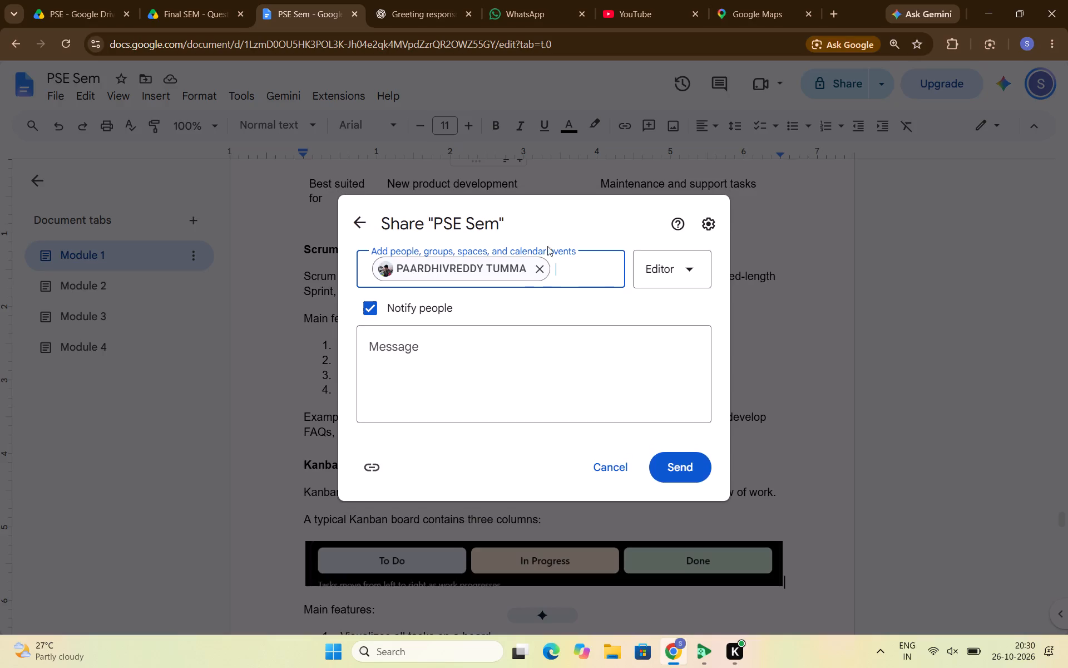
{"action": "left_click", "coordinate": [575, 264]}
{"action": "left_click", "coordinate": [525, 318]}
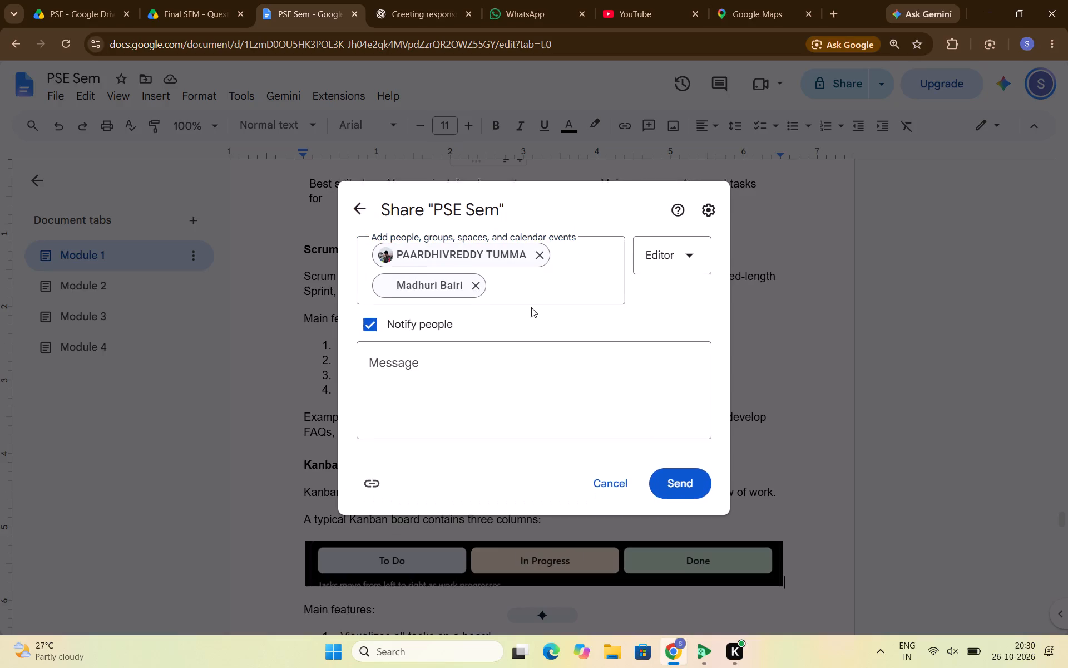
{"action": "left_click", "coordinate": [551, 288]}
{"action": "left_click", "coordinate": [500, 326]}
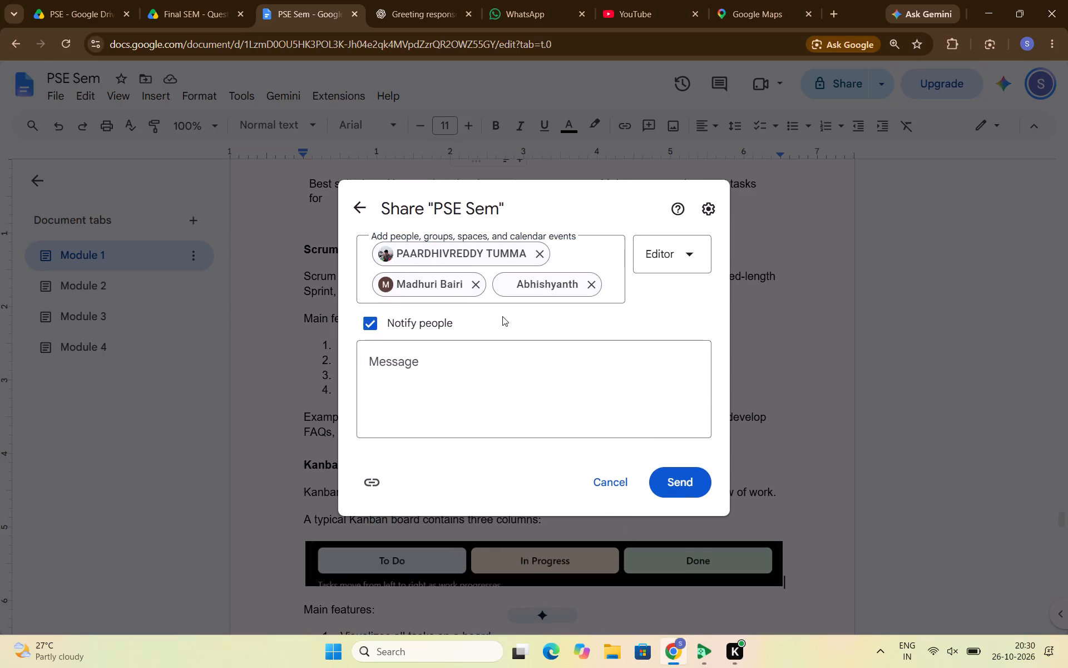
{"action": "left_click", "coordinate": [610, 274]}
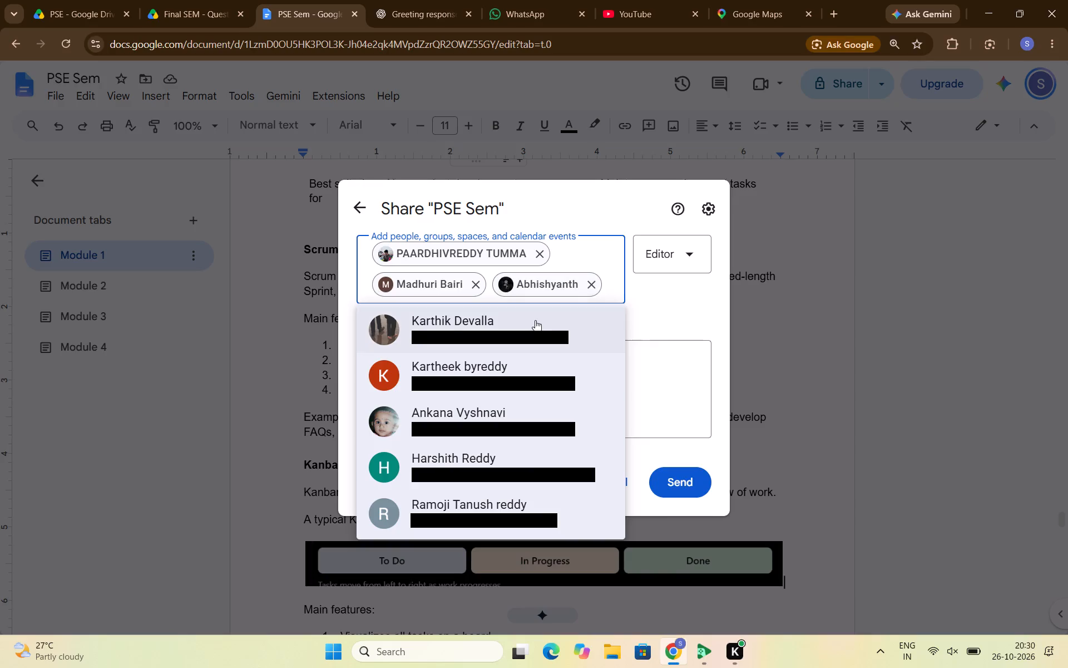
{"action": "left_click", "coordinate": [535, 320]}
Add the next two suggested contacts to the sharing recipients and remove the first of those two.
{"action": "left_click", "coordinate": [548, 294]}
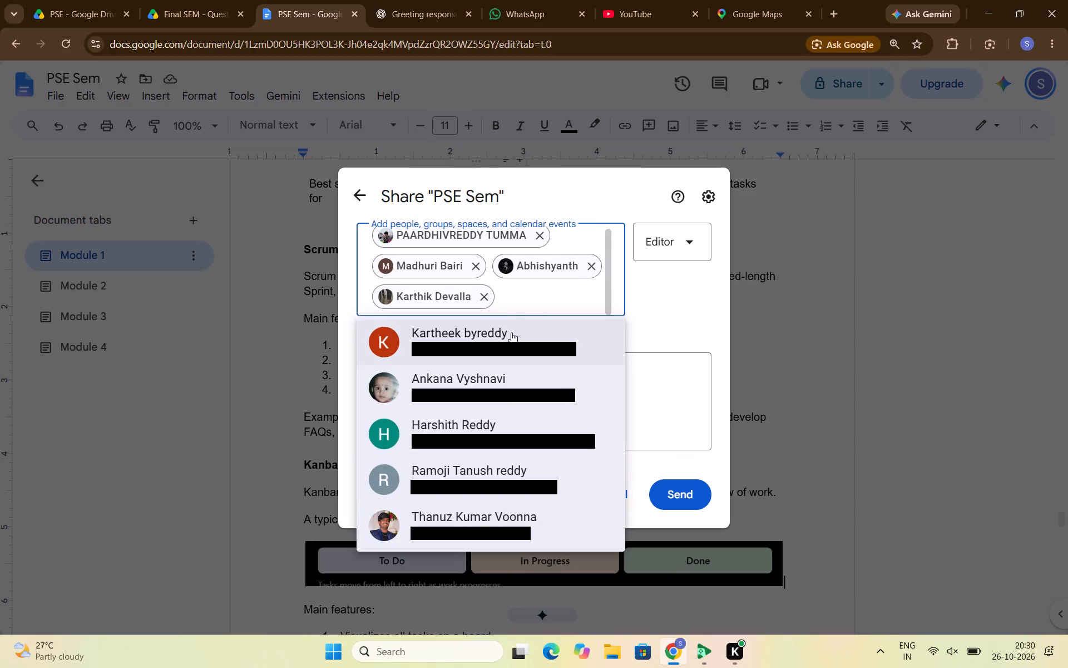
{"action": "left_click", "coordinate": [511, 332]}
{"action": "left_click", "coordinate": [537, 297]}
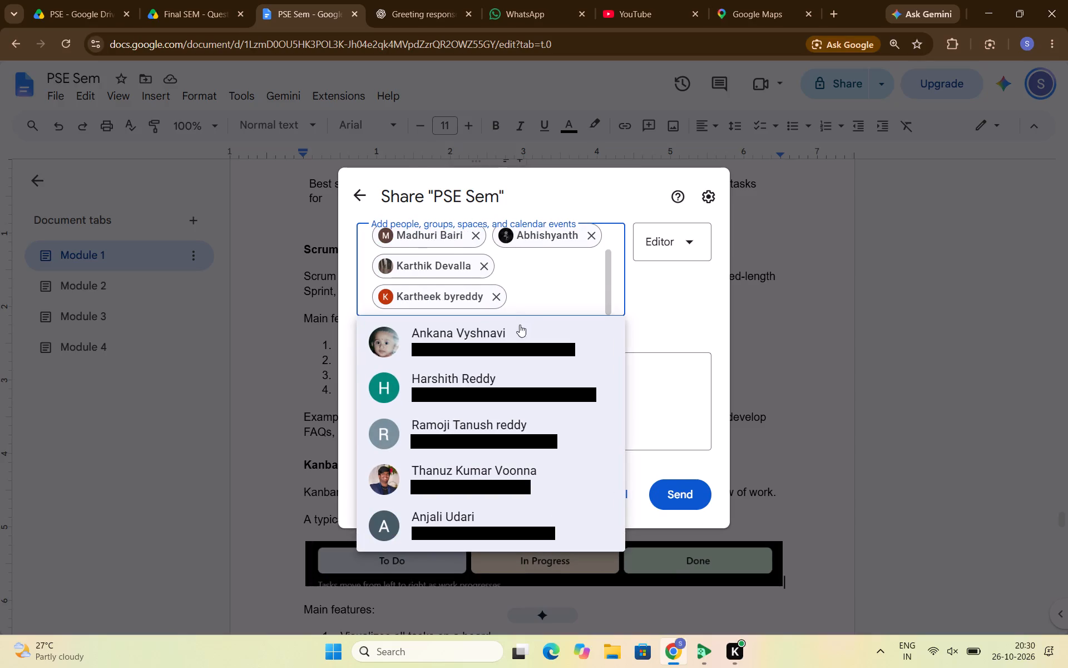
{"action": "left_click", "coordinate": [510, 335]}
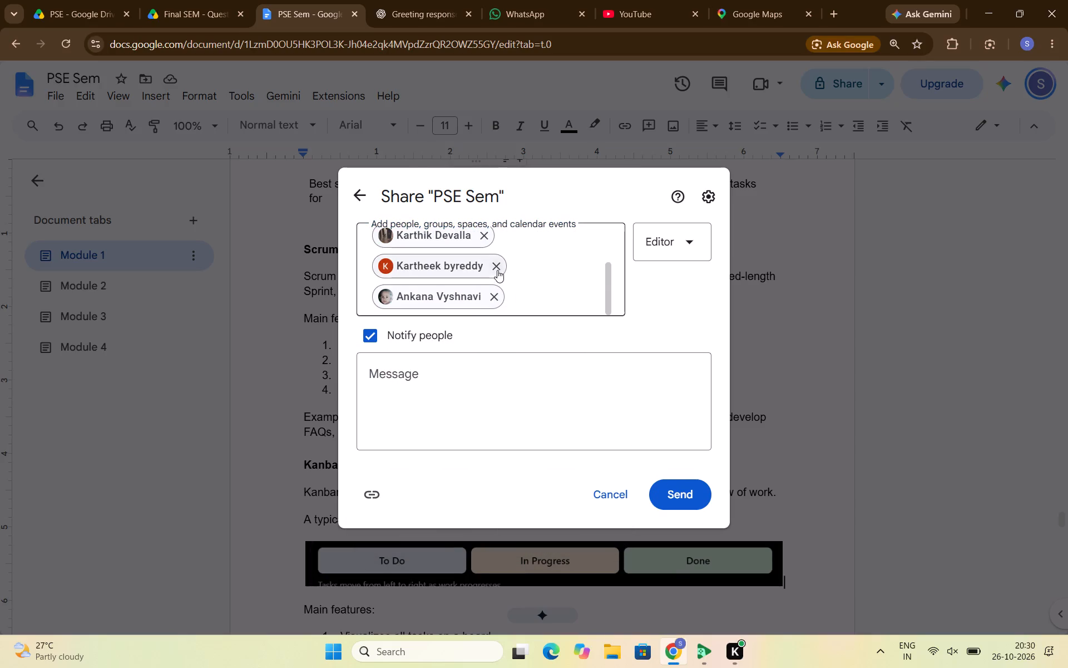
{"action": "left_click", "coordinate": [497, 269]}
Add the second suggested contact in the list to the sharing recipients and continue choosing people.
{"action": "left_click", "coordinate": [535, 296]}
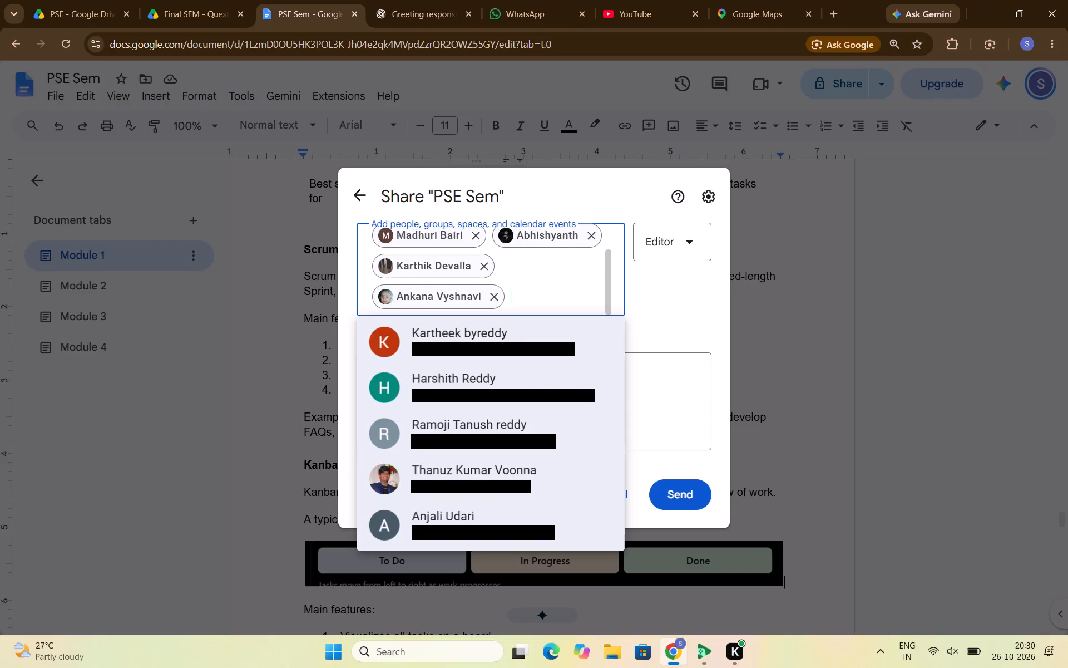
{"action": "left_click", "coordinate": [512, 378]}
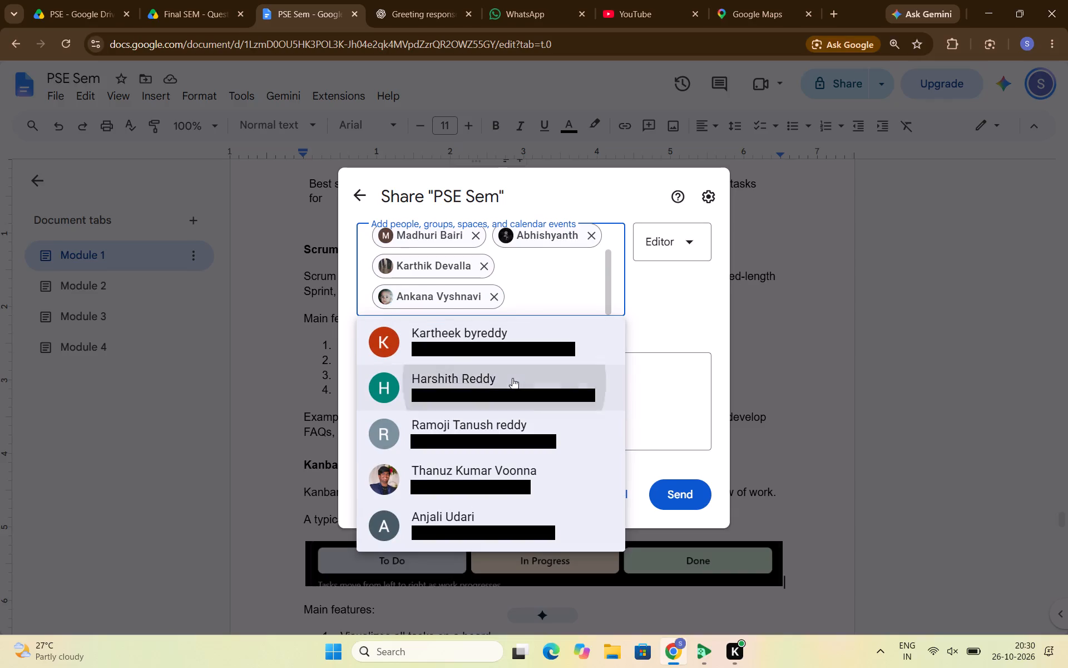
{"action": "left_click", "coordinate": [536, 288]}
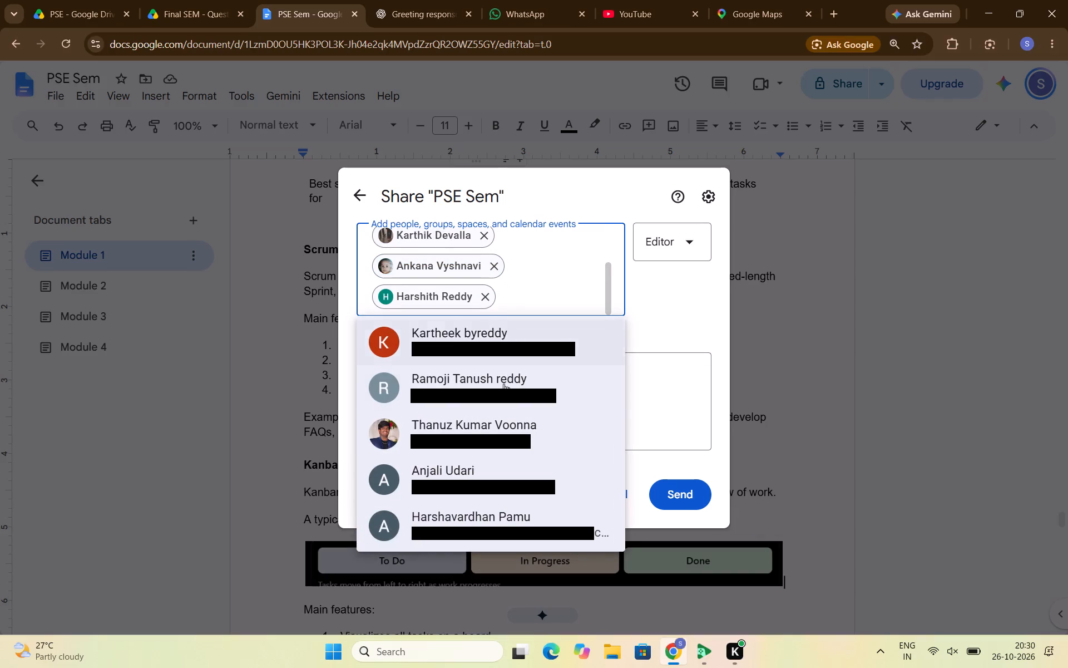
Add seven more sharing recipients: the second suggested contact six times in a row, and the fourth suggestion, which has a photo.
{"action": "left_click", "coordinate": [503, 384]}
{"action": "left_click", "coordinate": [548, 309]}
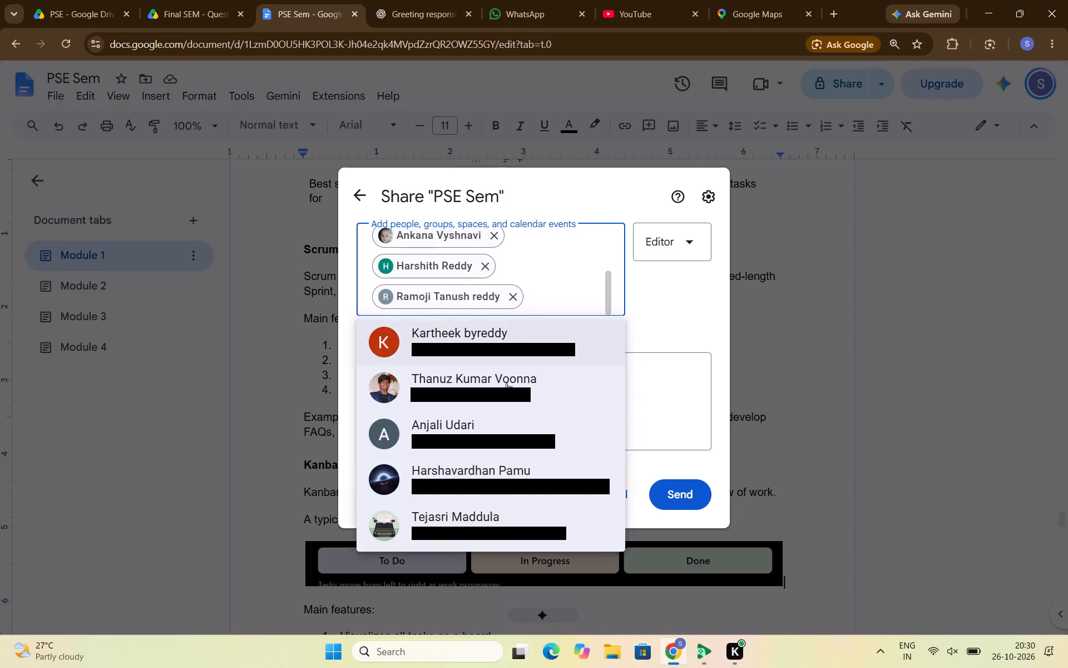
{"action": "left_click", "coordinate": [504, 387]}
{"action": "left_click", "coordinate": [543, 297]}
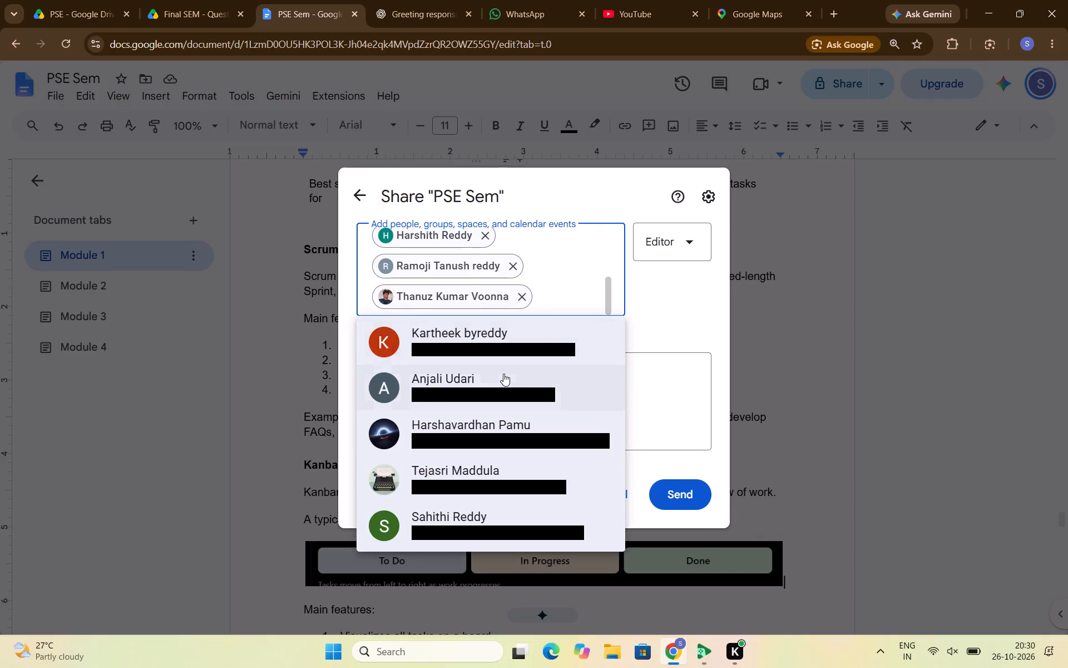
{"action": "left_click", "coordinate": [498, 380]}
{"action": "left_click", "coordinate": [530, 297]}
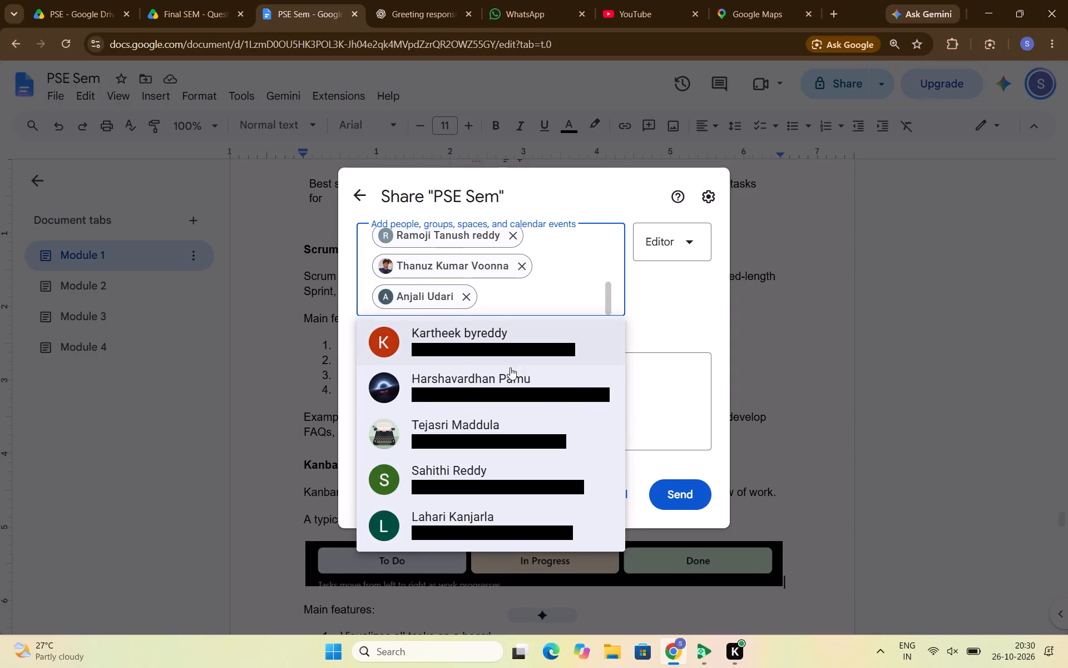
{"action": "left_click", "coordinate": [508, 379]}
{"action": "left_click", "coordinate": [543, 289]}
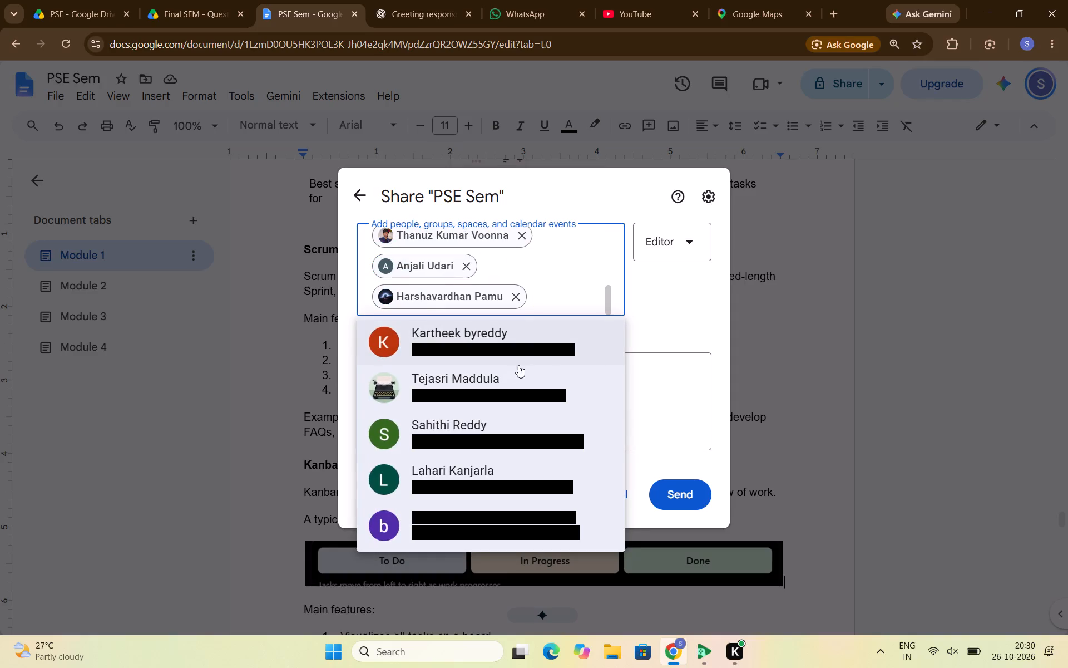
{"action": "left_click", "coordinate": [507, 379]}
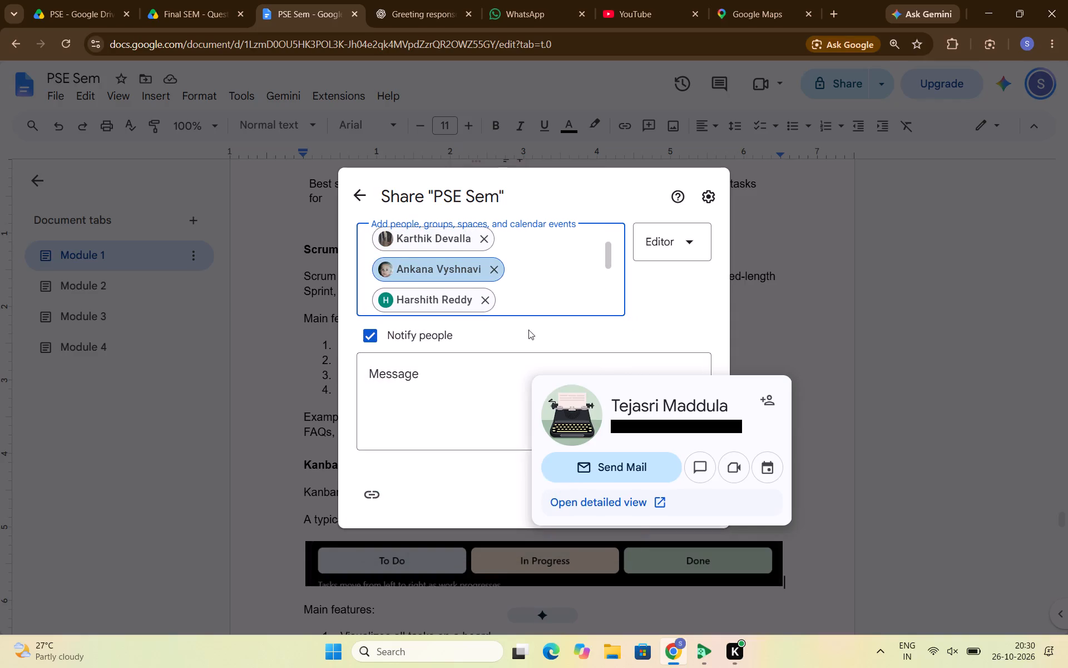
{"action": "left_click", "coordinate": [546, 302]}
{"action": "left_click", "coordinate": [500, 404]}
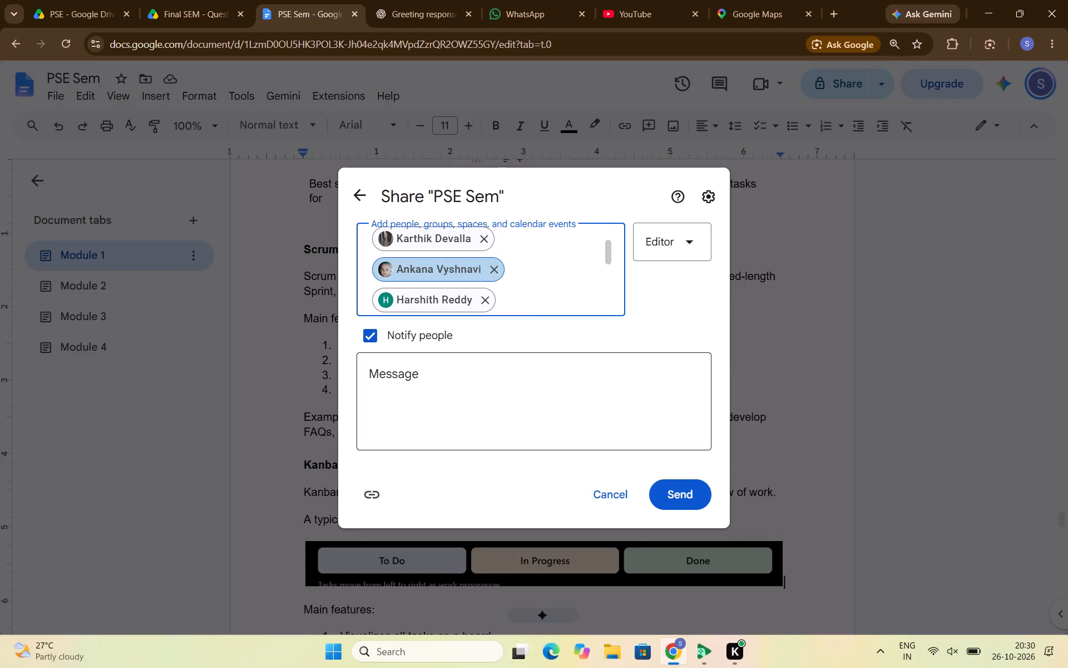
{"action": "left_click", "coordinate": [549, 284]}
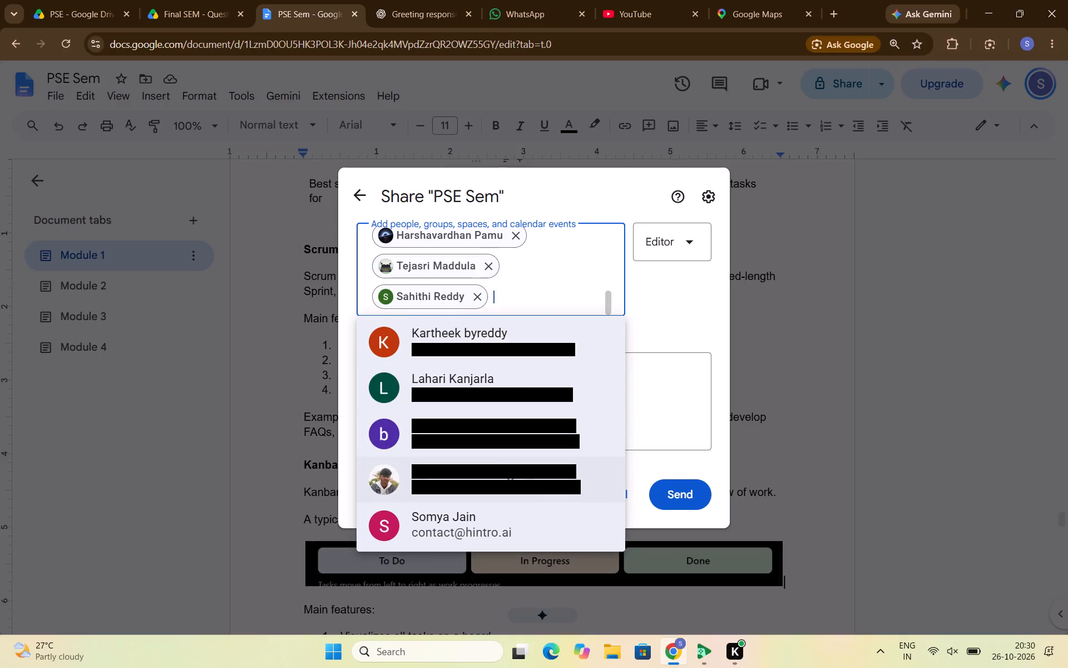
{"action": "left_click", "coordinate": [508, 467]}
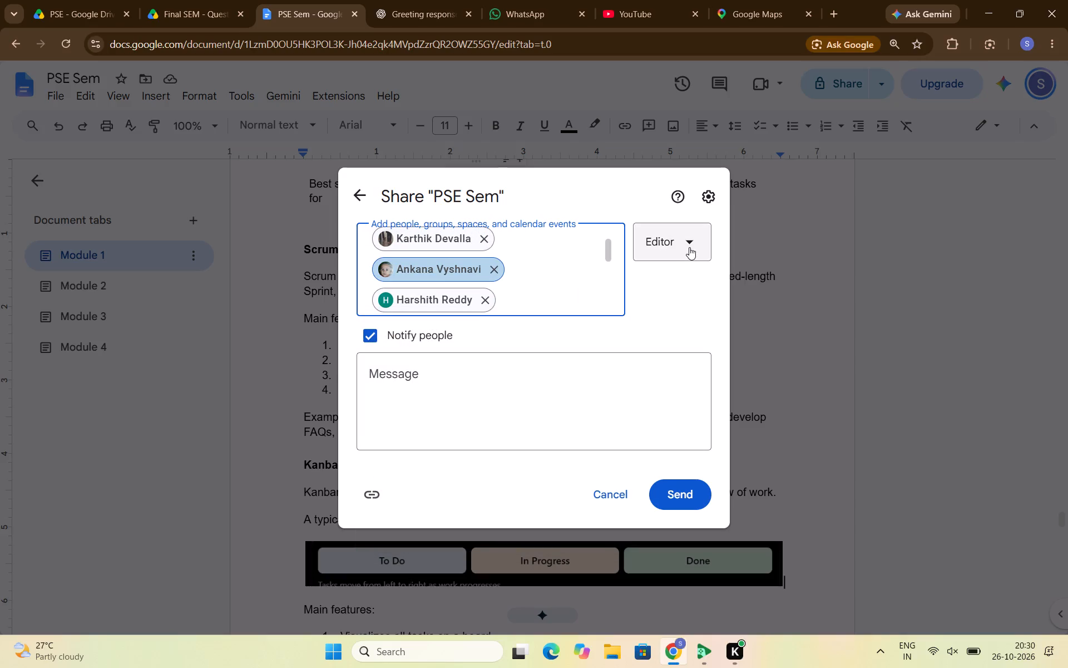
Set the recipients' role to Viewer and send the PSE Sem sharing invitation.
{"action": "left_click", "coordinate": [689, 247]}
{"action": "left_click", "coordinate": [641, 287]}
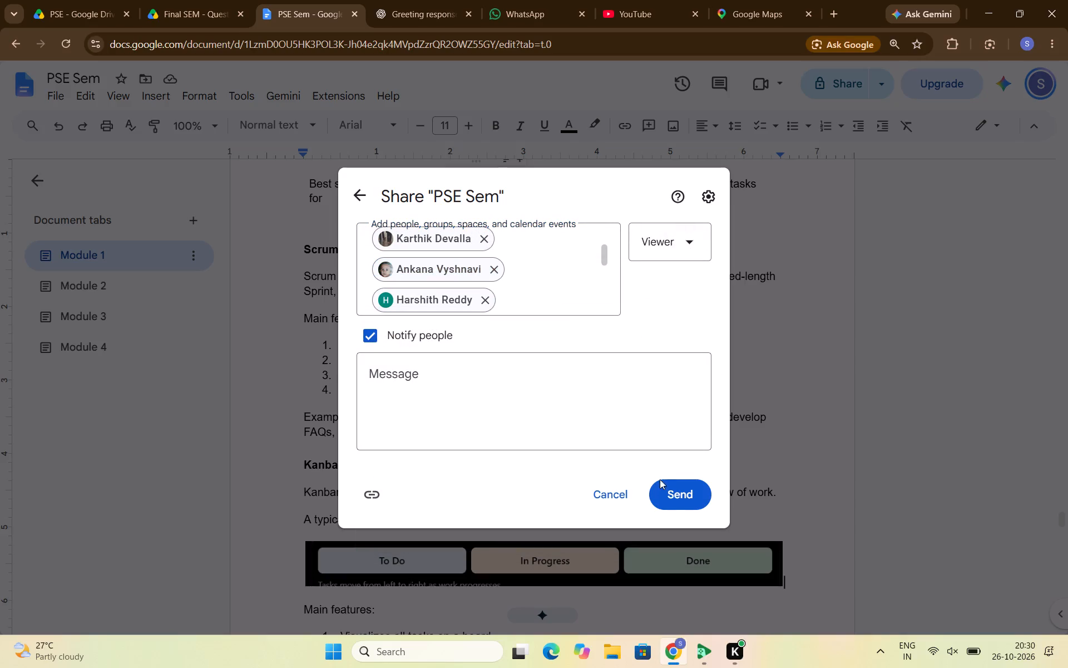
{"action": "left_click", "coordinate": [672, 496]}
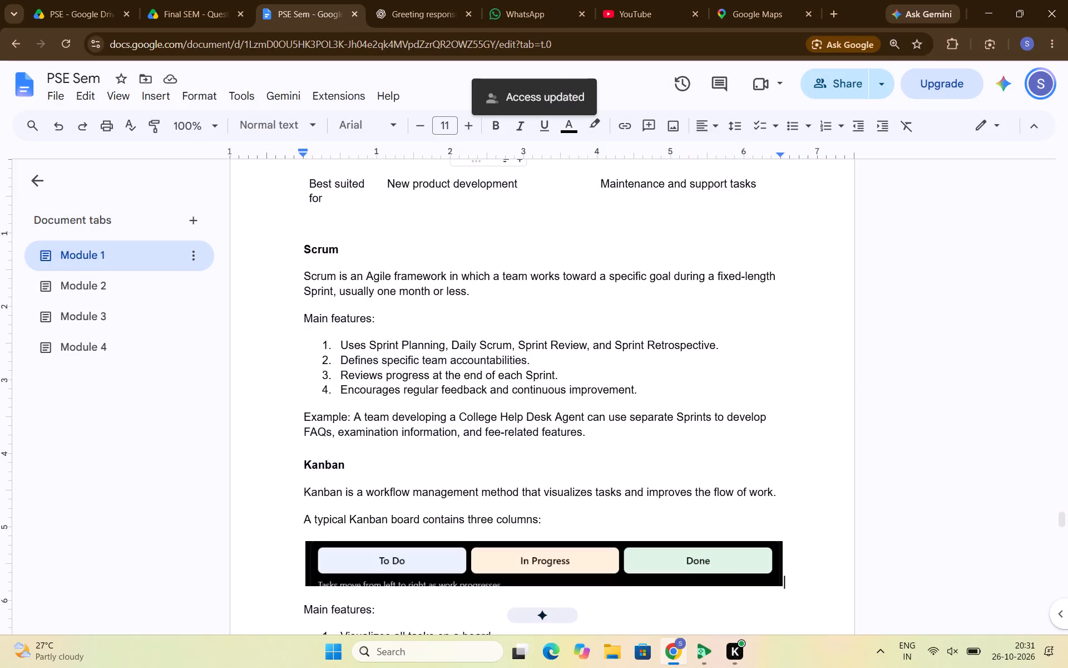
Reopen the sharing settings of PSE Sem.
{"action": "left_click", "coordinate": [838, 78]}
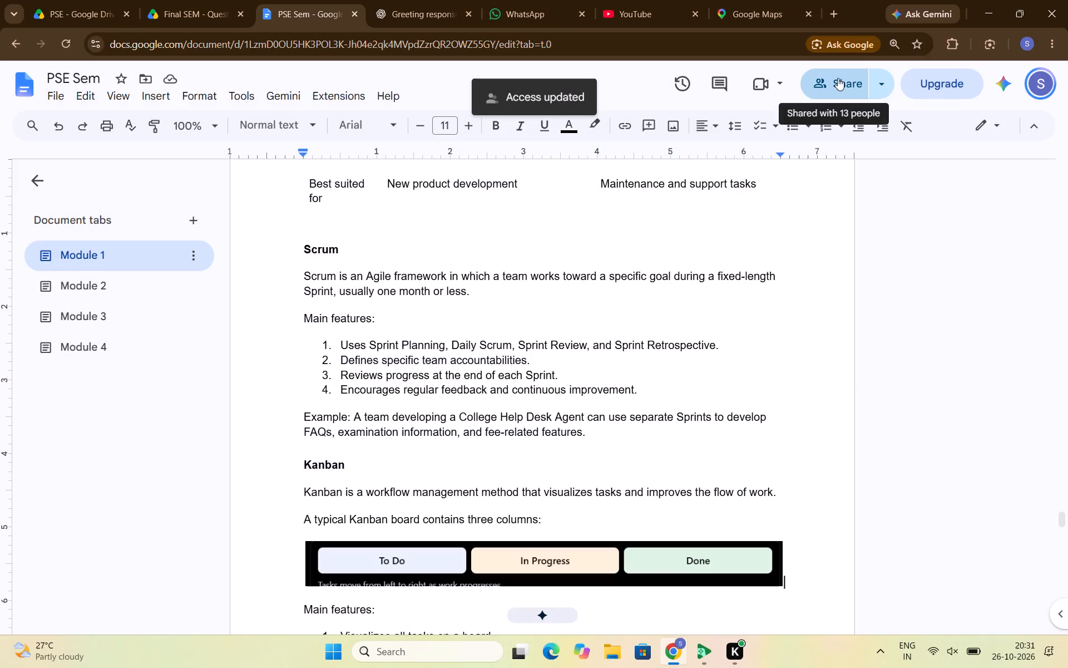
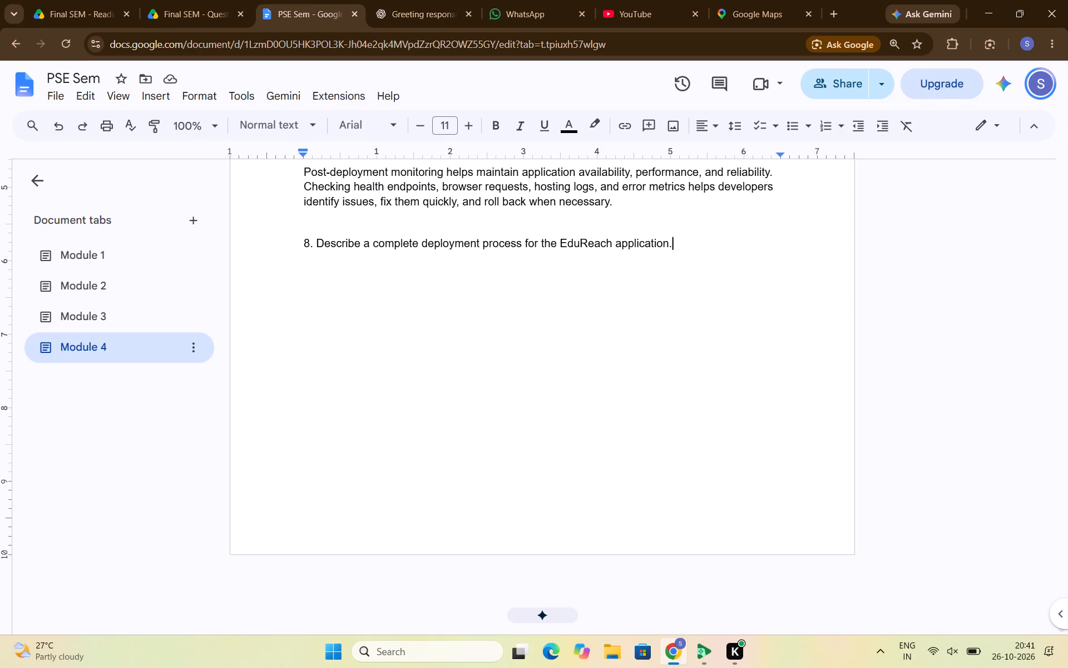
{"action": "key", "text": "Return"}
{"action": "key", "text": "ctrl+v"}
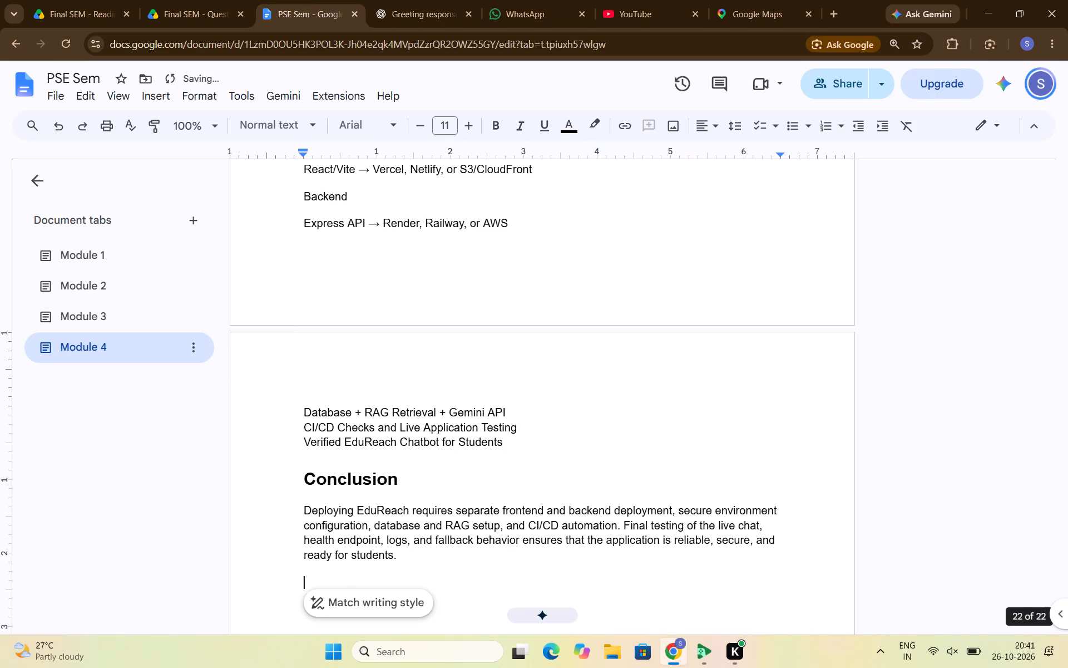
Set all text in the Module 4 tab to font size 11.
{"action": "key", "text": "ctrl+a"}
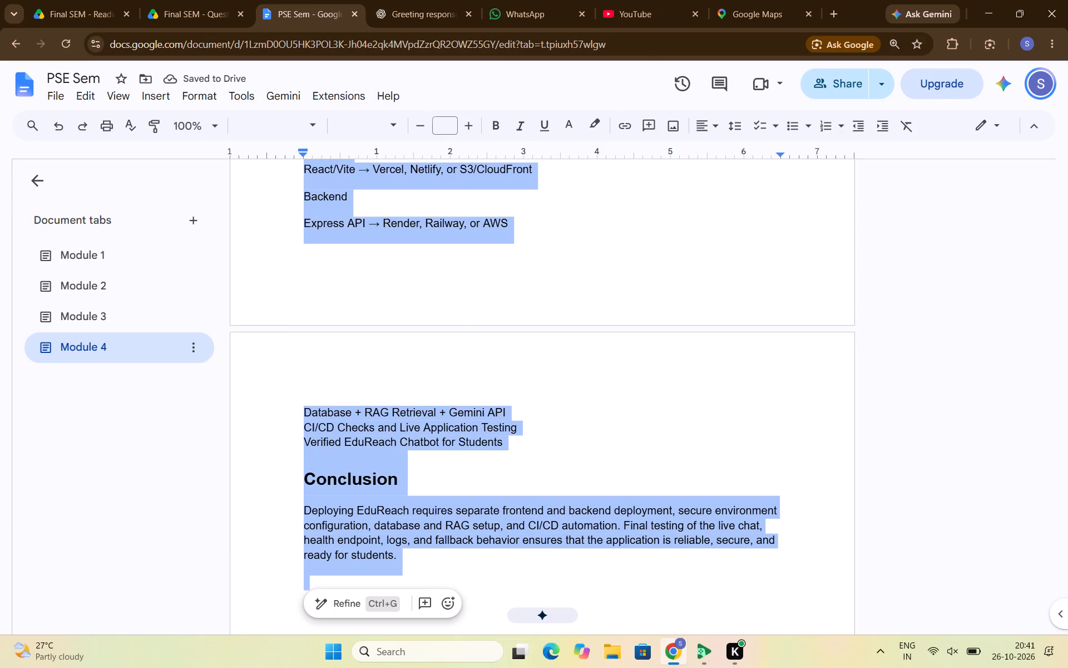
{"action": "left_click", "coordinate": [441, 124]}
{"action": "left_click", "coordinate": [445, 222]}
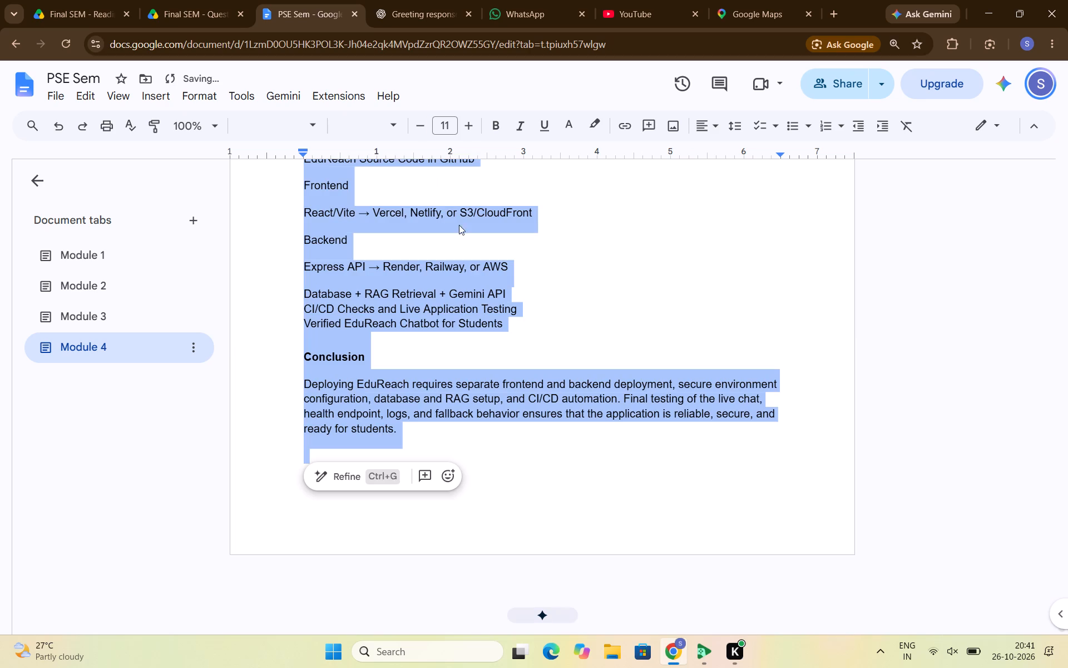
{"action": "left_click", "coordinate": [679, 281]}
Bold the LAQ heading and question 1 on frontend-backend integration using REST APIs in the Module 4 tab.
{"action": "scroll", "coordinate": [604, 289], "scroll_direction": "up", "scroll_amount": 17}
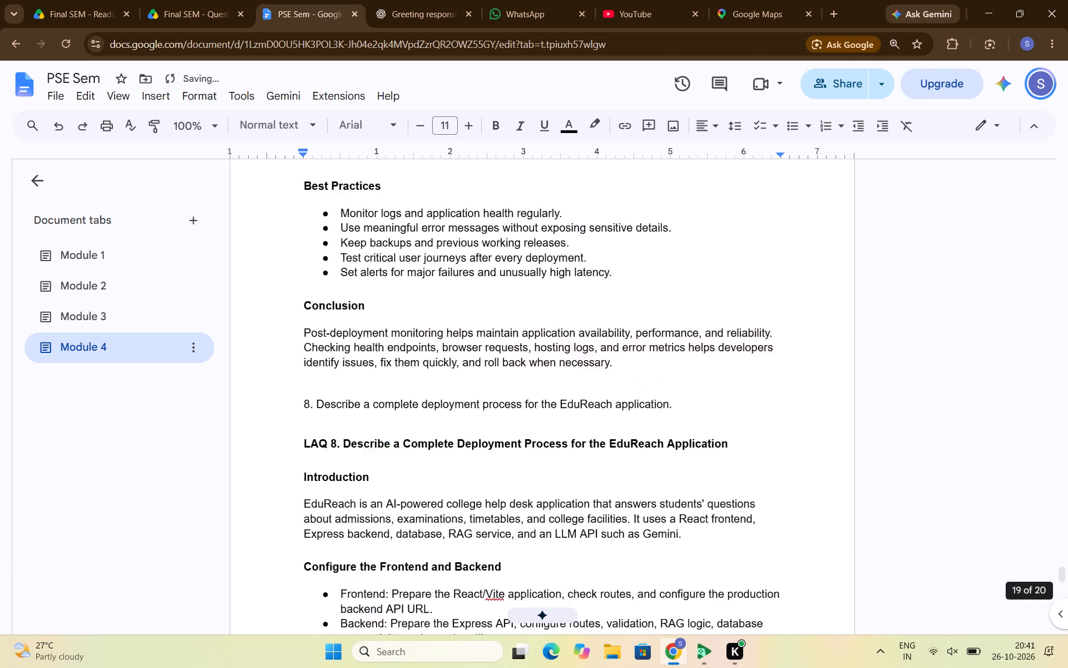
{"action": "scroll", "coordinate": [604, 289], "scroll_direction": "up", "scroll_amount": 15}
{"action": "scroll", "coordinate": [604, 289], "scroll_direction": "up", "scroll_amount": 11}
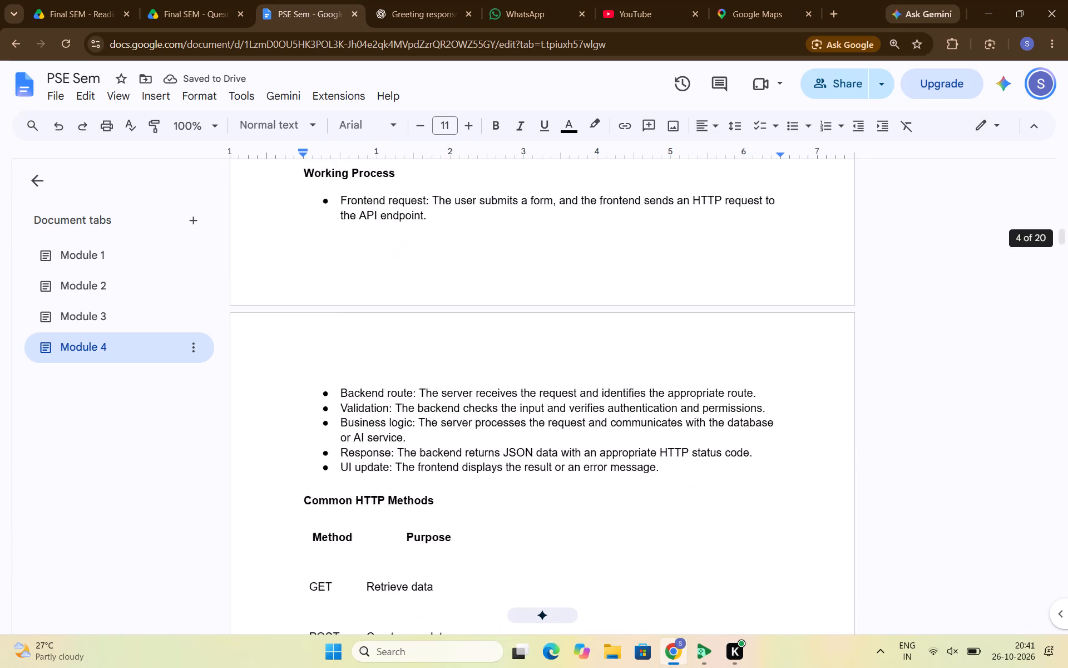
{"action": "scroll", "coordinate": [604, 289], "scroll_direction": "up", "scroll_amount": 3}
{"action": "scroll", "coordinate": [604, 289], "scroll_direction": "down", "scroll_amount": 9}
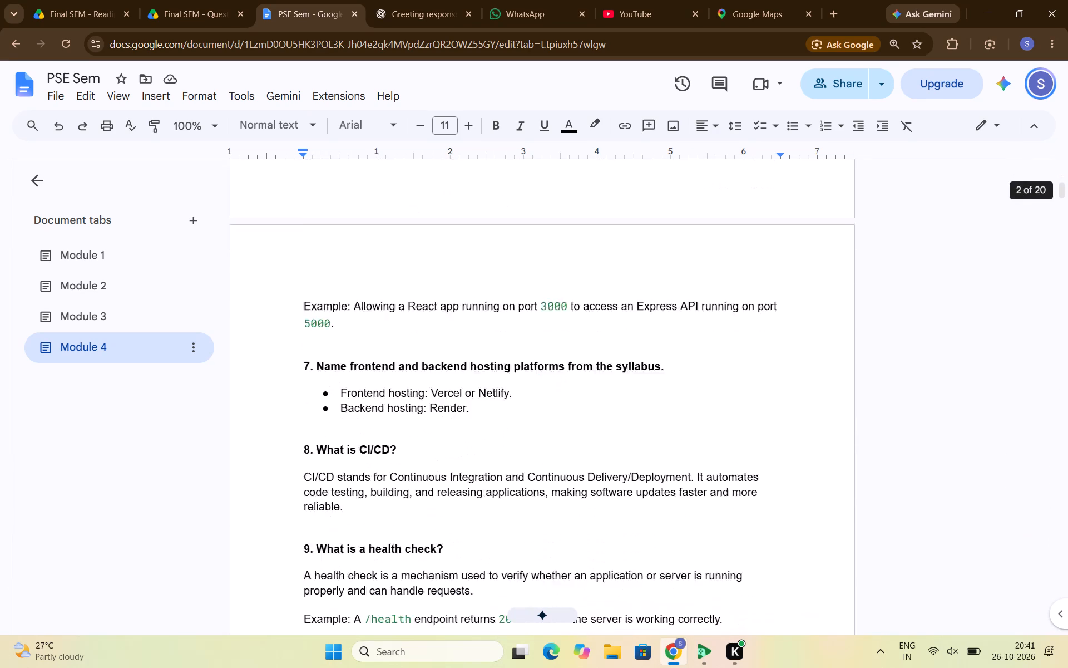
{"action": "scroll", "coordinate": [604, 289], "scroll_direction": "down", "scroll_amount": 1}
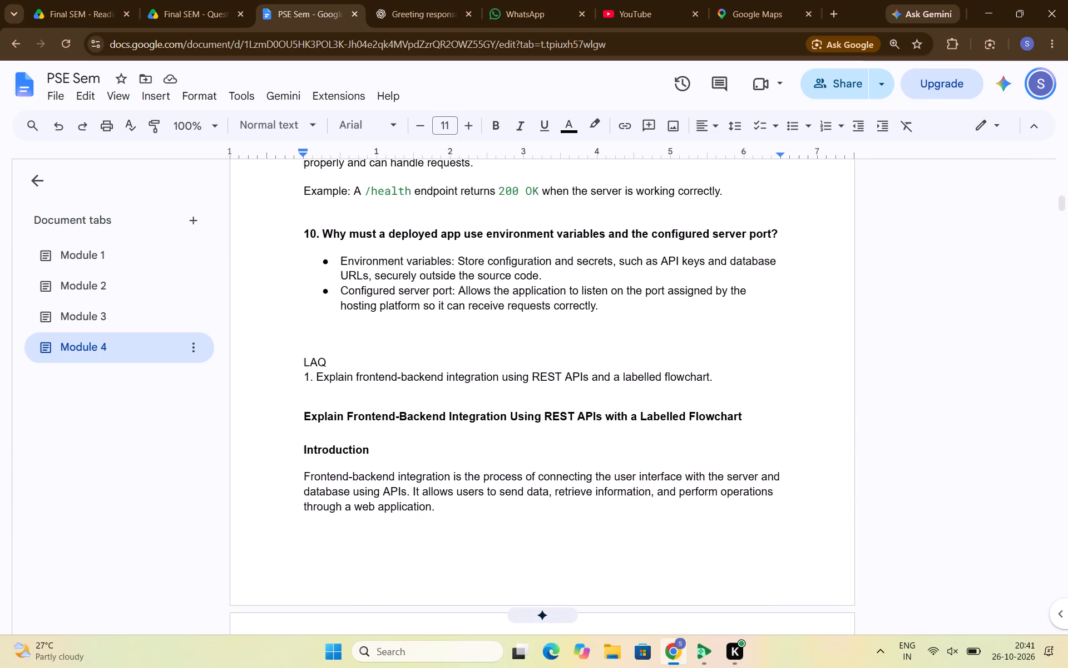
{"action": "left_click_drag", "start_coordinate": [296, 360], "coordinate": [724, 372]}
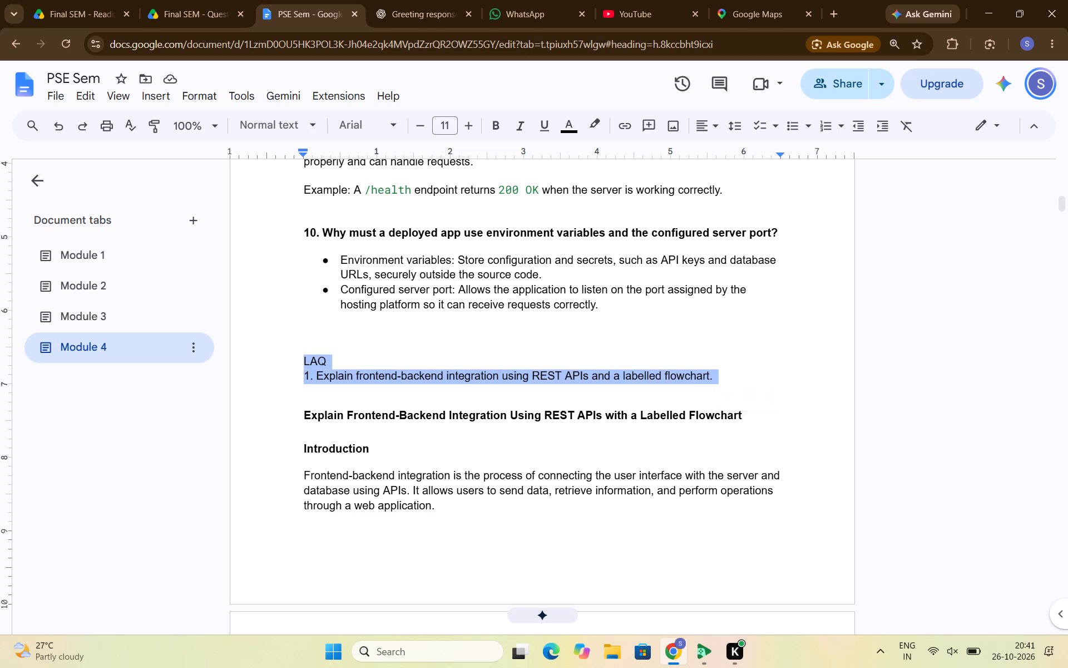
{"action": "key", "text": "ctrl+b"}
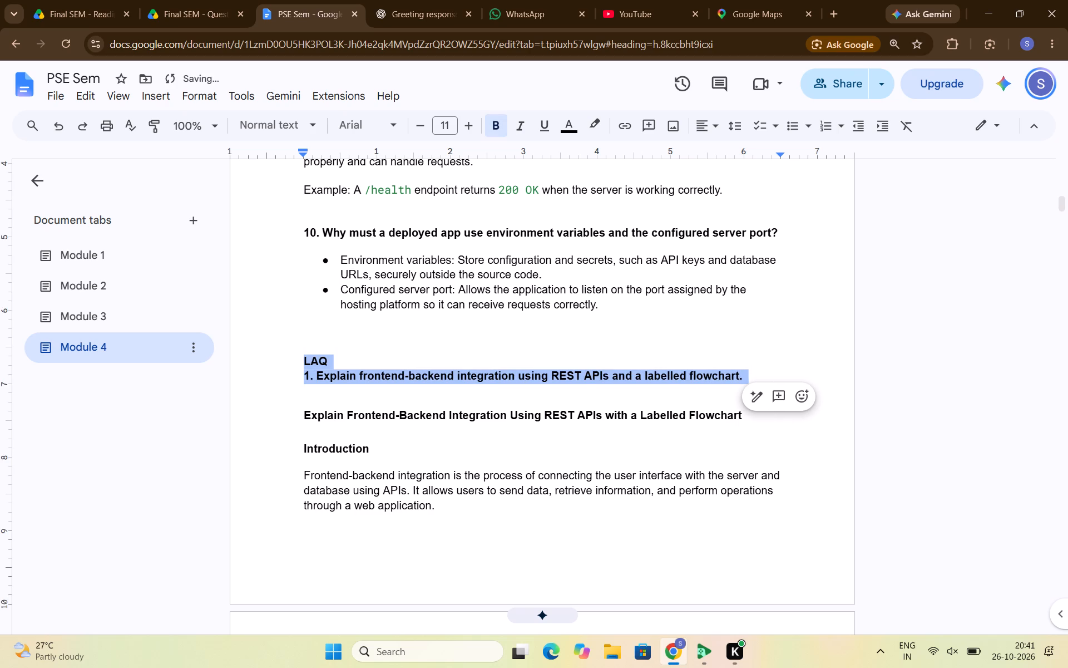
Delete the repeated answer title and the Introduction heading below LAQ question 1.
{"action": "left_click_drag", "start_coordinate": [295, 419], "coordinate": [385, 443]}
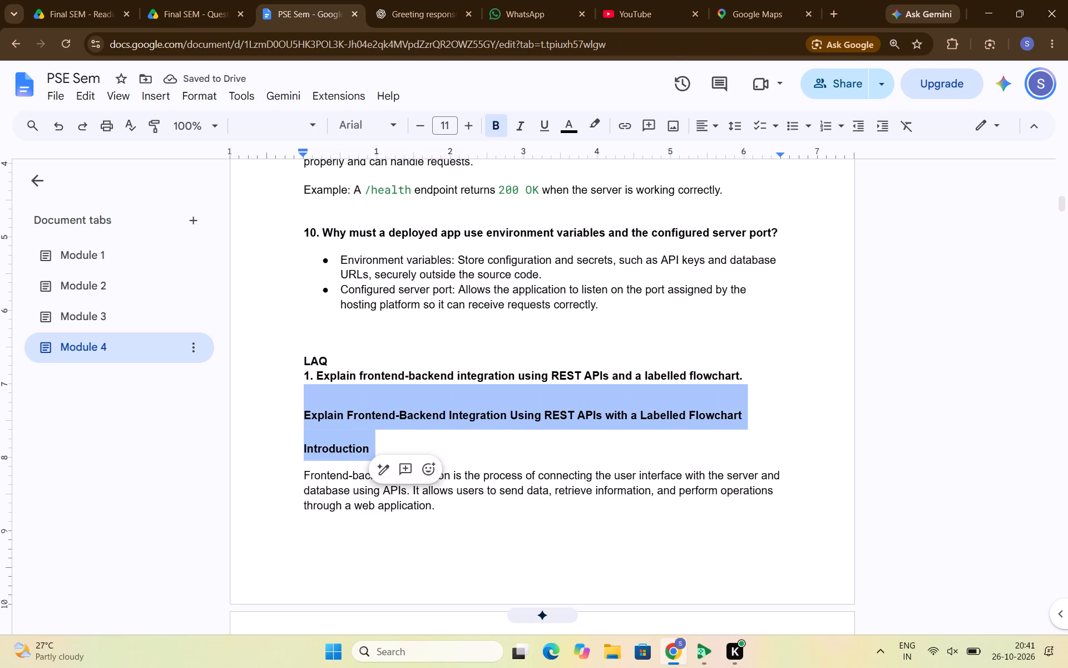
{"action": "key", "text": "BackSpace"}
Delete the repeated LAQ 2 title and Introduction heading, and bold question 2 on authentication, authorization, and CORS.
{"action": "scroll", "coordinate": [385, 443], "scroll_direction": "down", "scroll_amount": 5}
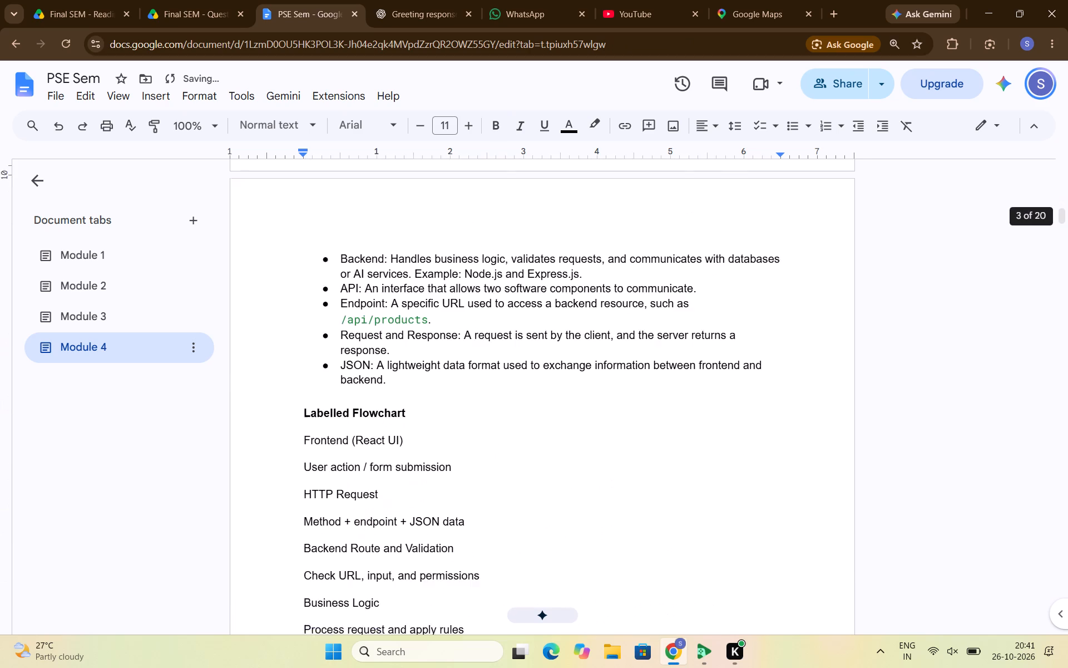
{"action": "scroll", "coordinate": [385, 443], "scroll_direction": "down", "scroll_amount": 6}
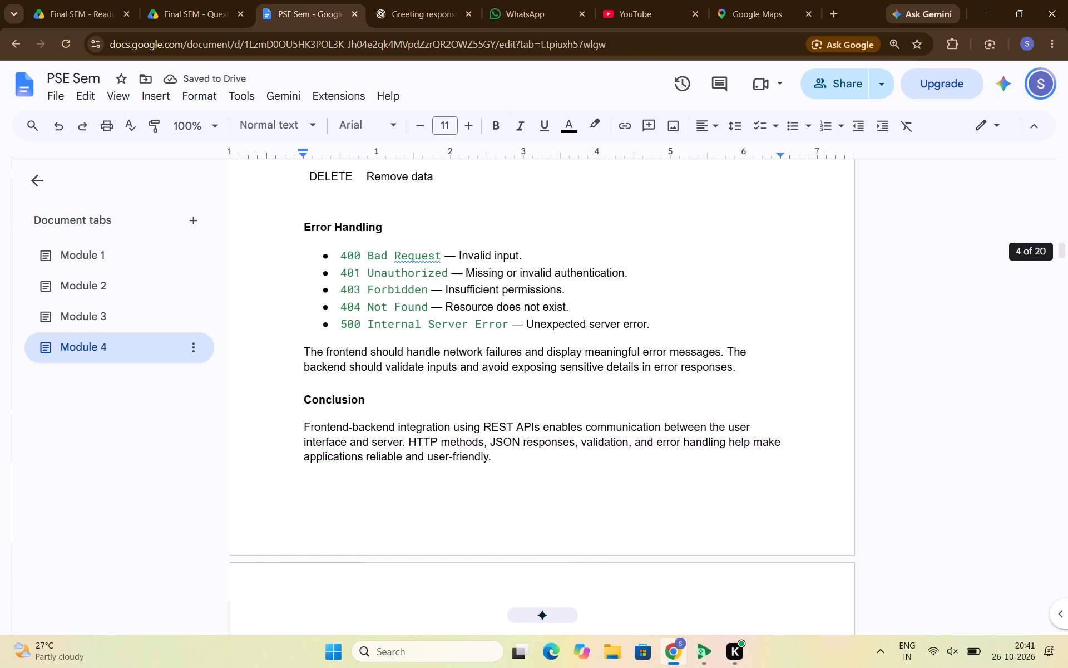
{"action": "scroll", "coordinate": [385, 443], "scroll_direction": "down", "scroll_amount": 1}
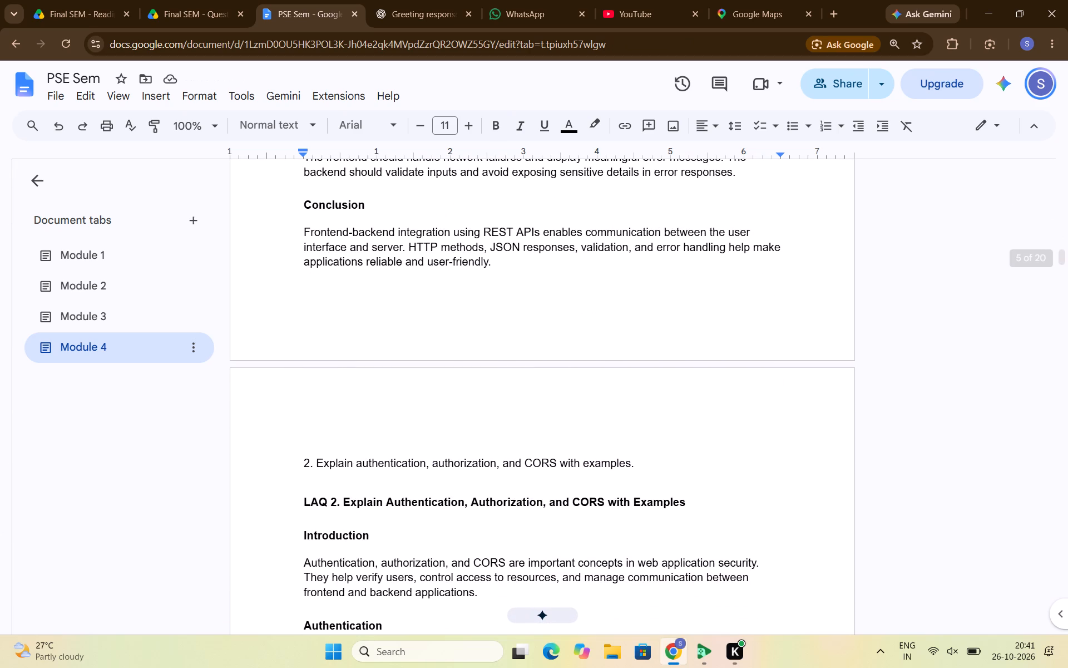
{"action": "left_click_drag", "start_coordinate": [299, 493], "coordinate": [389, 537]}
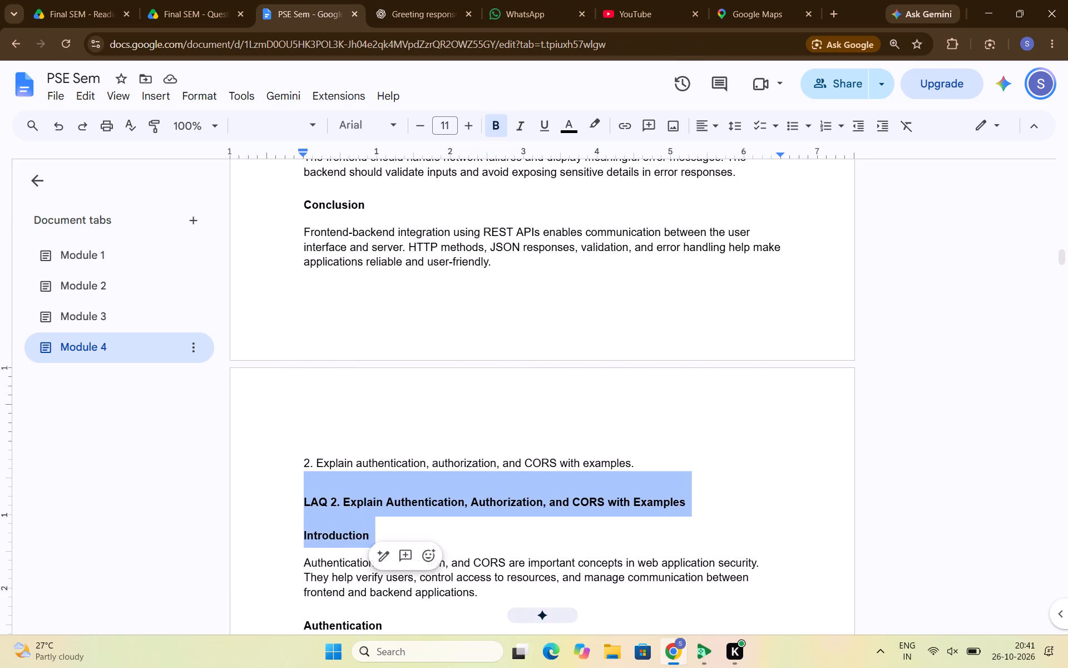
{"action": "key", "text": "BackSpace"}
{"action": "triple_click", "coordinate": [469, 463]}
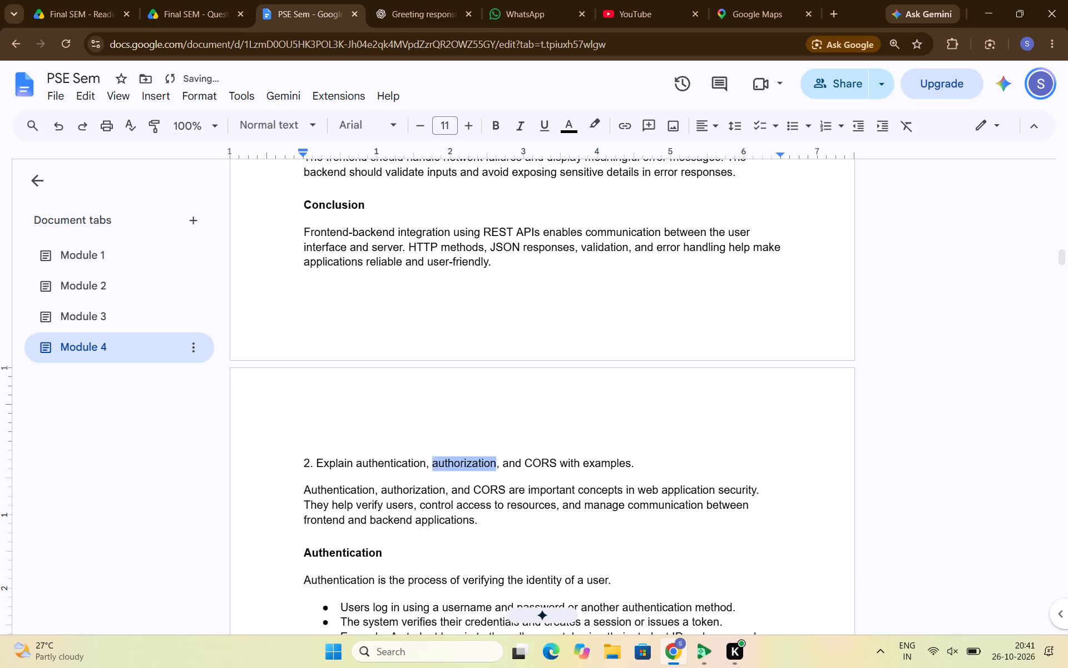
{"action": "key", "text": "ctrl+b"}
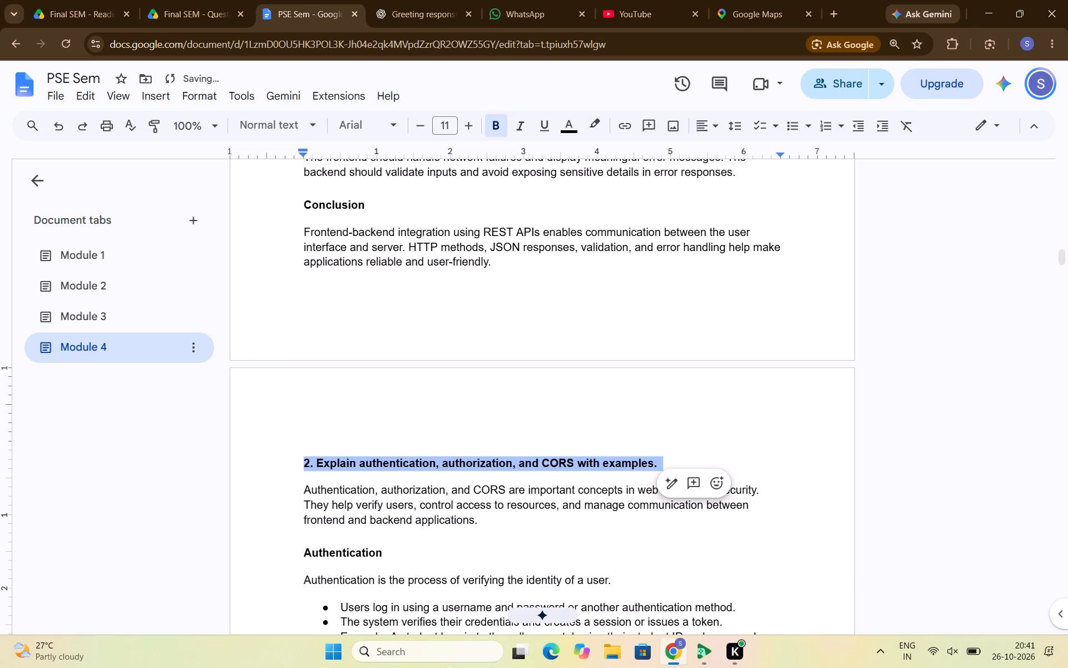
{"action": "left_click", "coordinate": [499, 434]}
Bold question 3 on frontend deployment using Vercel or Netlify, and delete the repeated LAQ 3 title and Introduction heading below it.
{"action": "scroll", "coordinate": [499, 434], "scroll_direction": "down", "scroll_amount": 8}
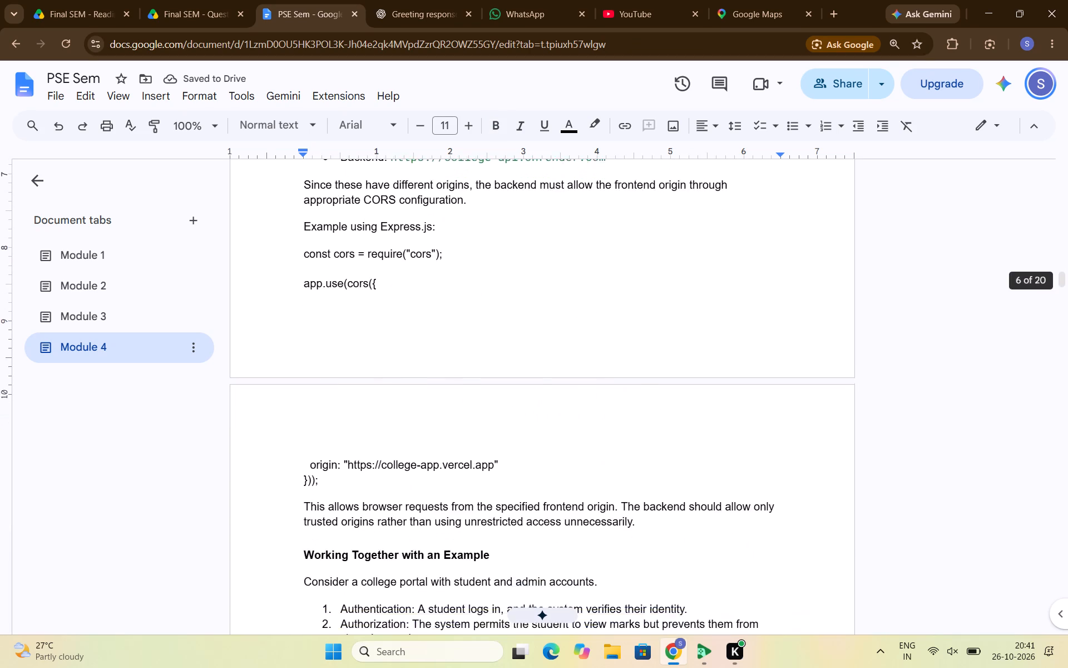
{"action": "scroll", "coordinate": [499, 434], "scroll_direction": "down", "scroll_amount": 2}
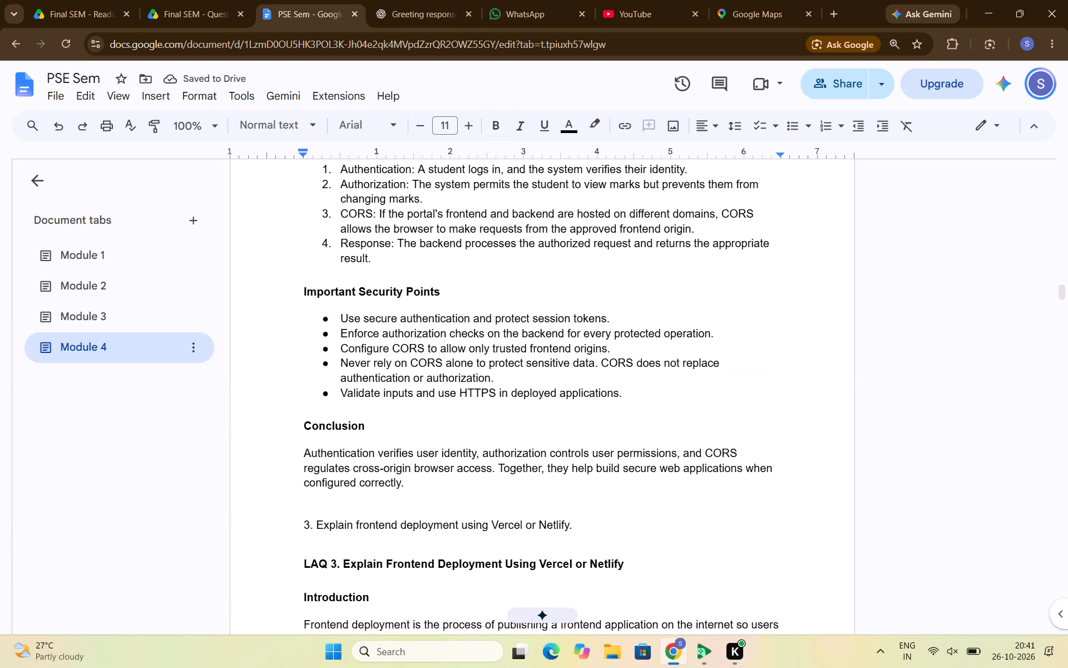
{"action": "triple_click", "coordinate": [343, 523]}
{"action": "key", "text": "ctrl+b"}
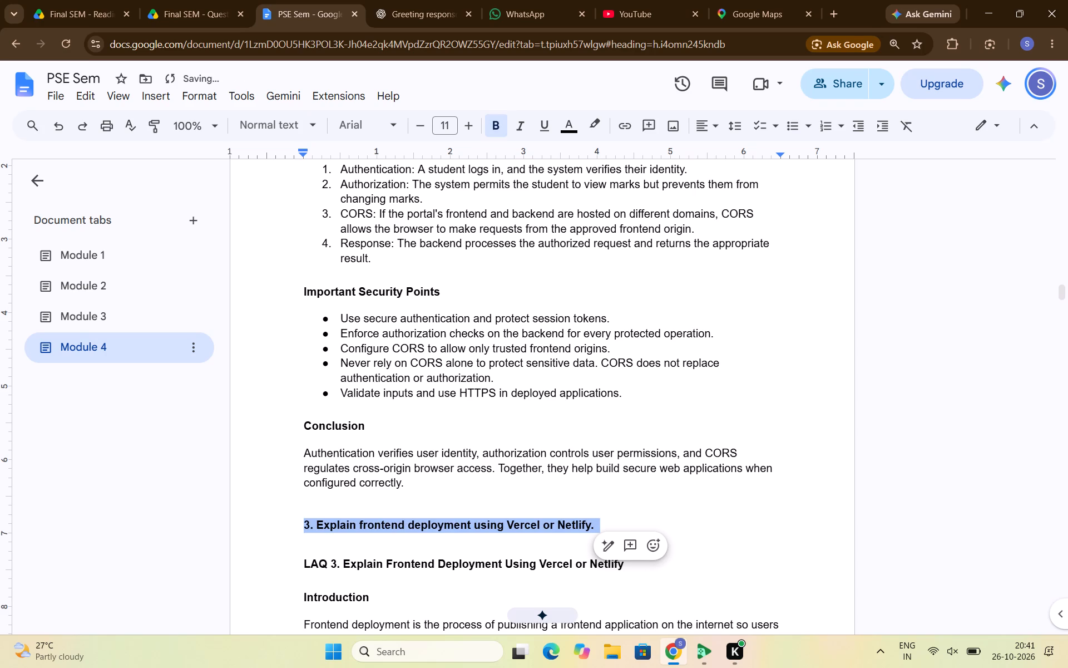
{"action": "left_click_drag", "start_coordinate": [295, 552], "coordinate": [382, 595]}
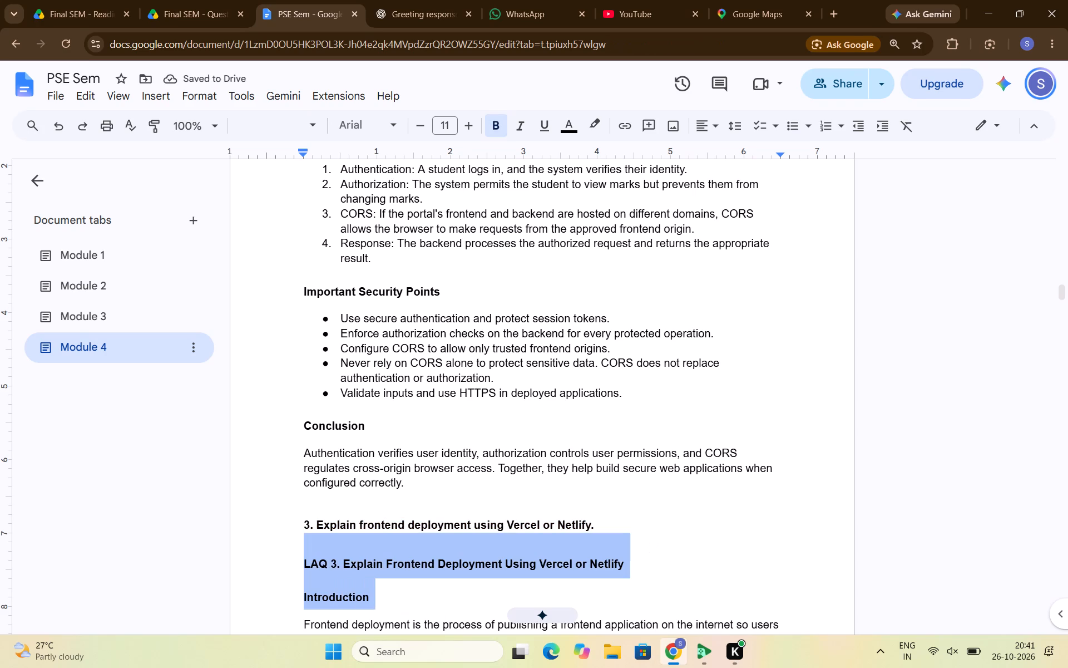
{"action": "key", "text": "BackSpace"}
Delete the repeated LAQ 4 title and Introduction heading, and bold question 4 on static frontend deployment using AWS S3 and CloudFront.
{"action": "scroll", "coordinate": [382, 595], "scroll_direction": "down", "scroll_amount": 9}
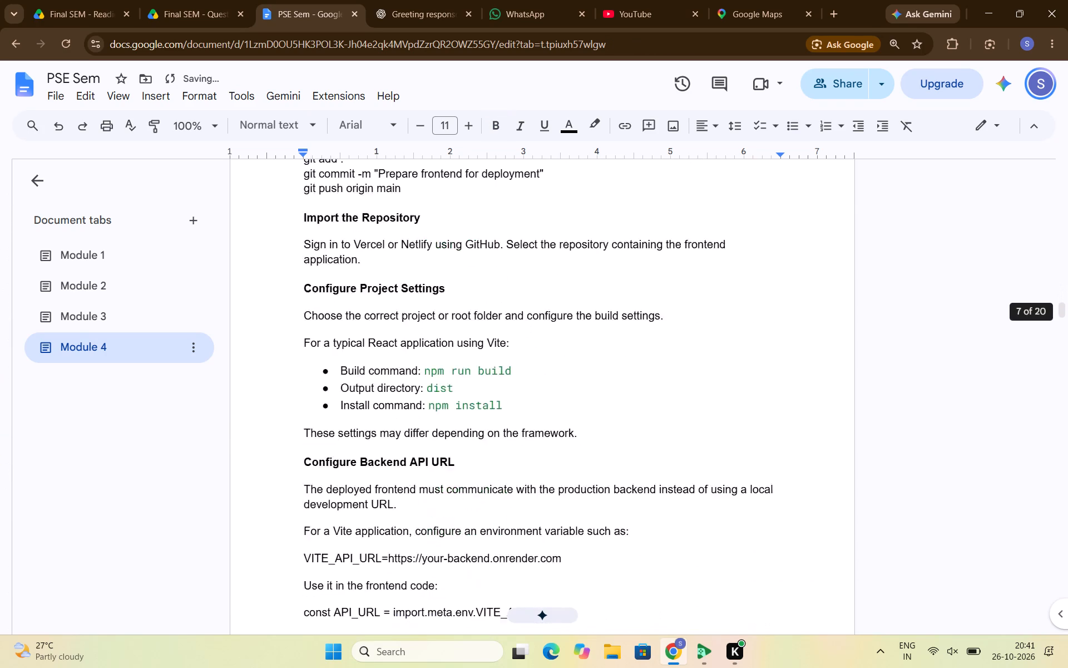
{"action": "scroll", "coordinate": [382, 595], "scroll_direction": "down", "scroll_amount": 3}
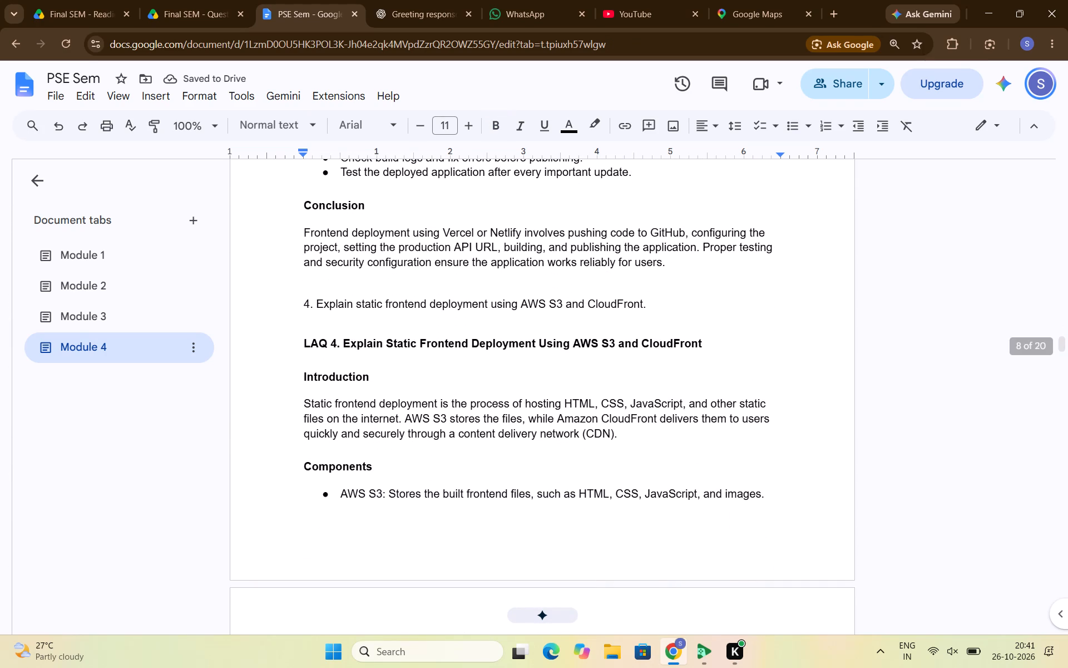
{"action": "left_click_drag", "start_coordinate": [297, 338], "coordinate": [382, 372]}
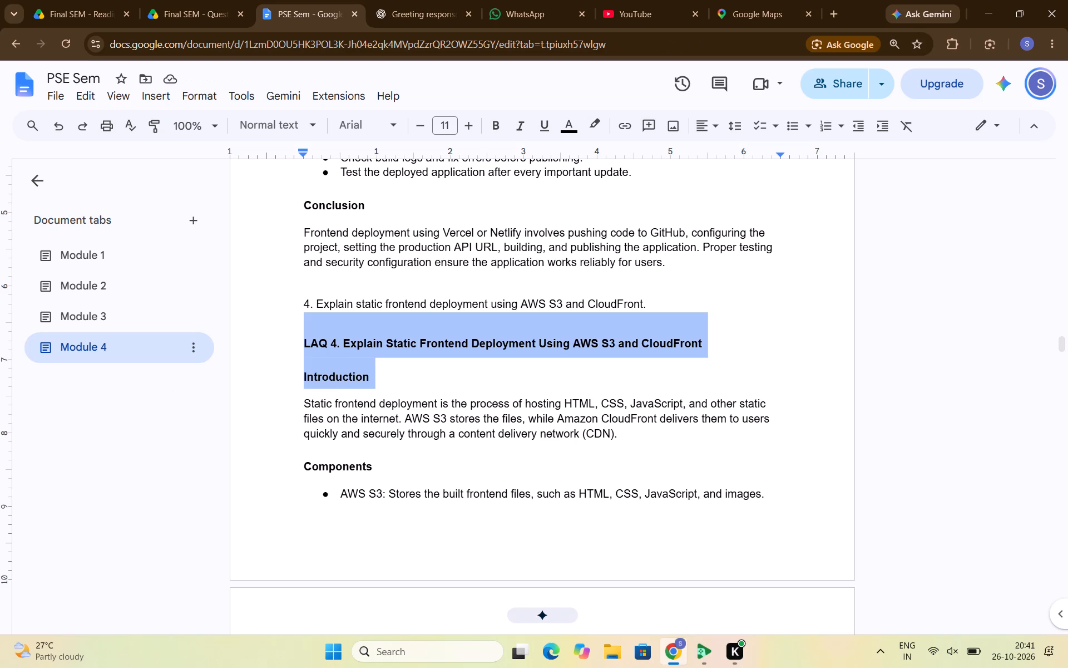
{"action": "left_click_drag", "start_coordinate": [382, 372], "coordinate": [389, 375]}
{"action": "key", "text": "BackSpace"}
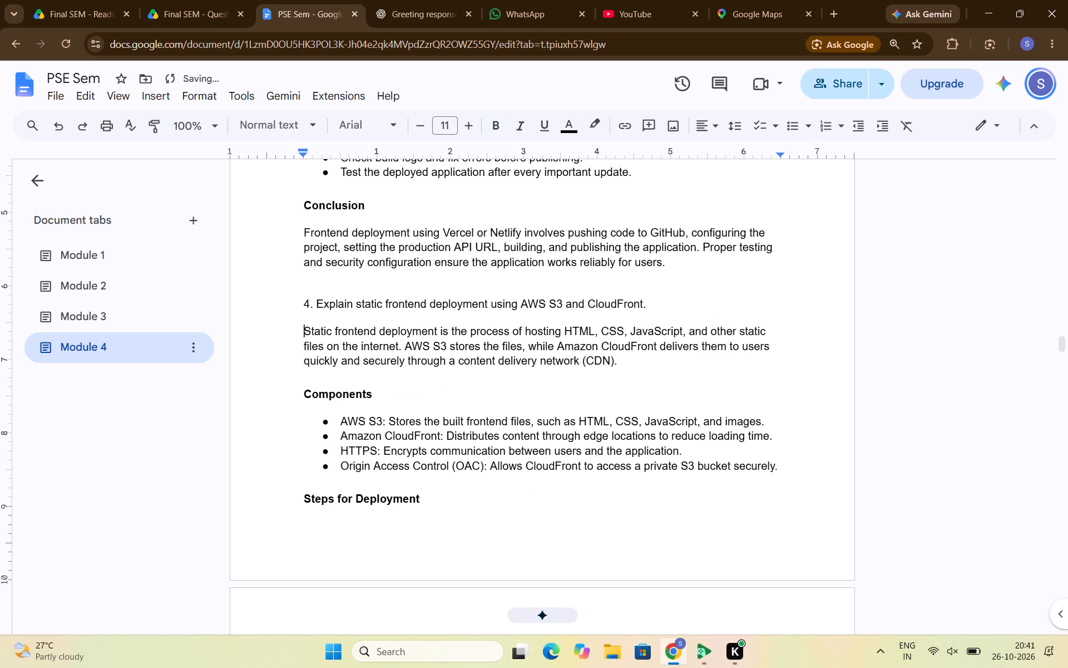
{"action": "triple_click", "coordinate": [472, 310]}
{"action": "key", "text": "ctrl+b"}
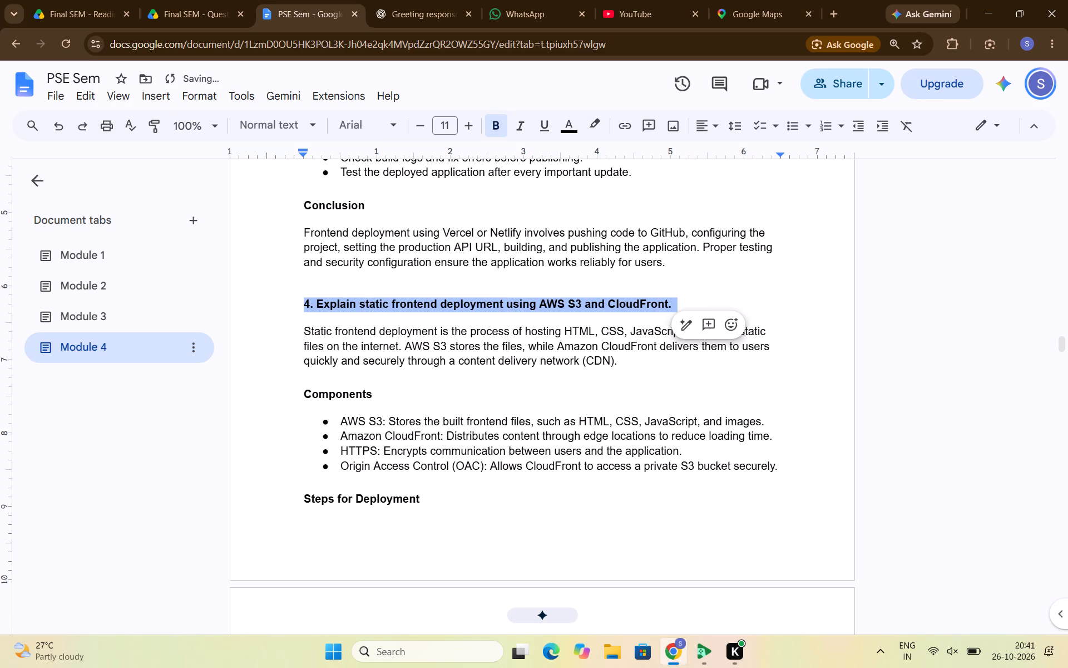
Bold question 5 on backend deployment using Render, Railway, or AWS, and delete the repeated LAQ 5 title and Introduction heading below it.
{"action": "scroll", "coordinate": [428, 441], "scroll_direction": "down", "scroll_amount": 8}
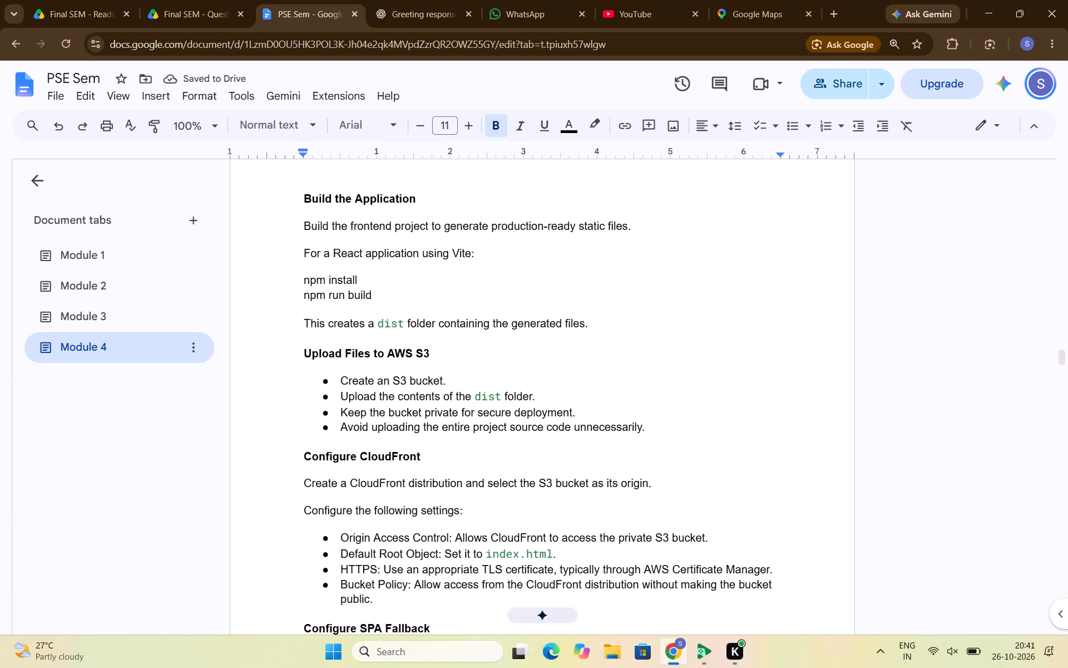
{"action": "scroll", "coordinate": [428, 441], "scroll_direction": "down", "scroll_amount": 5}
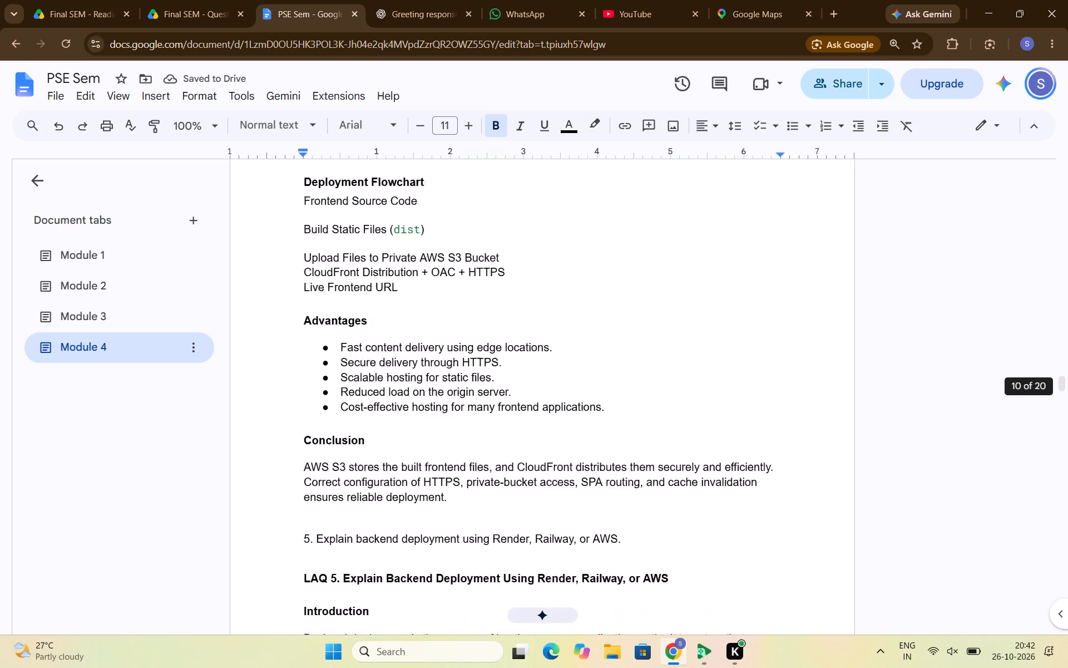
{"action": "scroll", "coordinate": [428, 441], "scroll_direction": "down", "scroll_amount": 1}
{"action": "triple_click", "coordinate": [447, 410]}
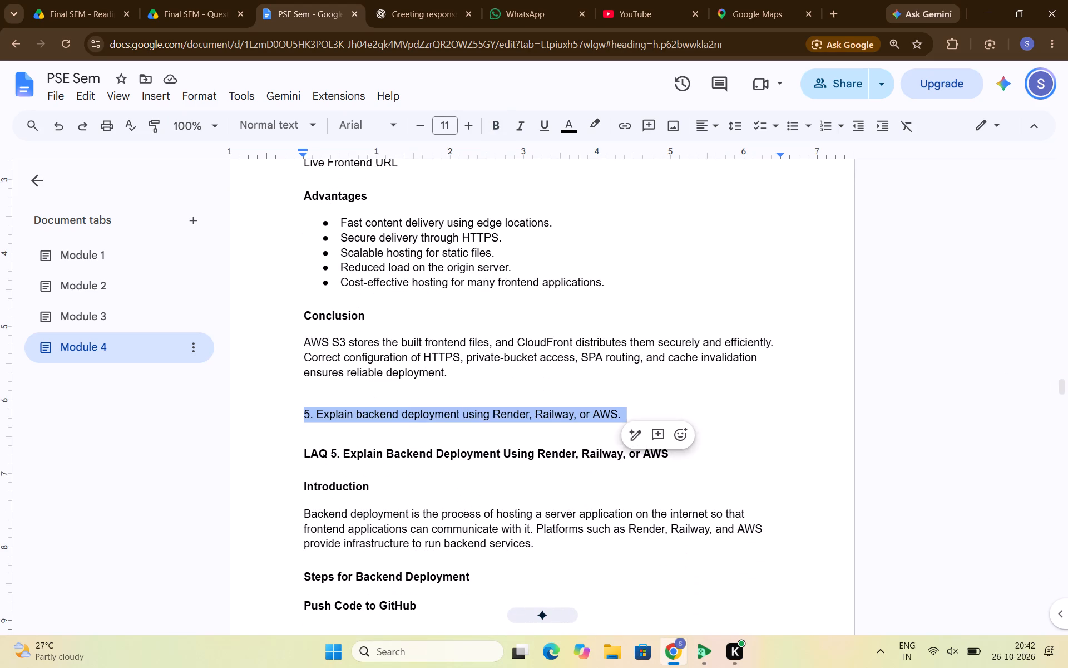
{"action": "key", "text": "ctrl+b"}
{"action": "left_click_drag", "start_coordinate": [297, 440], "coordinate": [387, 484]}
{"action": "key", "text": "BackSpace"}
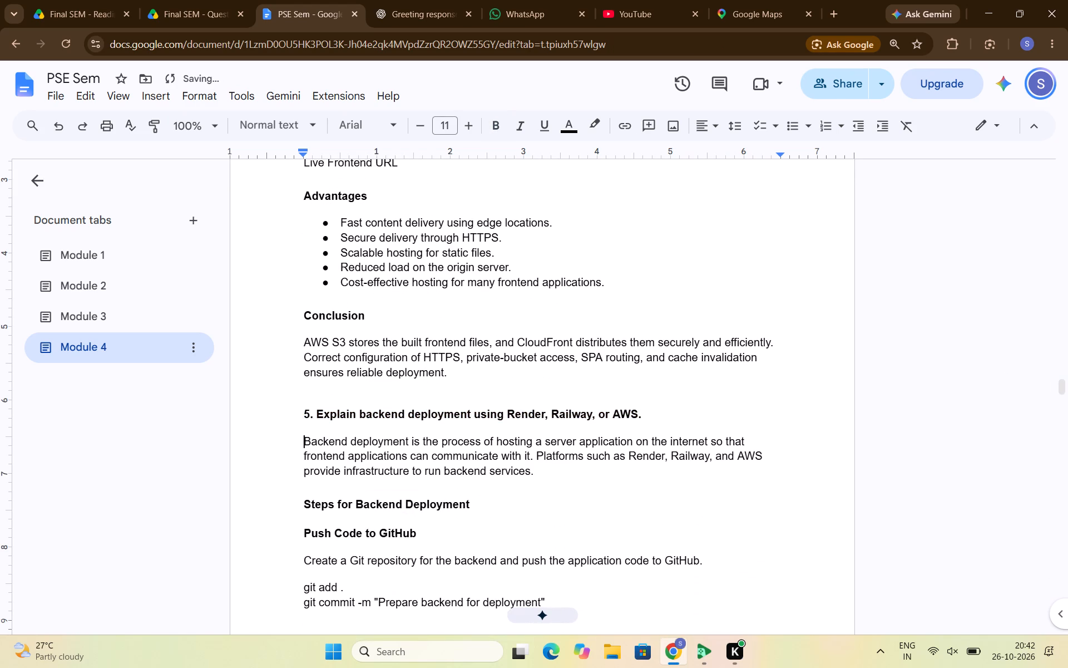
Bold question 6 on a CI/CD pipeline using GitHub Actions, and delete the repeated LAQ 6 title and Introduction heading below it.
{"action": "scroll", "coordinate": [380, 456], "scroll_direction": "down", "scroll_amount": 6}
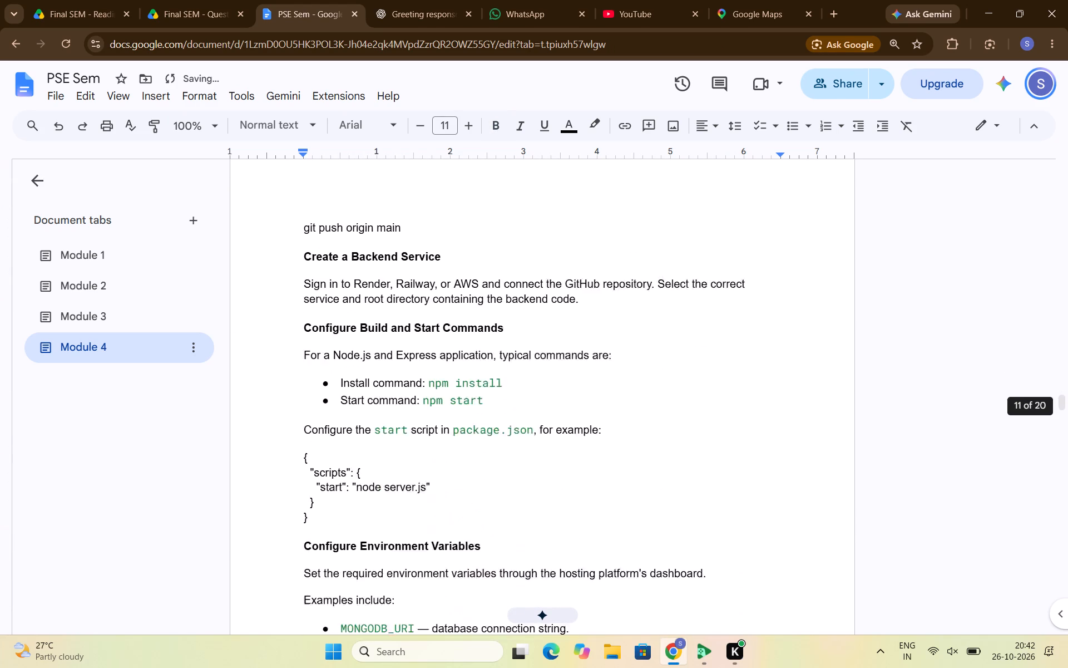
{"action": "scroll", "coordinate": [380, 456], "scroll_direction": "down", "scroll_amount": 7}
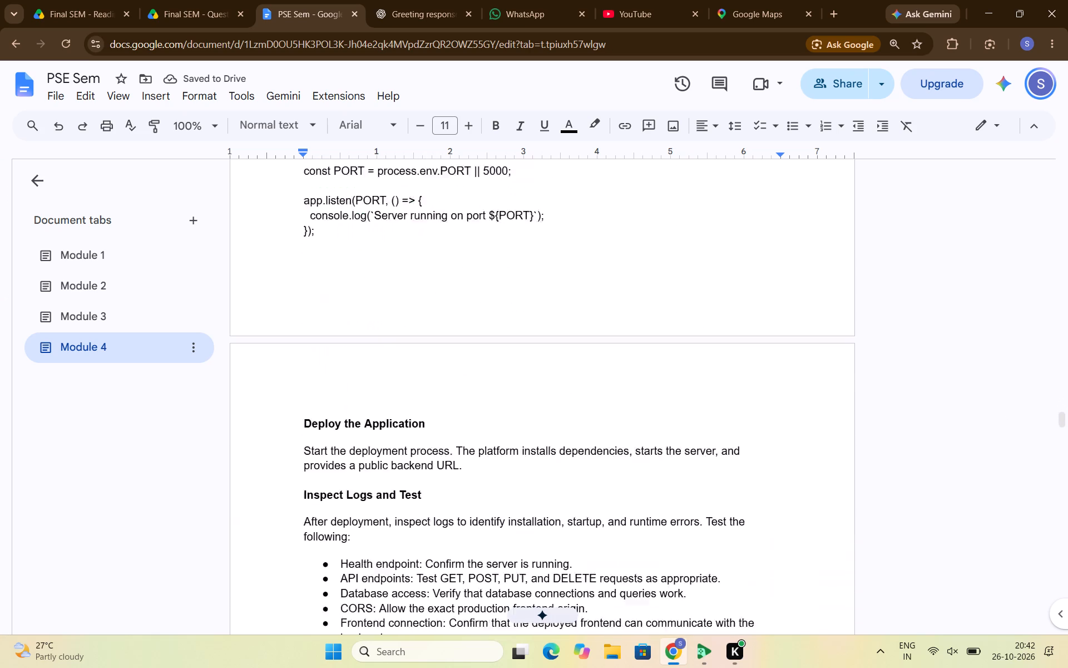
{"action": "scroll", "coordinate": [380, 456], "scroll_direction": "down", "scroll_amount": 5}
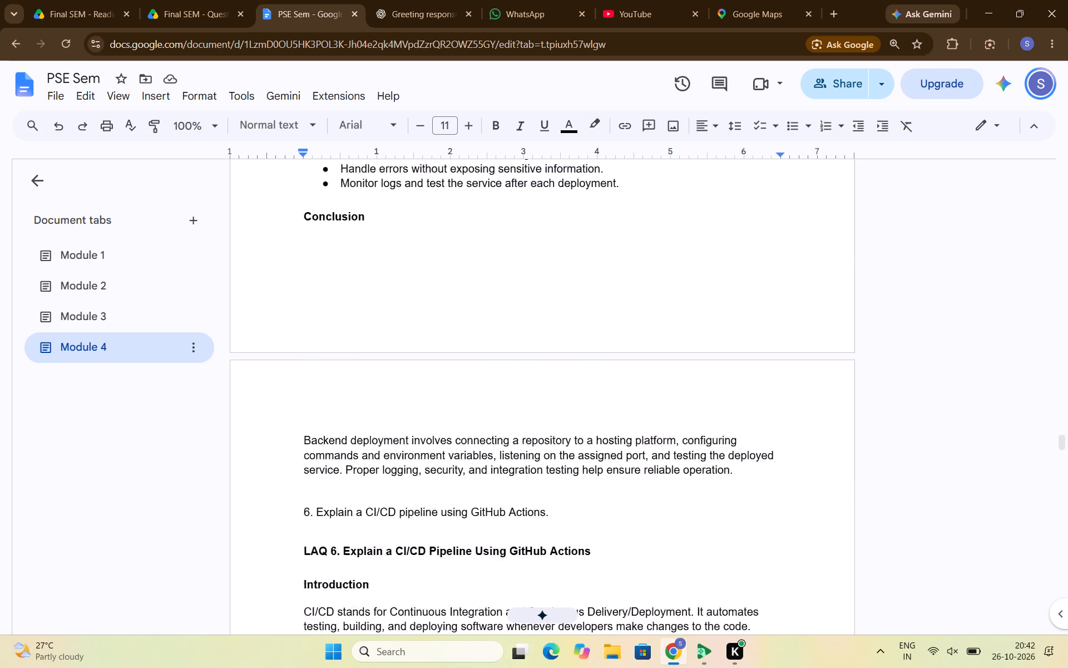
{"action": "scroll", "coordinate": [380, 456], "scroll_direction": "down", "scroll_amount": 1}
{"action": "triple_click", "coordinate": [426, 291]}
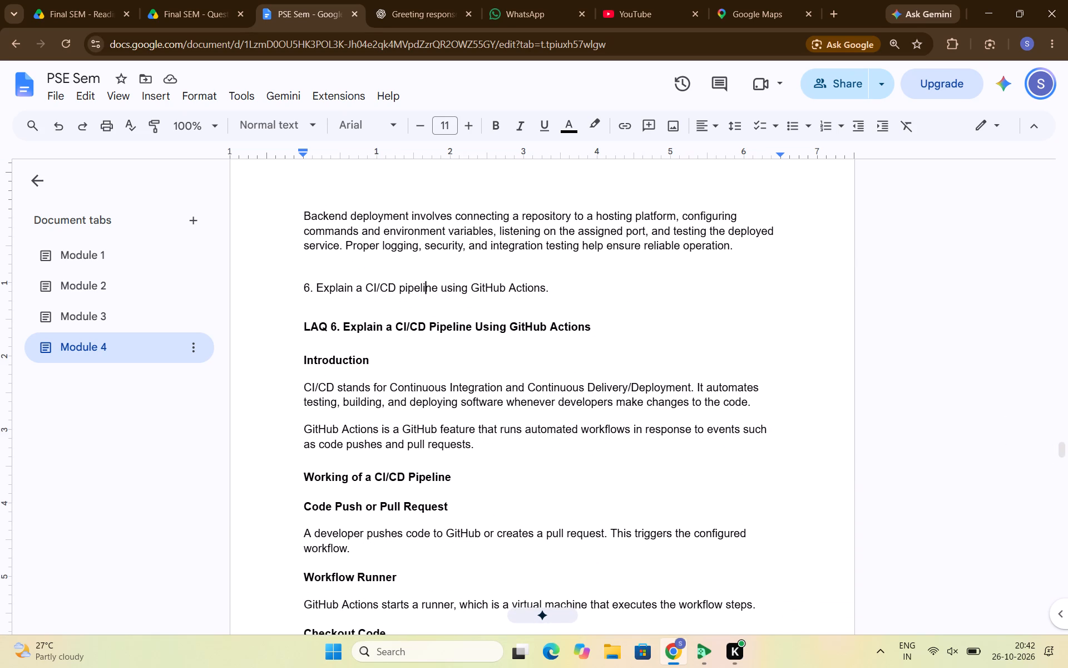
{"action": "key", "text": "ctrl+b"}
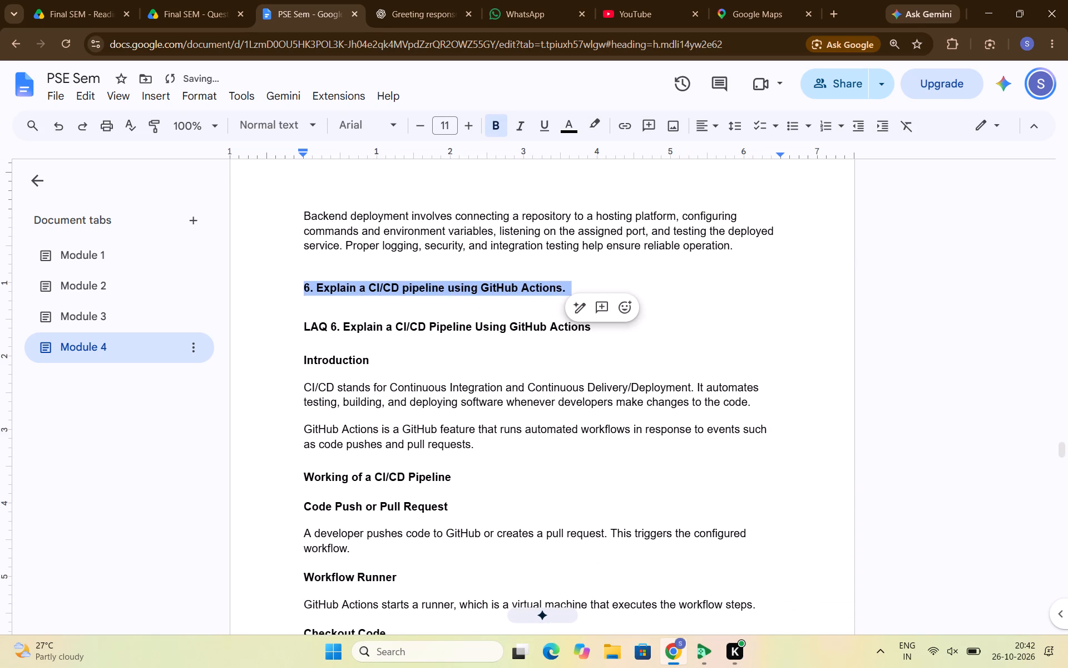
{"action": "left_click_drag", "start_coordinate": [293, 313], "coordinate": [379, 352]}
{"action": "key", "text": "BackSpace"}
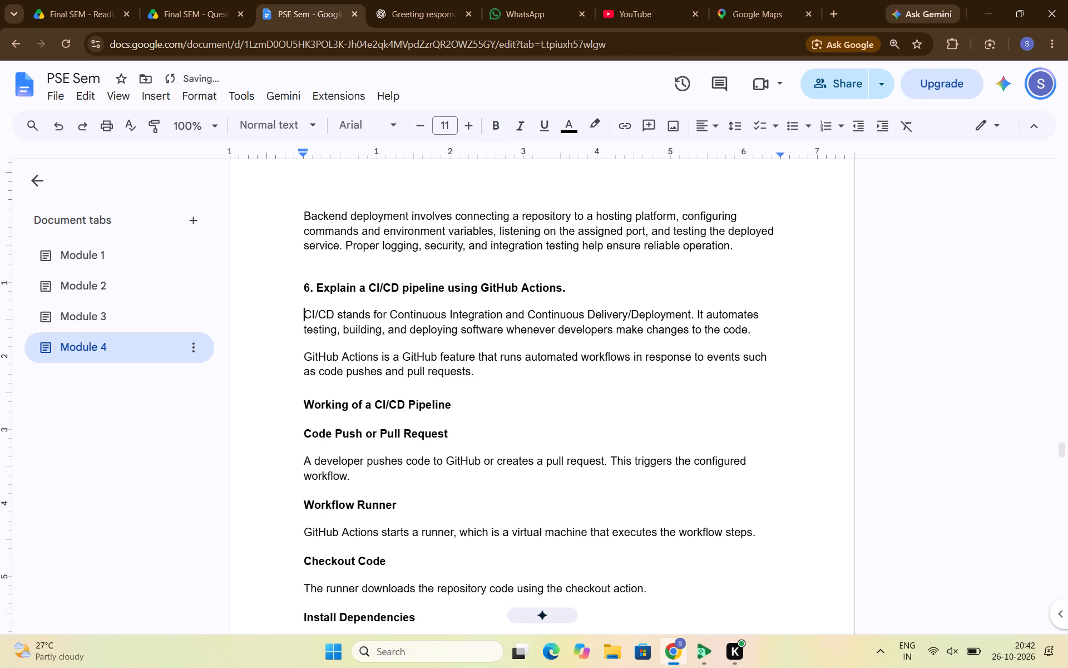
Bold question 7 on post-deployment monitoring and troubleshooting, and delete the text of the repeated LAQ 7 title and Introduction heading.
{"action": "scroll", "coordinate": [348, 431], "scroll_direction": "down", "scroll_amount": 6}
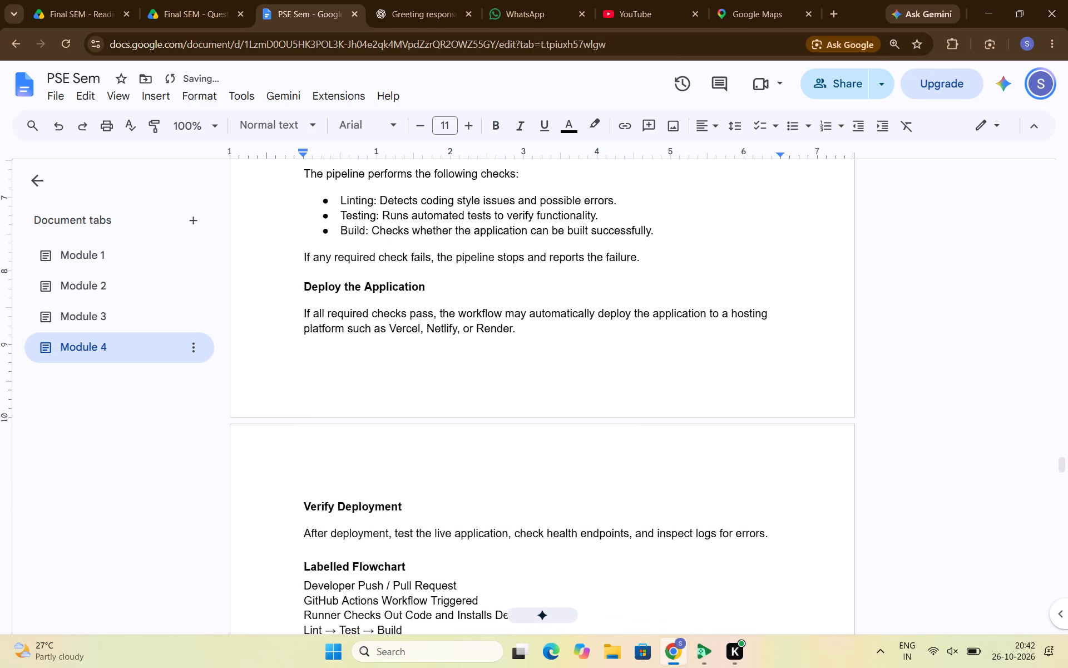
{"action": "scroll", "coordinate": [348, 431], "scroll_direction": "down", "scroll_amount": 6}
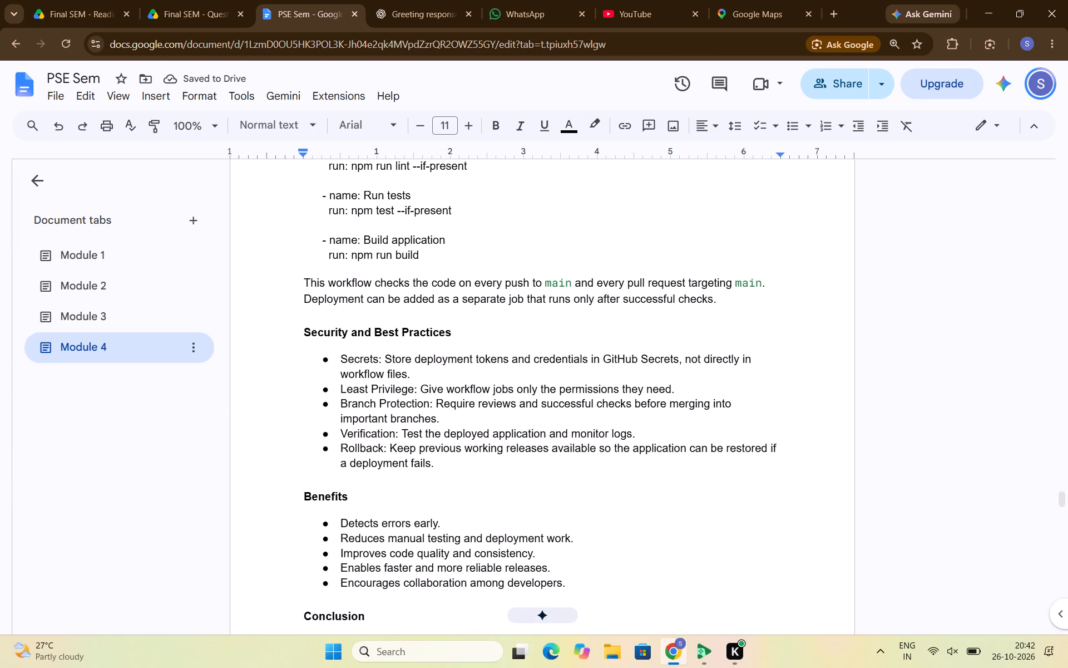
{"action": "scroll", "coordinate": [348, 431], "scroll_direction": "down", "scroll_amount": 4}
{"action": "triple_click", "coordinate": [409, 405]}
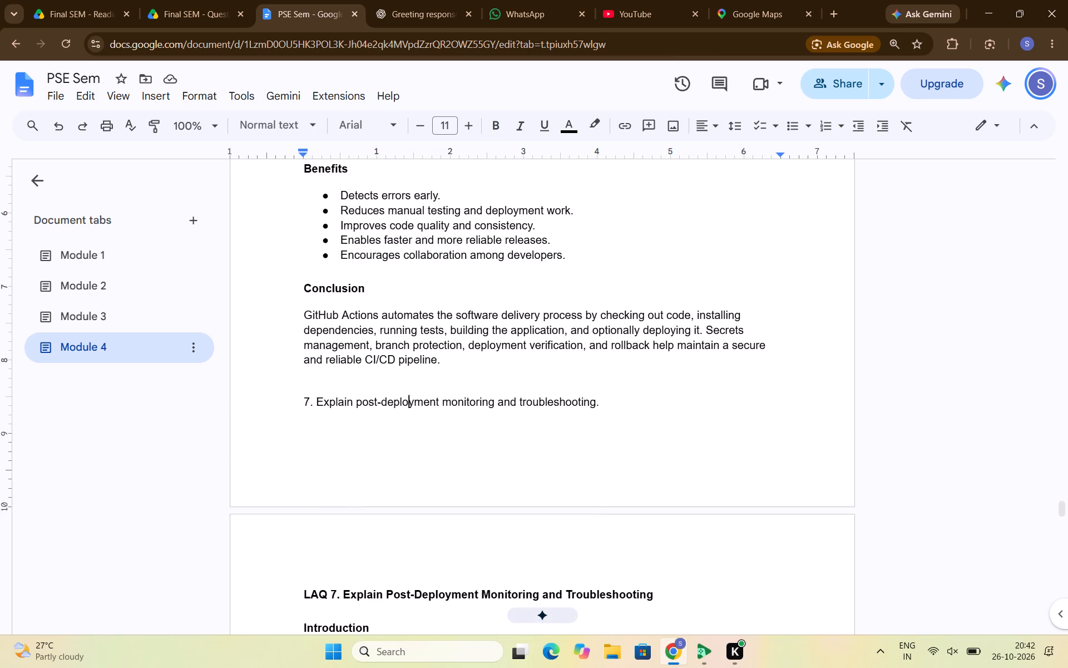
{"action": "key", "text": "ctrl+b"}
{"action": "scroll", "coordinate": [409, 405], "scroll_direction": "down", "scroll_amount": 2}
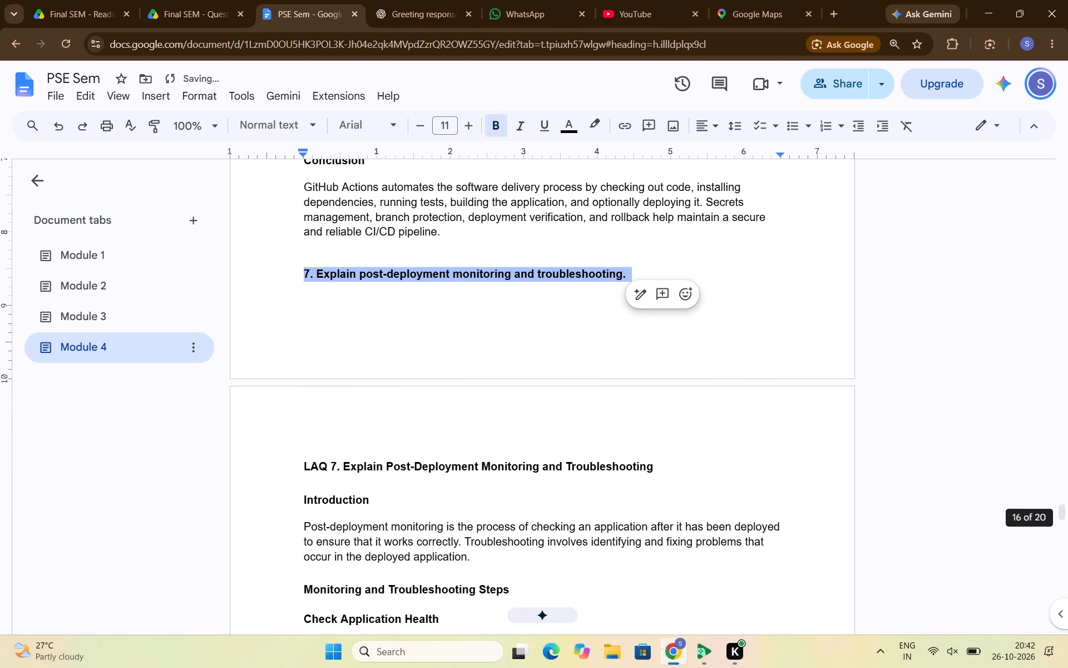
{"action": "left_click_drag", "start_coordinate": [374, 502], "coordinate": [290, 454]}
{"action": "key", "text": "BackSpace"}
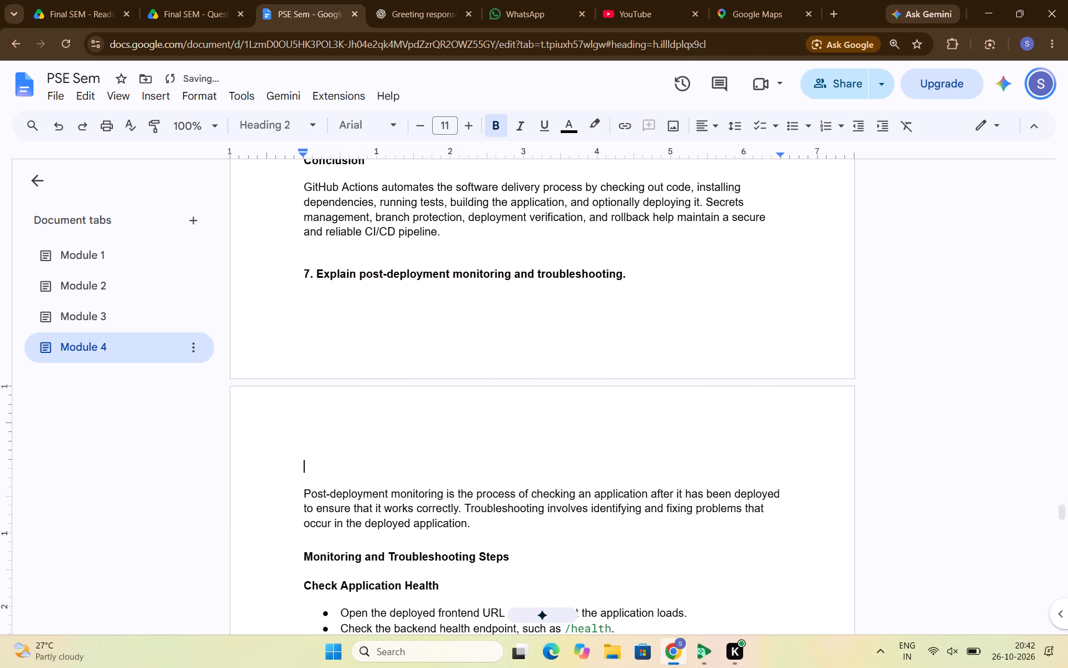
Bold question 8 on the EduReach deployment process, and delete the repeated LAQ 8 title, Introduction heading and leftover blank line below it.
{"action": "scroll", "coordinate": [349, 417], "scroll_direction": "down", "scroll_amount": 4}
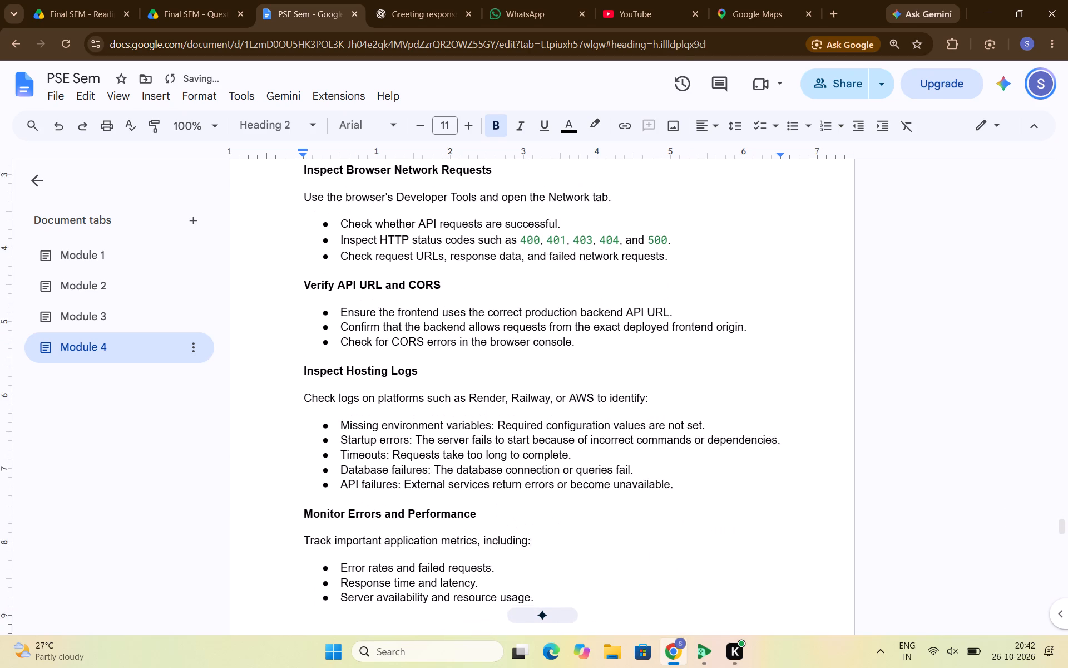
{"action": "scroll", "coordinate": [349, 417], "scroll_direction": "down", "scroll_amount": 6}
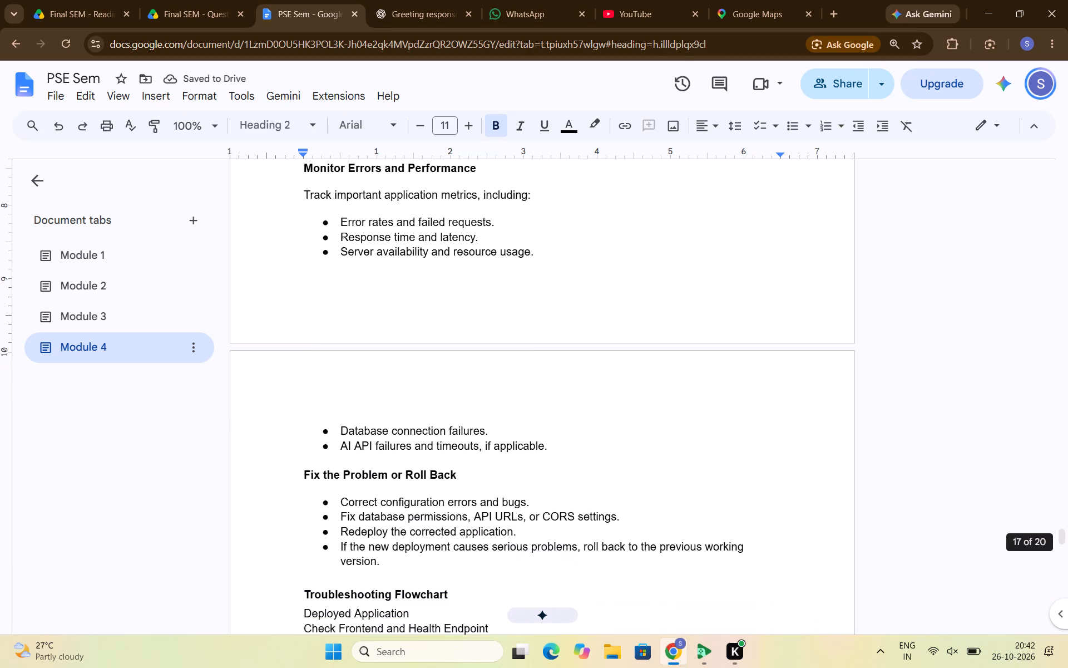
{"action": "scroll", "coordinate": [349, 417], "scroll_direction": "down", "scroll_amount": 3}
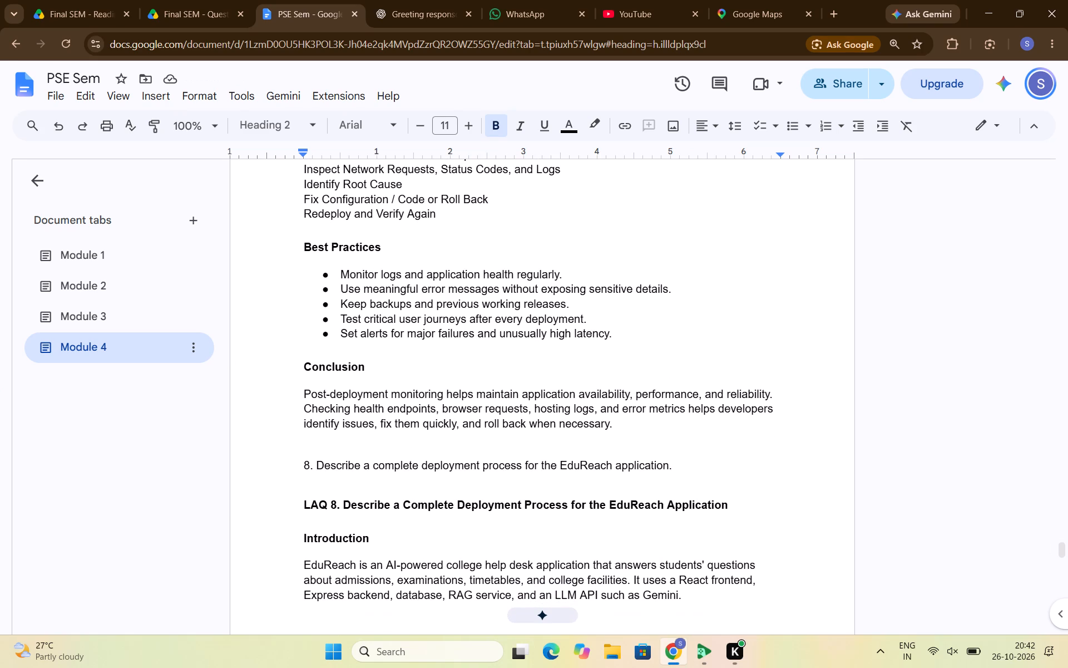
{"action": "triple_click", "coordinate": [345, 464]}
{"action": "key", "text": "ctrl+b"}
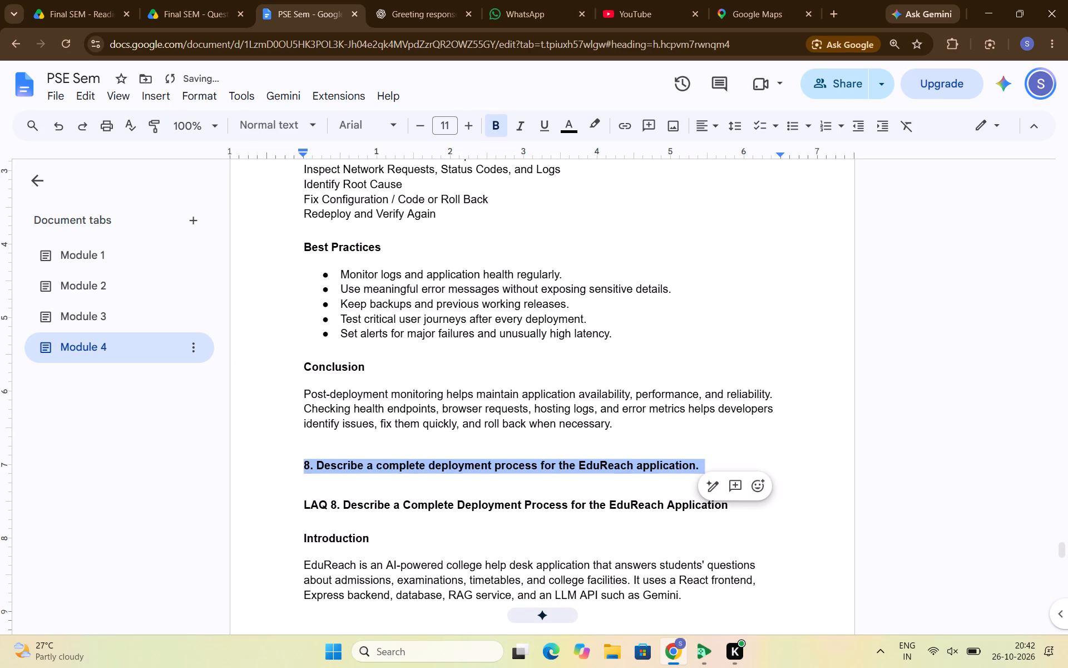
{"action": "left_click_drag", "start_coordinate": [383, 541], "coordinate": [291, 508]}
{"action": "key", "text": "BackSpace"}
{"action": "key", "text": "BackSpace"}
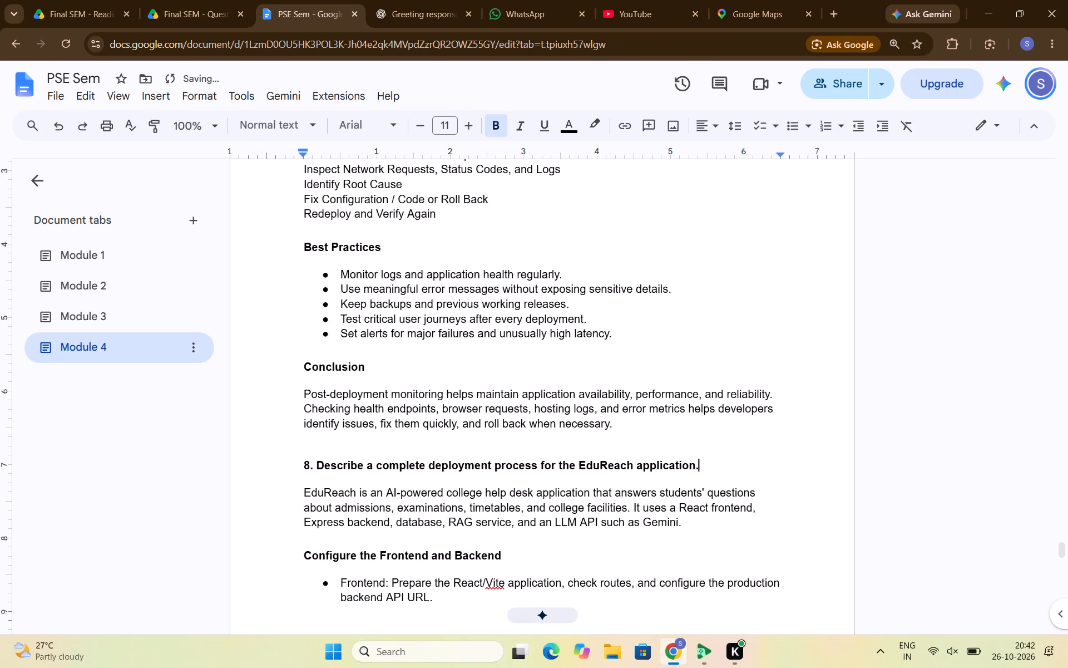
Star the PSE Sem document.
{"action": "scroll", "coordinate": [330, 466], "scroll_direction": "down", "scroll_amount": 18}
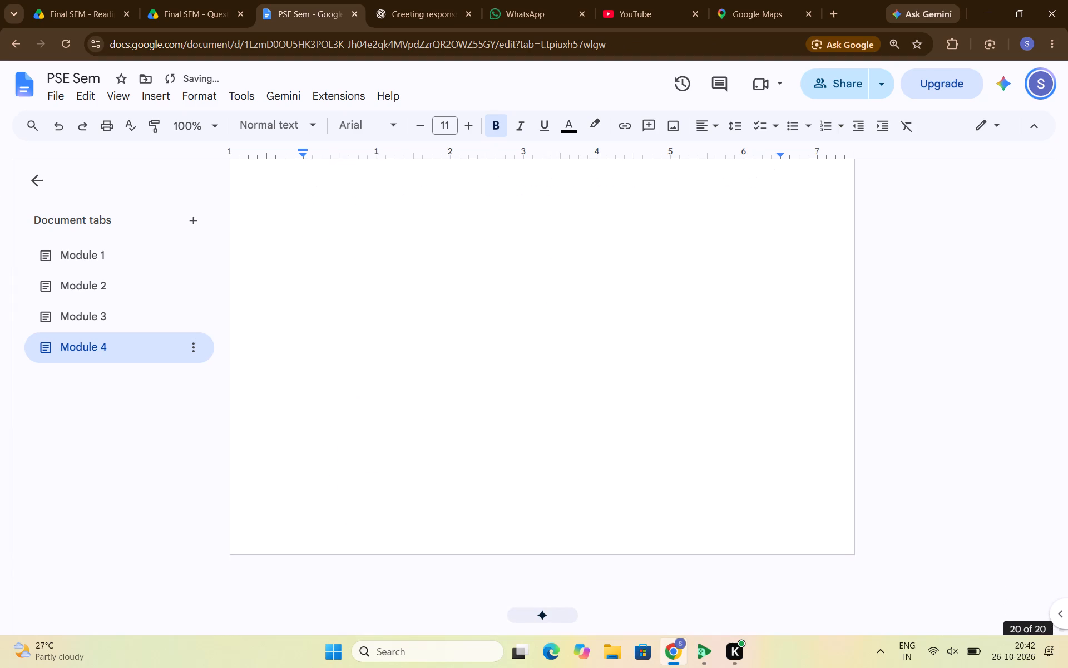
{"action": "scroll", "coordinate": [330, 466], "scroll_direction": "up", "scroll_amount": 16}
{"action": "scroll", "coordinate": [330, 466], "scroll_direction": "up", "scroll_amount": 9}
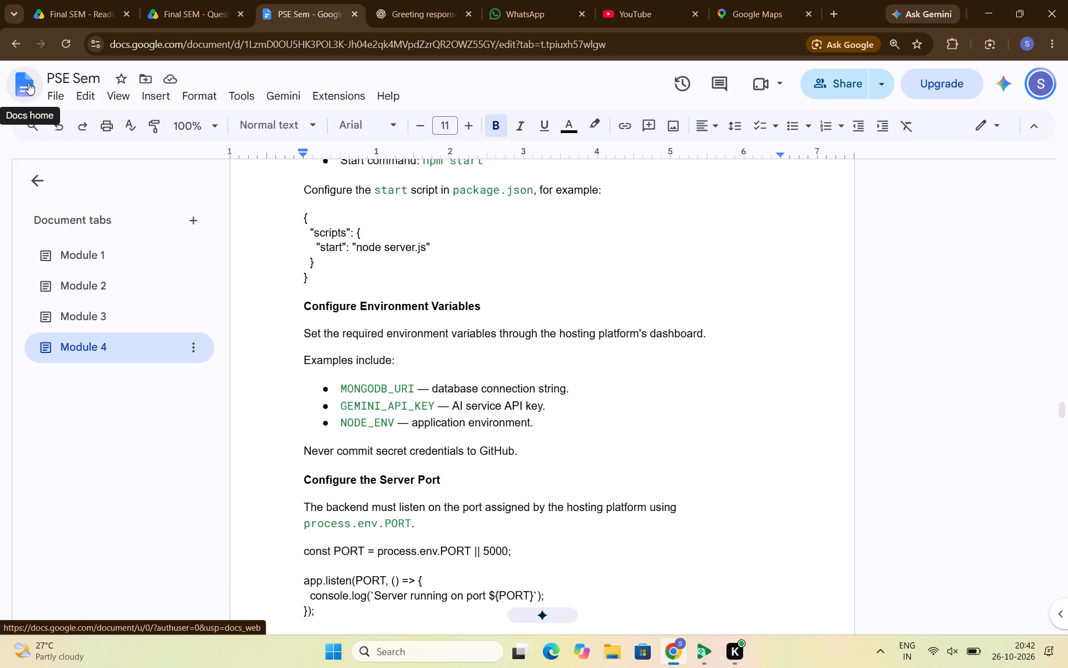
{"action": "left_click", "coordinate": [121, 78]}
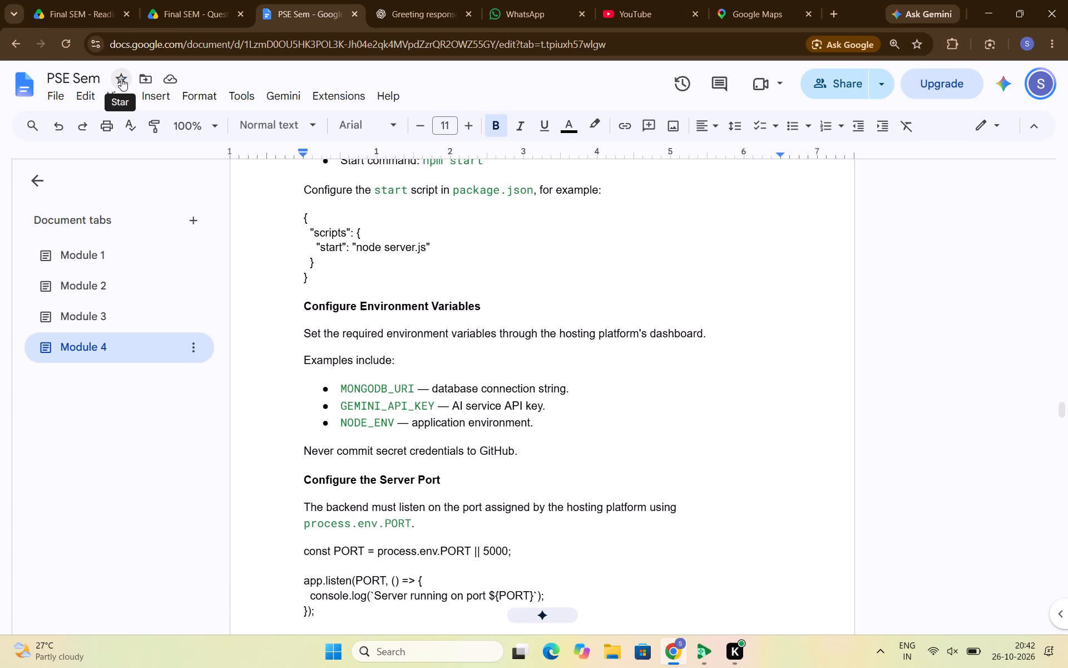
Open the ML Sem document from the recent documents on the Docs home page and star it.
{"action": "left_click", "coordinate": [31, 90]}
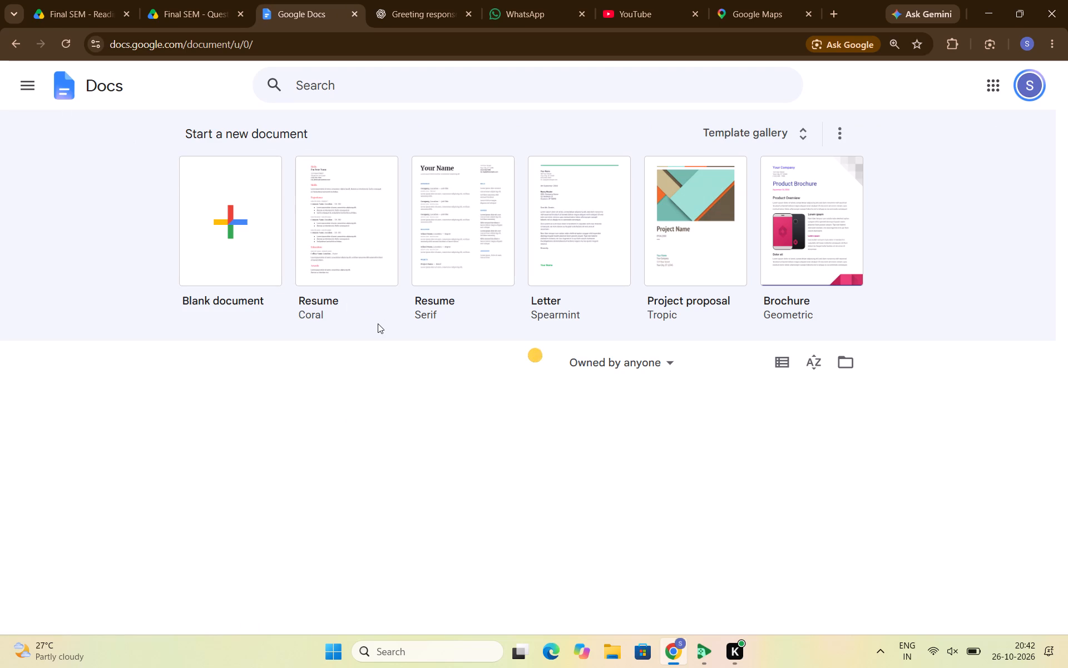
{"action": "scroll", "coordinate": [349, 356], "scroll_direction": "down", "scroll_amount": 6}
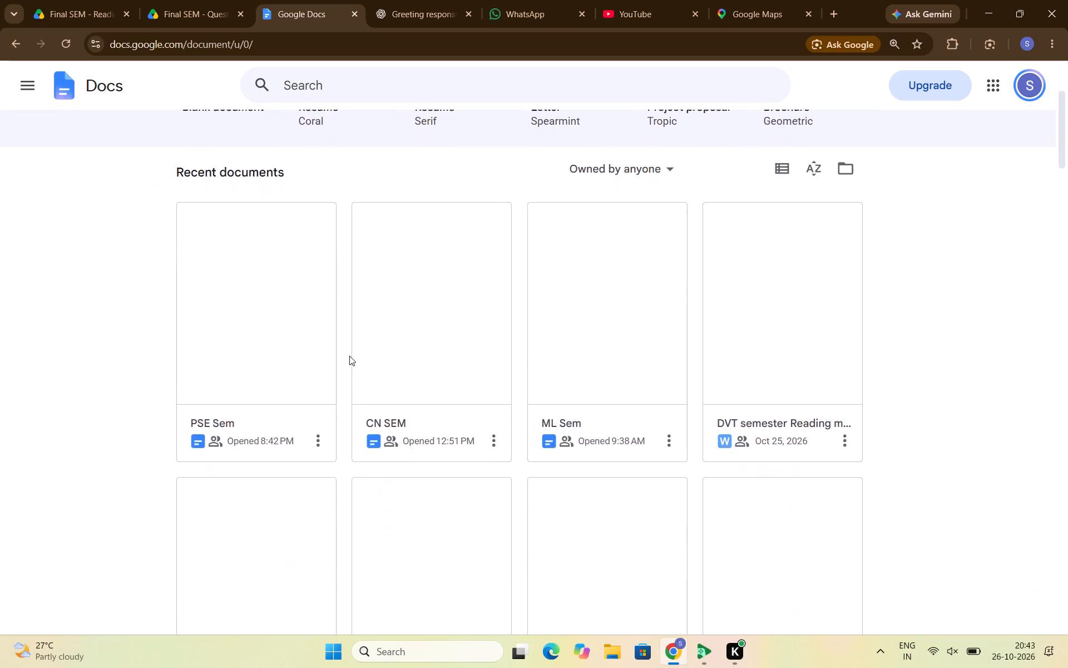
{"action": "scroll", "coordinate": [349, 356], "scroll_direction": "down", "scroll_amount": 1}
{"action": "double_click", "coordinate": [589, 276]}
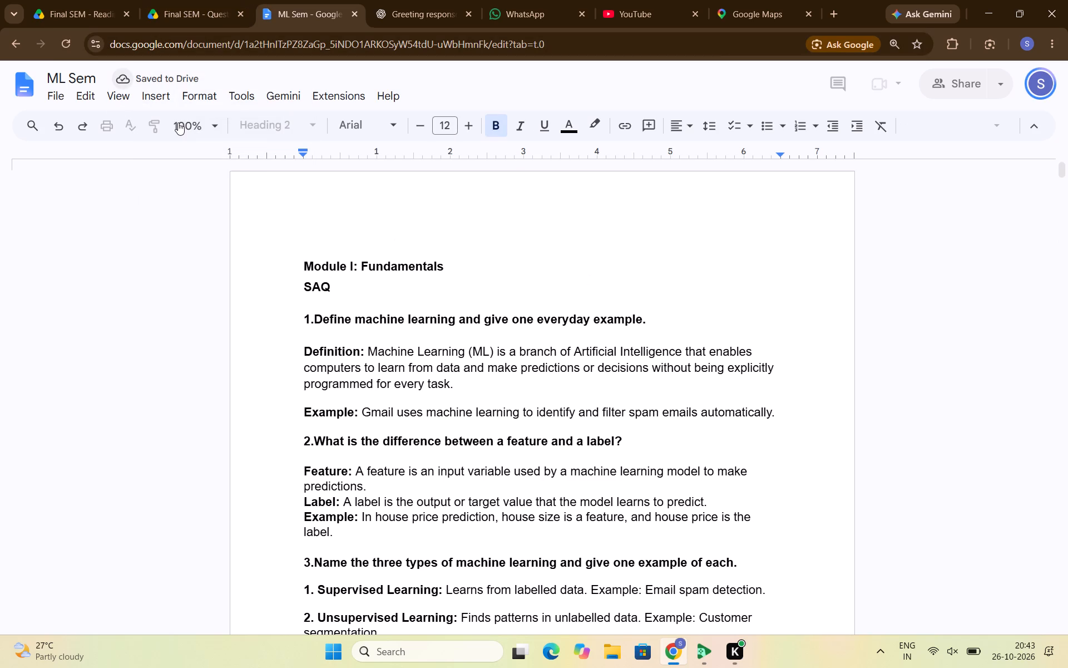
{"action": "left_click", "coordinate": [117, 75]}
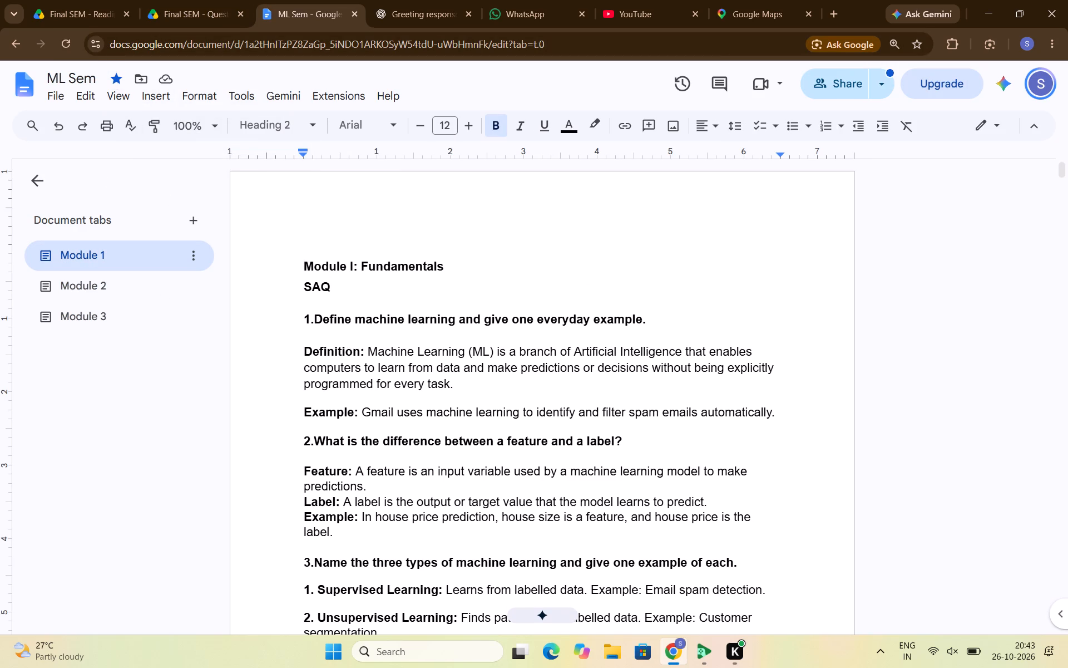
Open the pending viewer access request for the ML Sem document.
{"action": "left_click", "coordinate": [892, 83]}
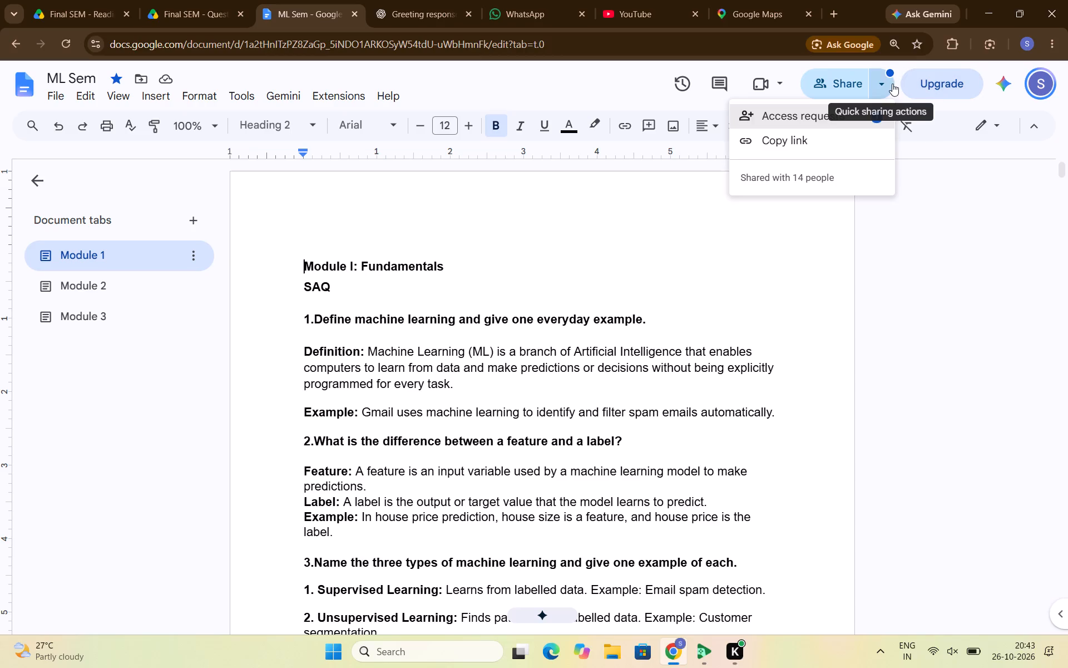
{"action": "left_click", "coordinate": [817, 116]}
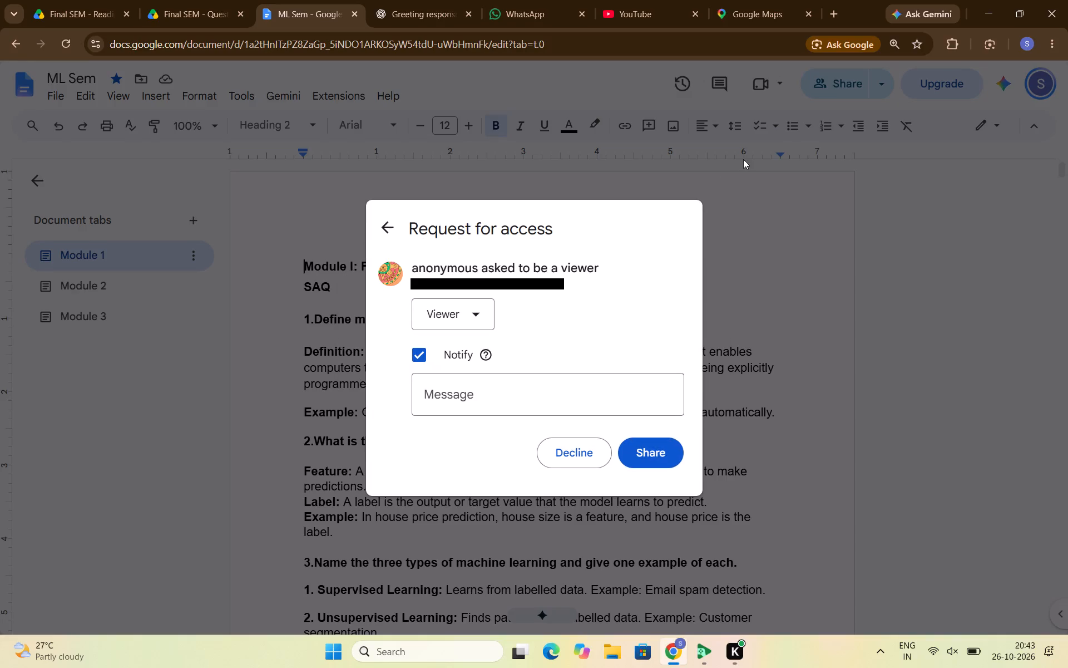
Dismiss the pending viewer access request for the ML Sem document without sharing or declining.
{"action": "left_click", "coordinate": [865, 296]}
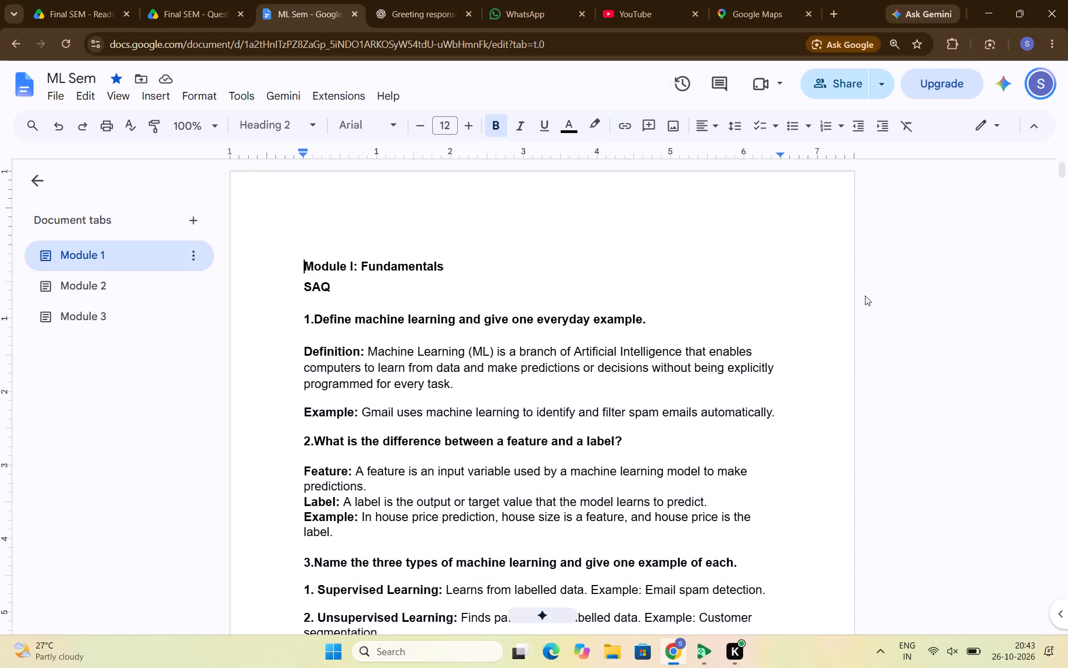